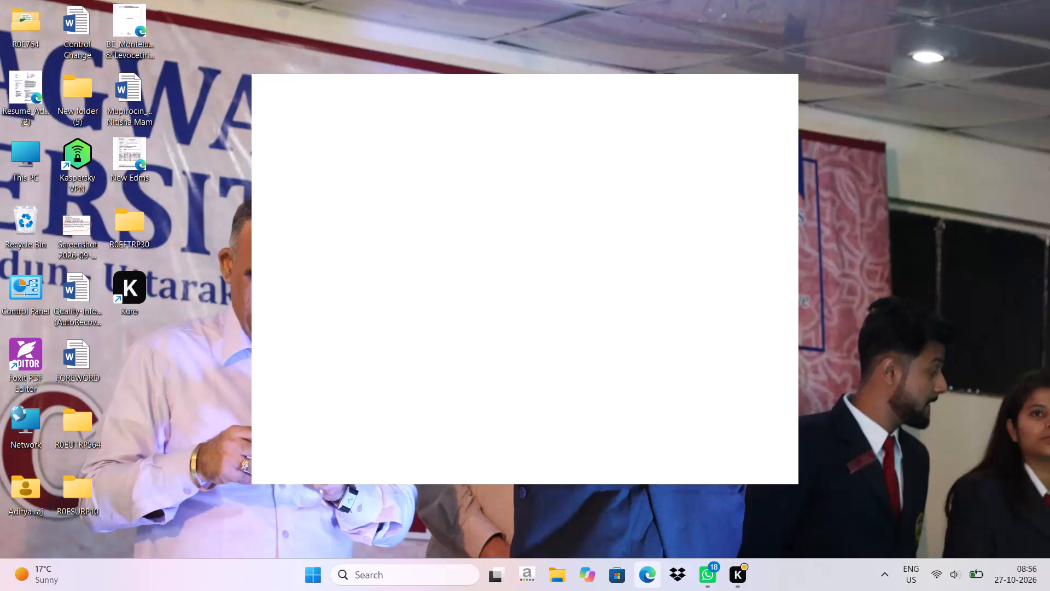
Open Microsoft Edge with the restored work tabs and close the extra browser window showing the Edge update page.
left_click(647, 569)
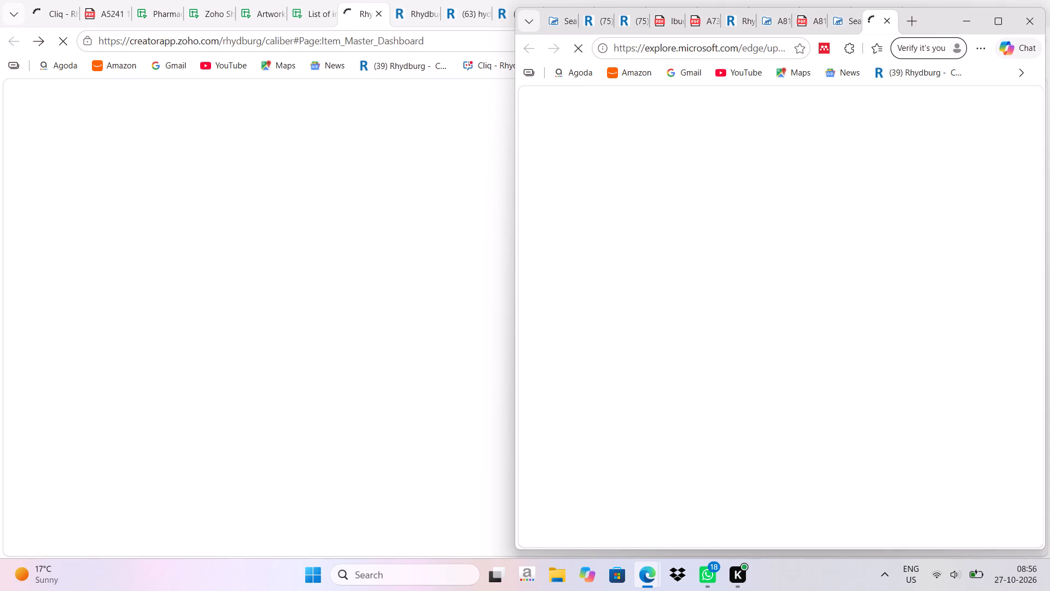
left_click(1026, 19)
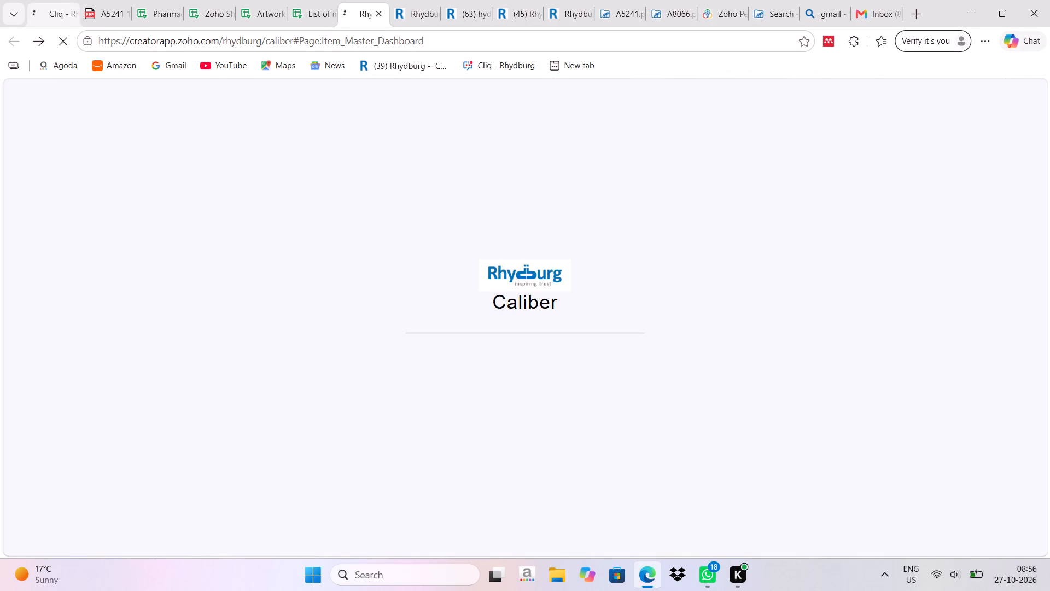
Look through the restored Zoho Sheet tabs and bring up the Cliq conversations page.
left_click(154, 8)
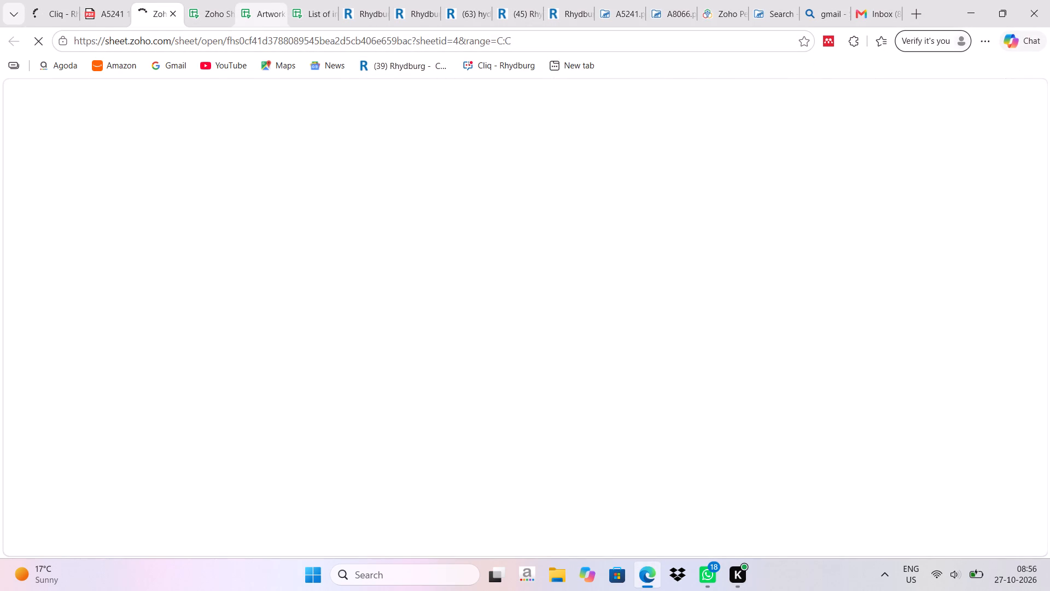
left_click(312, 13)
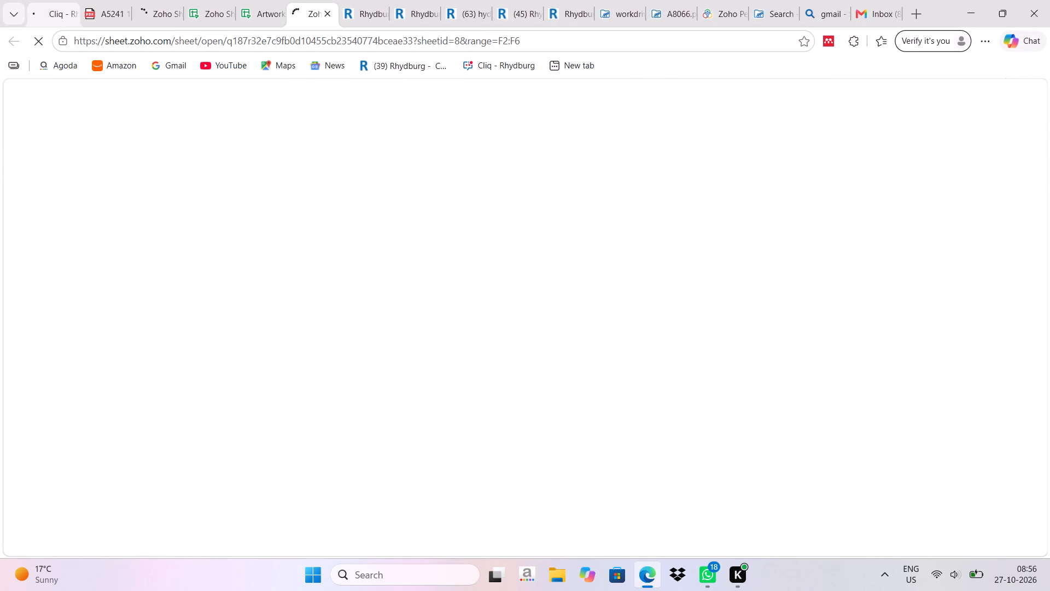
left_click(51, 15)
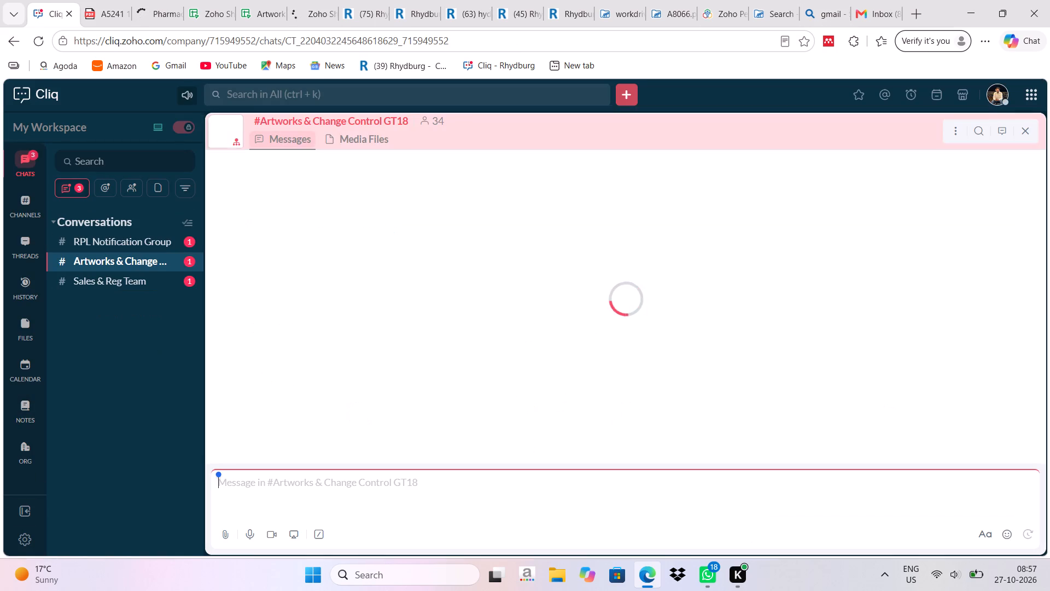
Read the unread messages in the RPL Notification Group and Sales & Reg Team conversations.
left_click(94, 236)
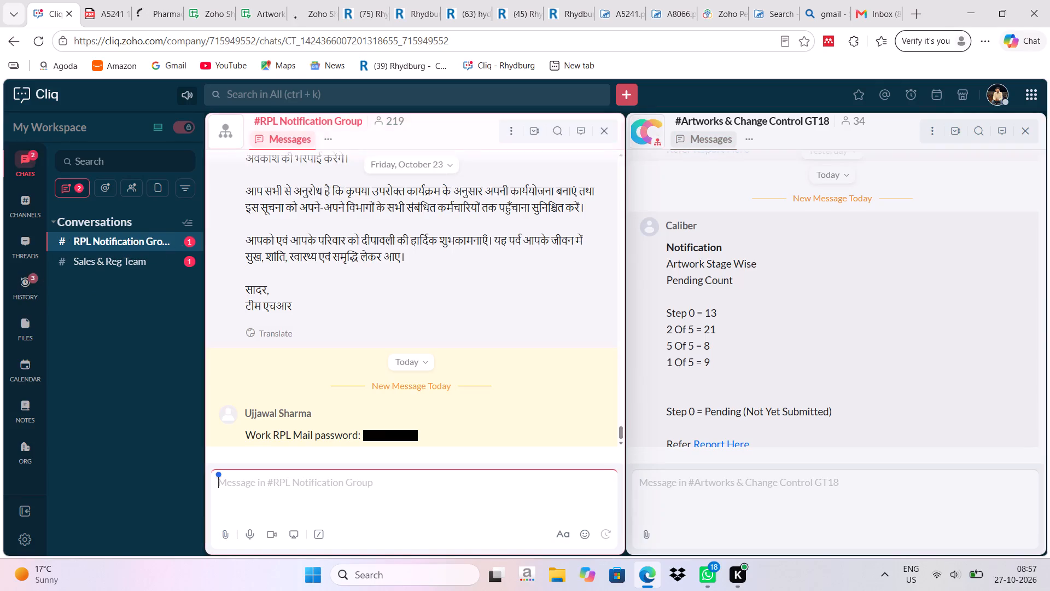
scroll(392, 310, "down", 2)
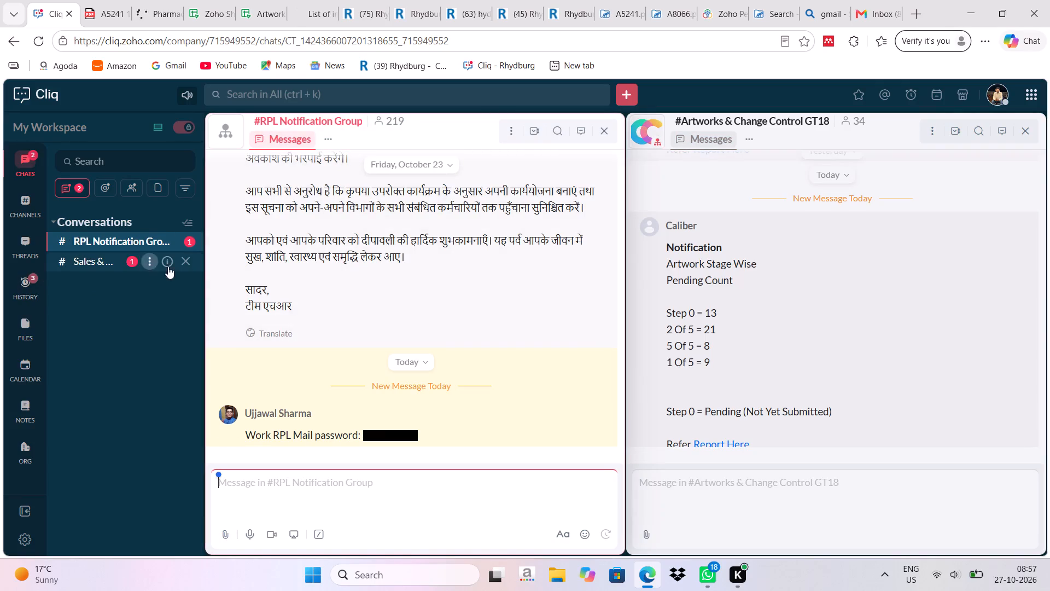
left_click(119, 259)
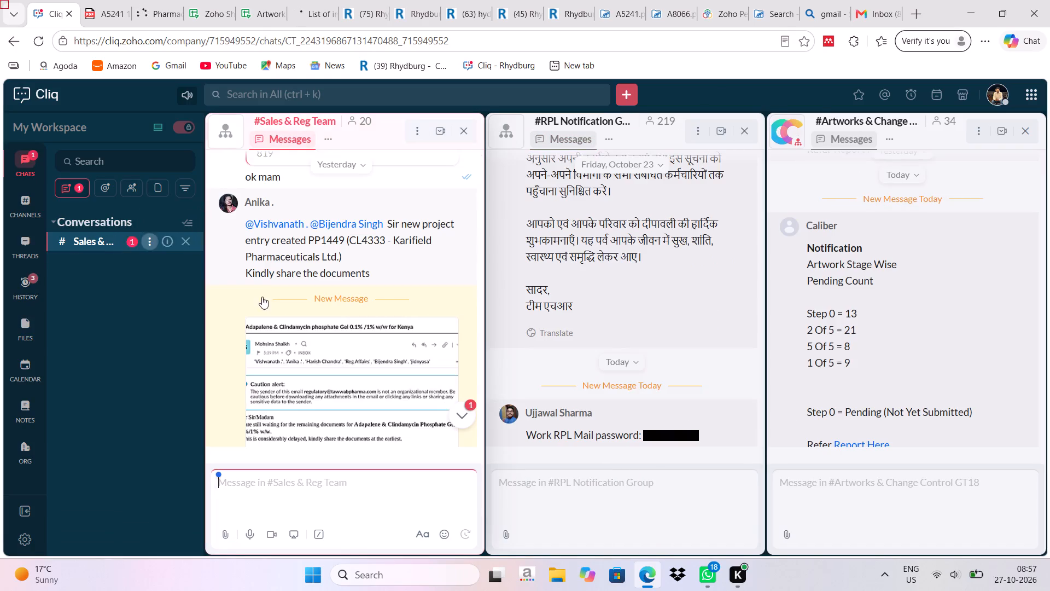
scroll(316, 323, "down", 11)
scroll(305, 318, "up", 3)
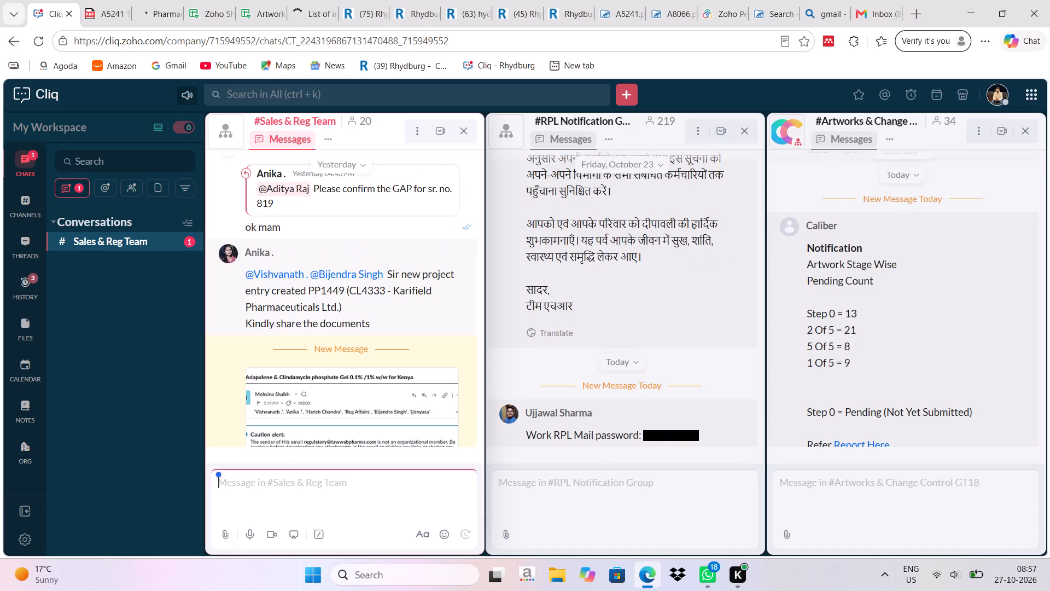
Bring up the already open Pharma spreadsheet in Zoho Sheet.
left_click(166, 14)
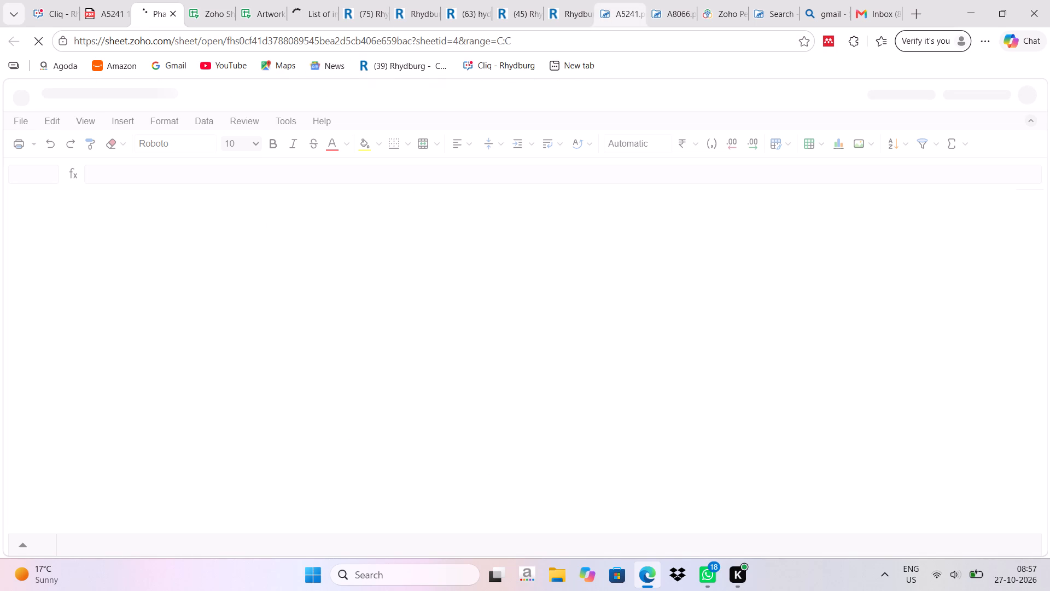
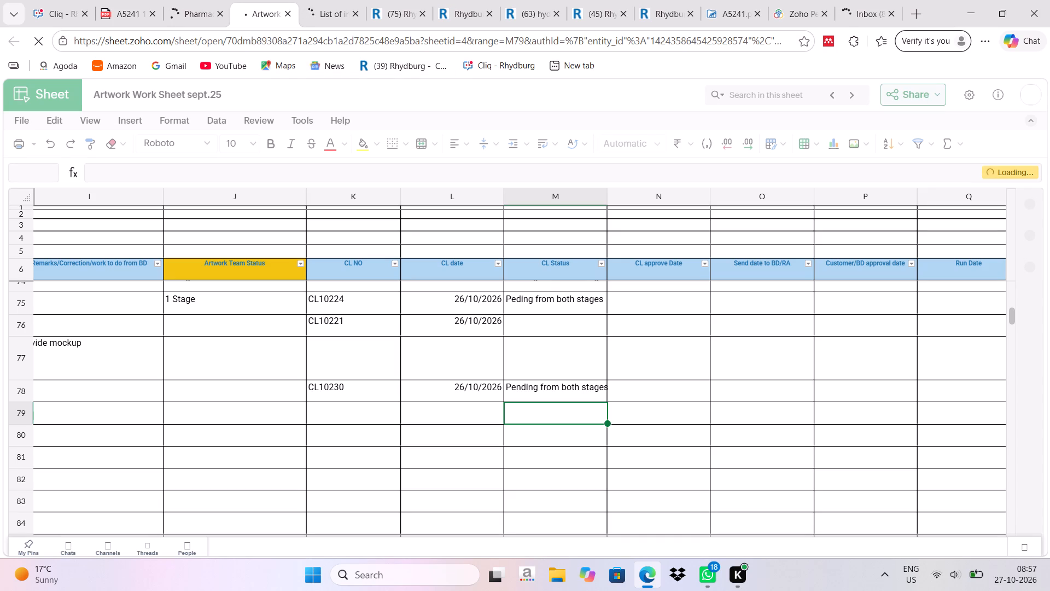
Glance over the Artwork Work Sheet sept.25 and bring up the Rhydburg Item Master dashboard.
scroll(383, 343, "up", 7)
left_click(387, 13)
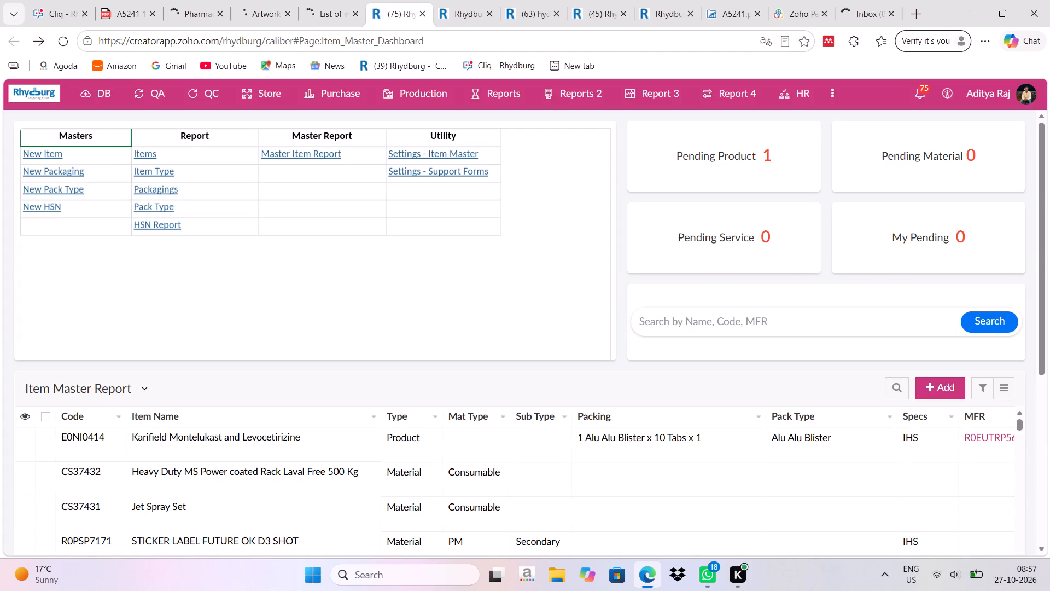
Return to the Cliq conversations and read through the recent messages in the #Sales & Reg Team channel.
left_click(50, 15)
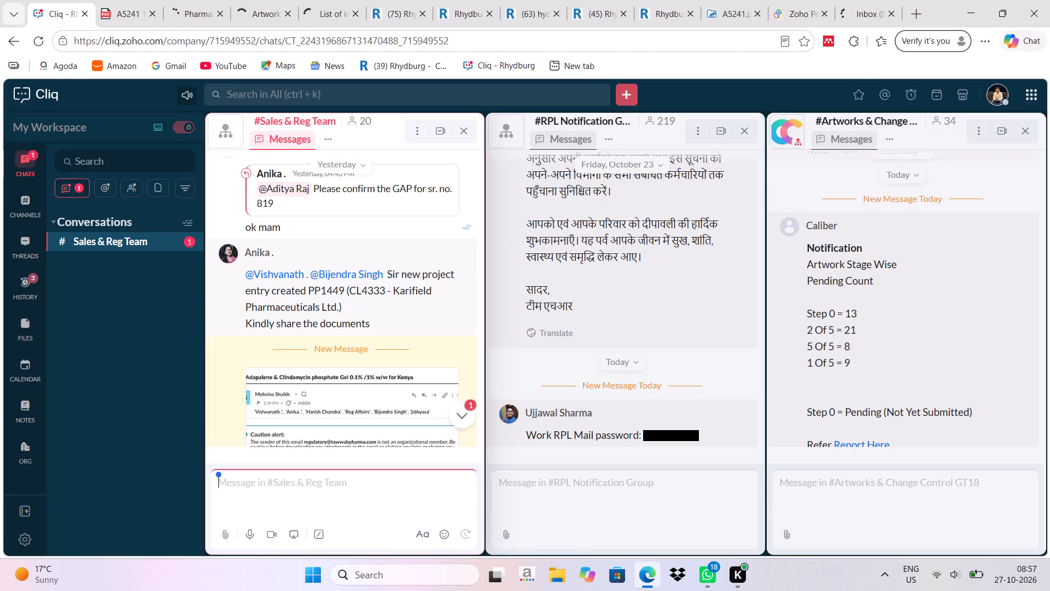
scroll(394, 380, "down", 5)
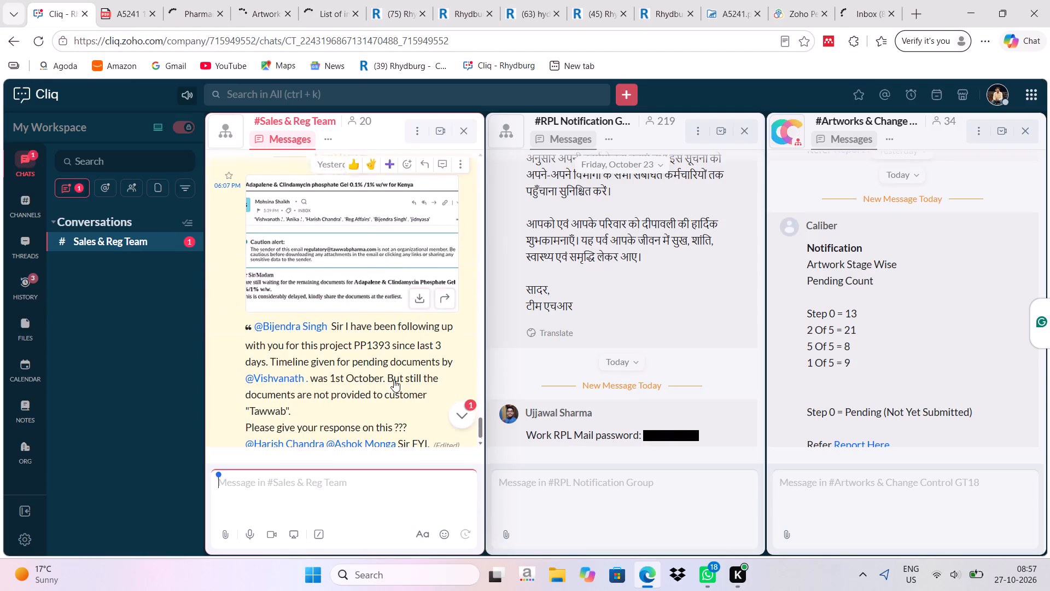
scroll(427, 402, "down", 5)
scroll(418, 397, "up", 3)
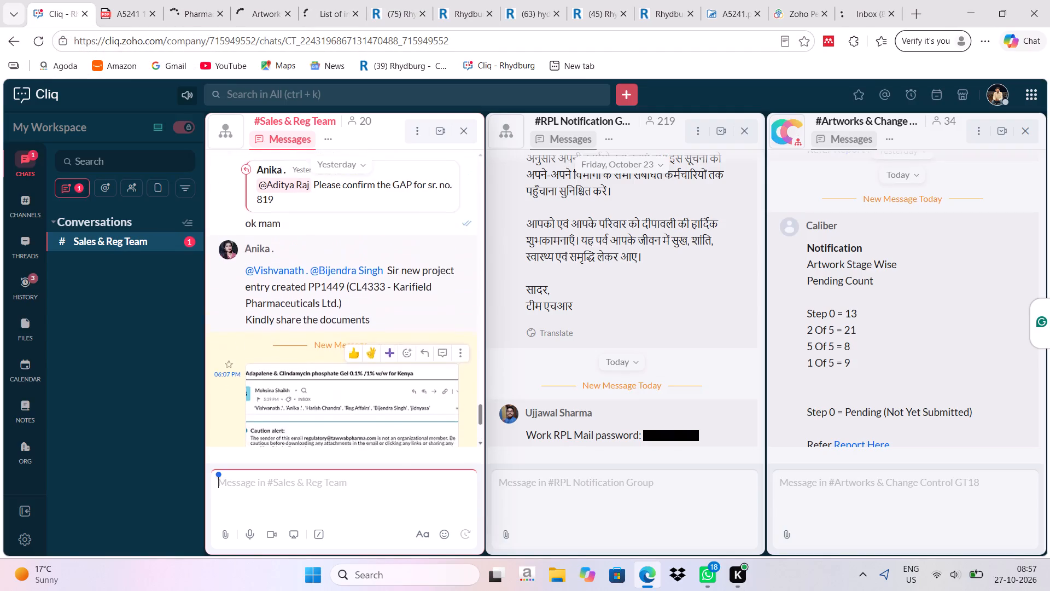
scroll(418, 397, "up", 4)
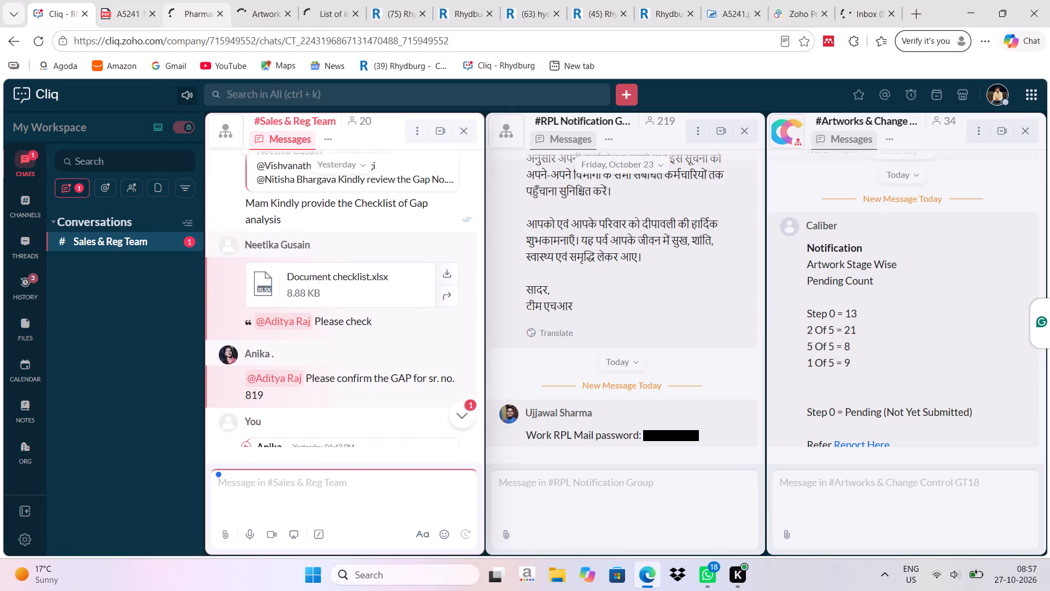
Look at the two restored Rhydburg Item Master dashboard pages and dismiss the page translation offer.
left_click(394, 5)
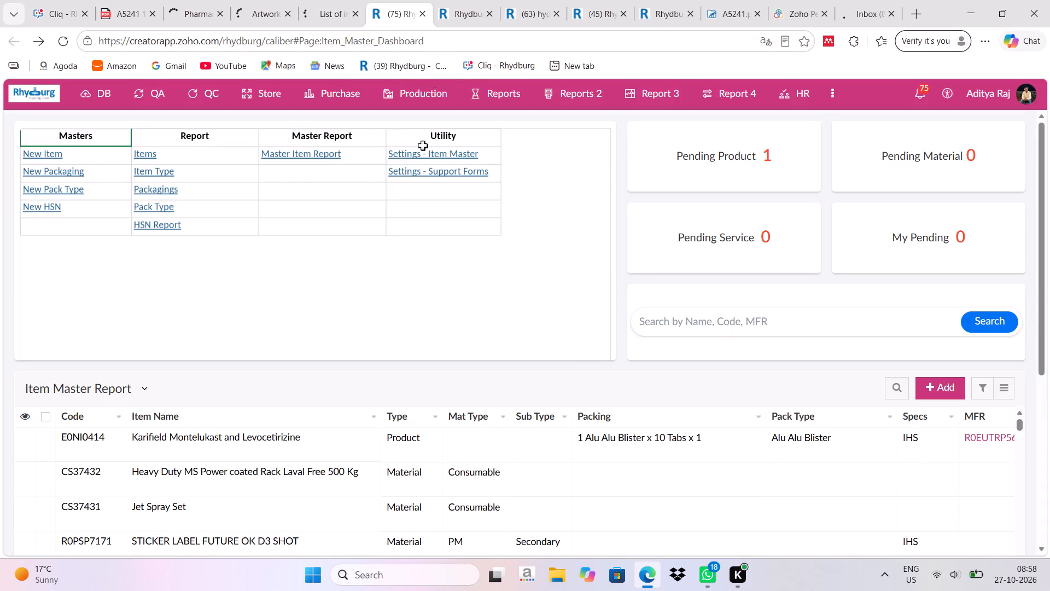
left_click(468, 12)
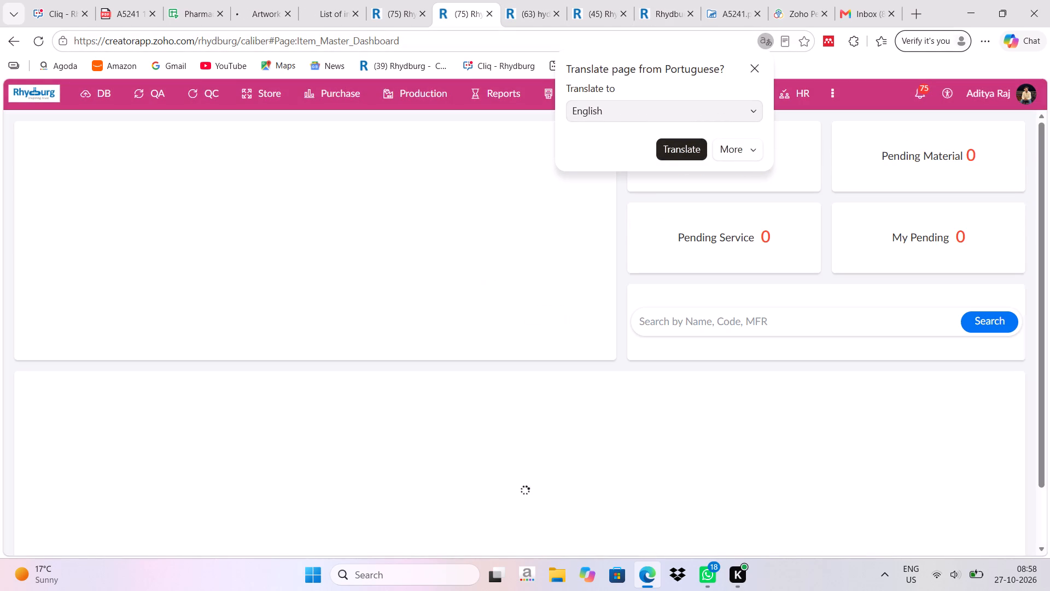
left_click(755, 63)
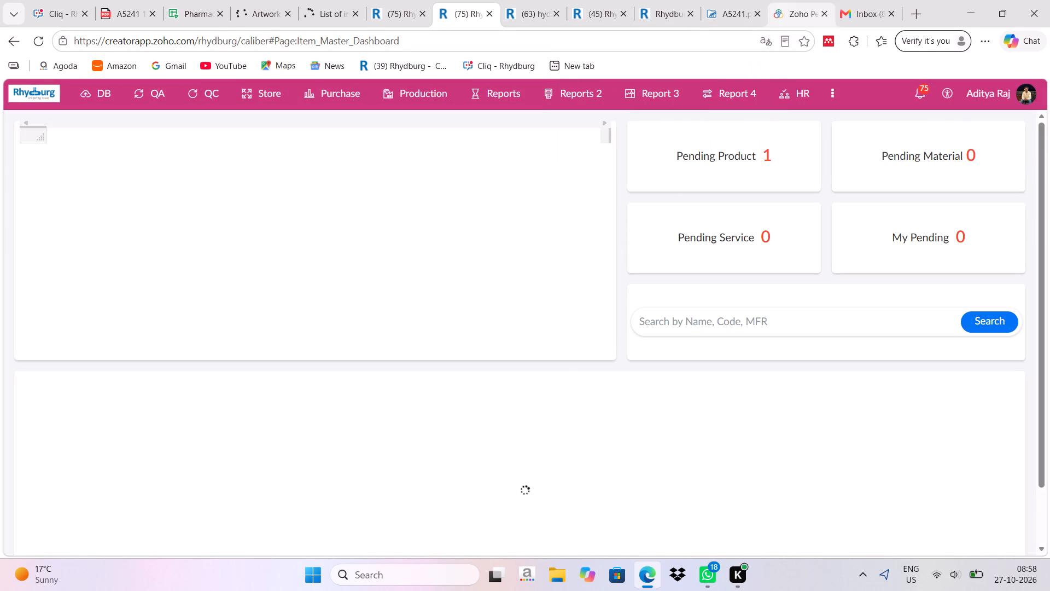
Check the check-in status of all department members on the Zoho People overview page, then close the full member list.
left_click(778, 9)
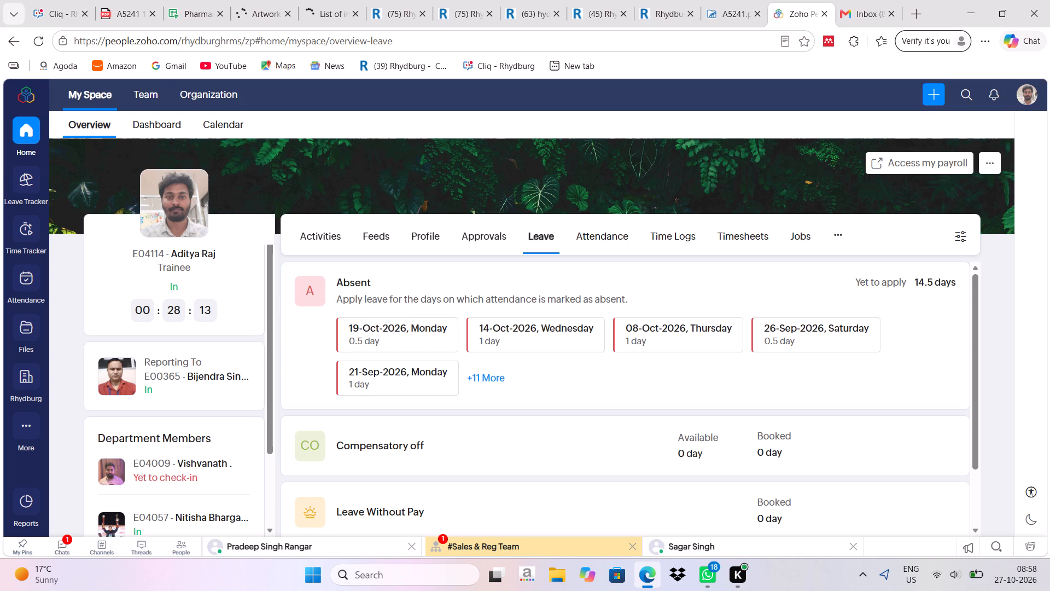
scroll(167, 414, "down", 7)
left_click(114, 513)
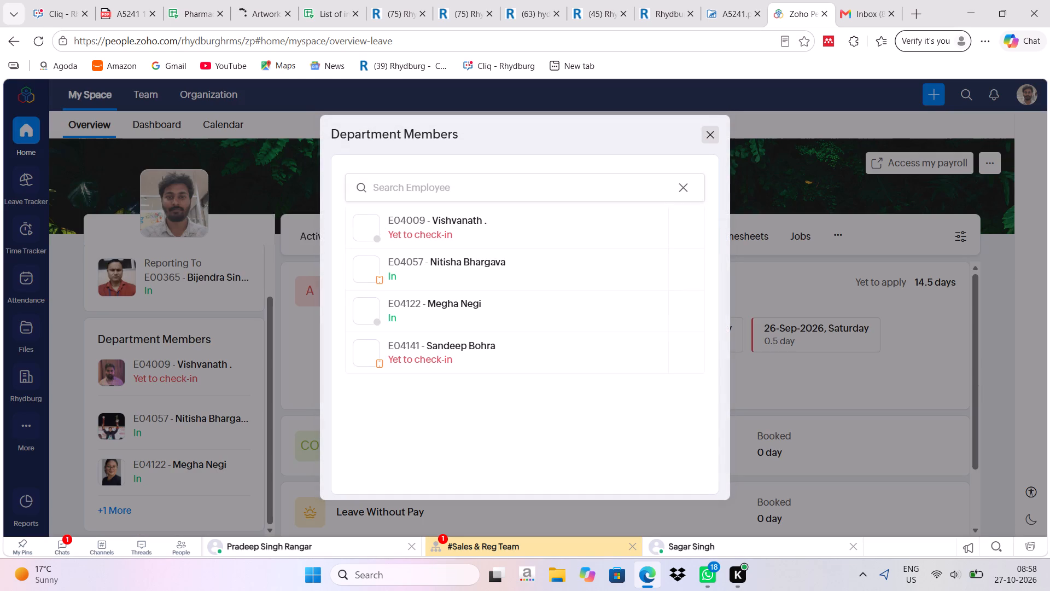
left_click(709, 131)
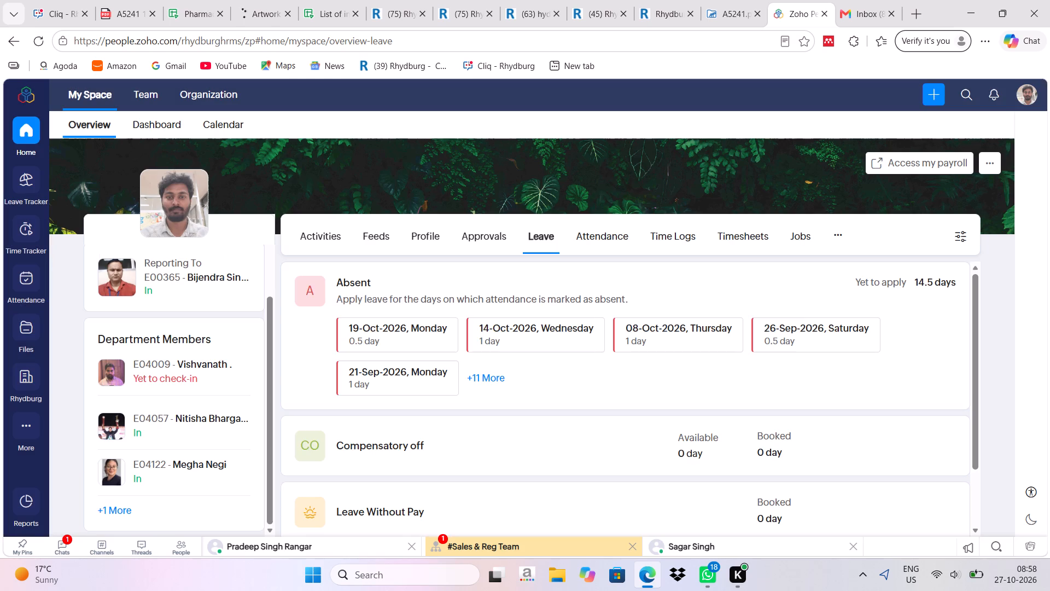
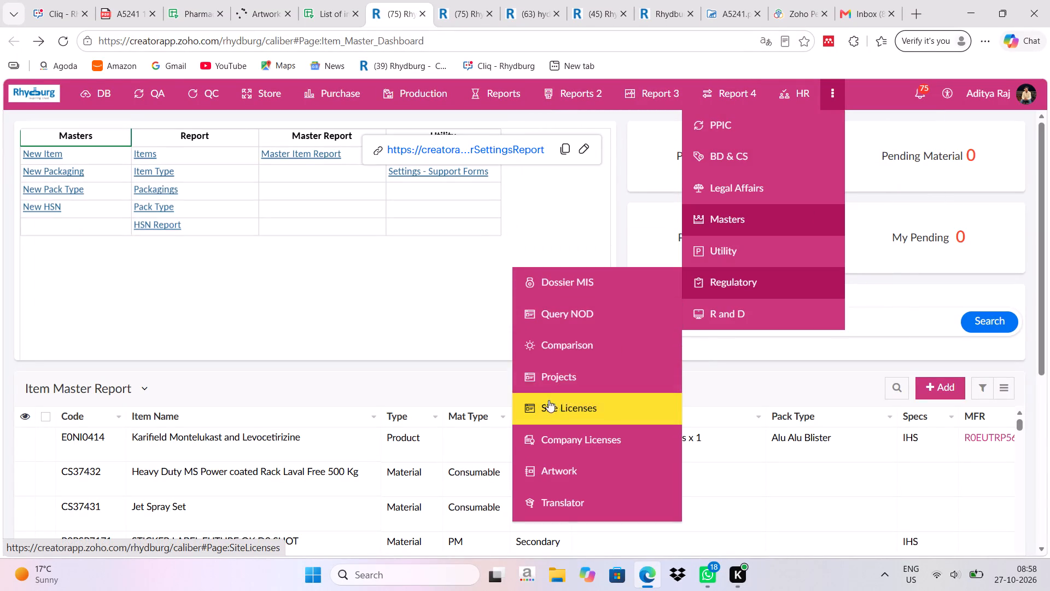
Open the Projects page of the Regulatory section in the Rhydburg application.
left_click(545, 374)
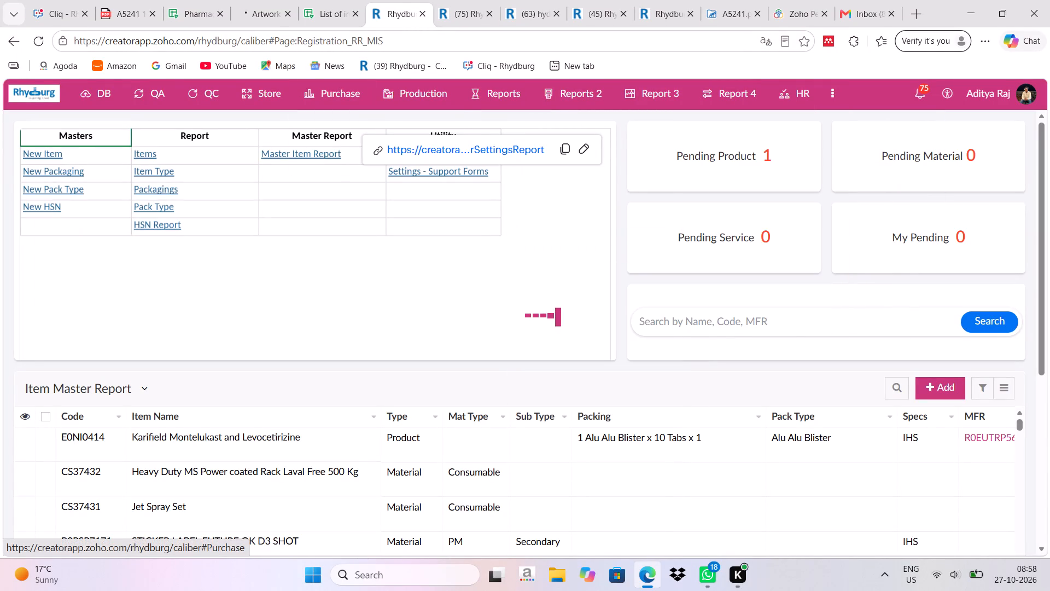
Look at the H2 G.S.R. 506(E)- Narcotics sheet in the "List of impacted as per new Notification" spreadsheet.
left_click(328, 5)
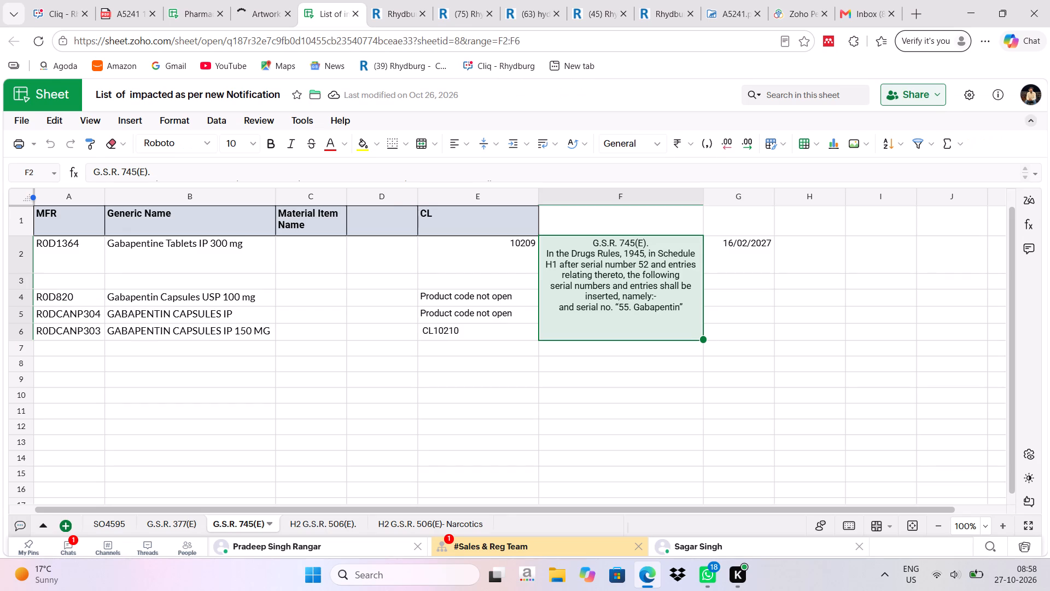
scroll(666, 387, "up", 2)
left_click(418, 520)
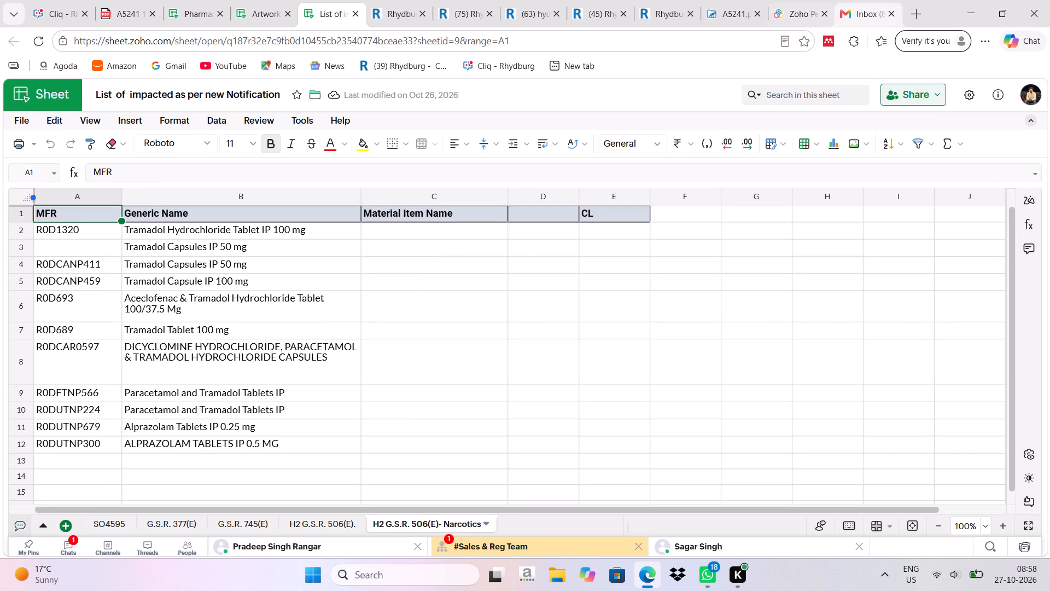
Return to the regulatory Projects page, open its Gap Report, and close the A5241 PDF tab.
left_click(402, 12)
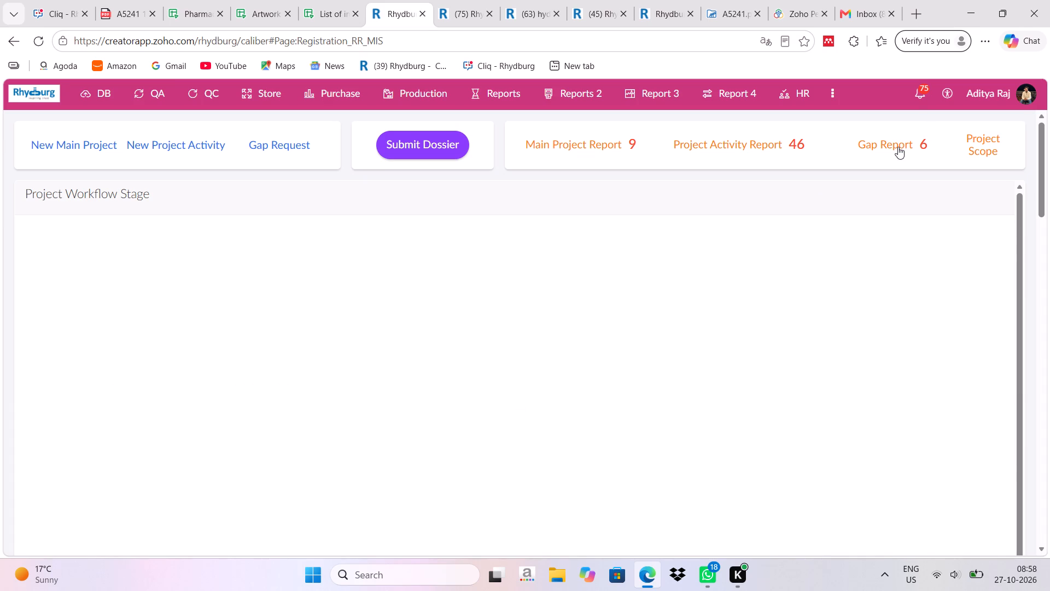
left_click(898, 147)
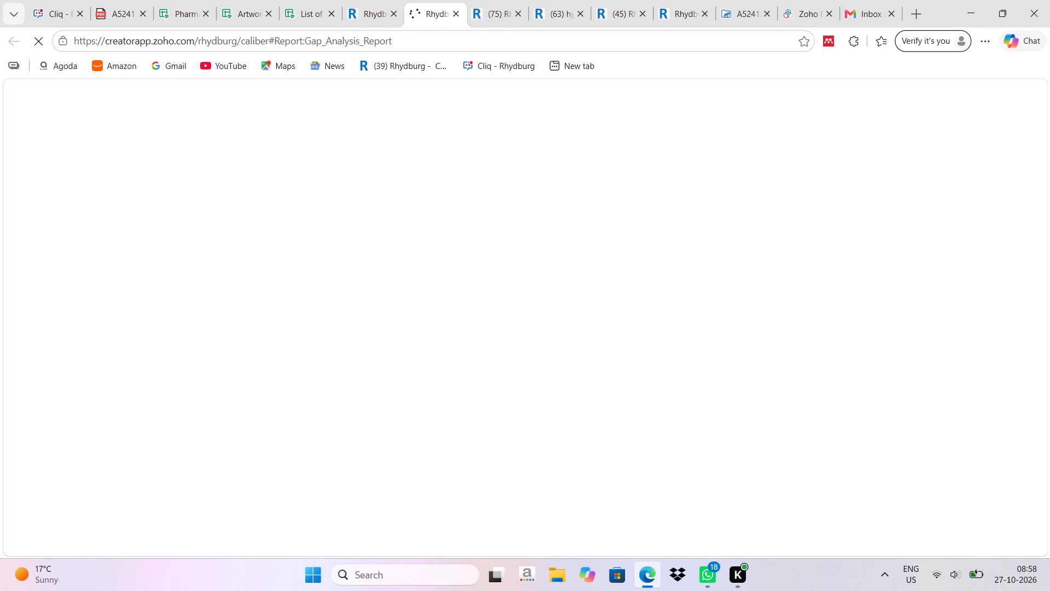
left_click(144, 9)
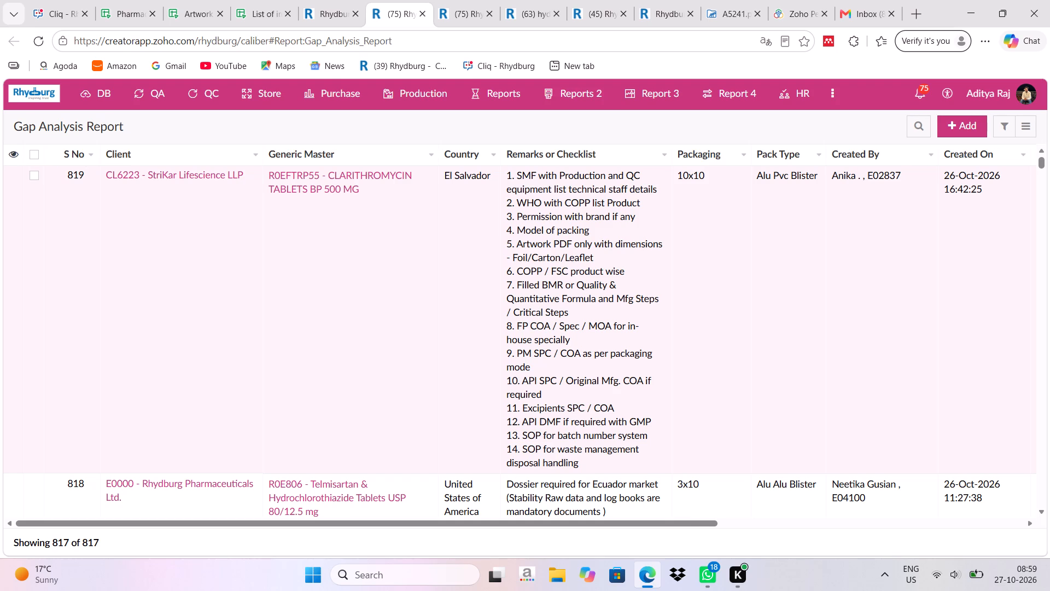
Copy the product code R0EFTRP55 from the Clarithromycin Tablets BP 500 mg entry in the Gap Analysis Report.
scroll(465, 245, "up", 2)
scroll(472, 312, "down", 2)
scroll(472, 312, "up", 8)
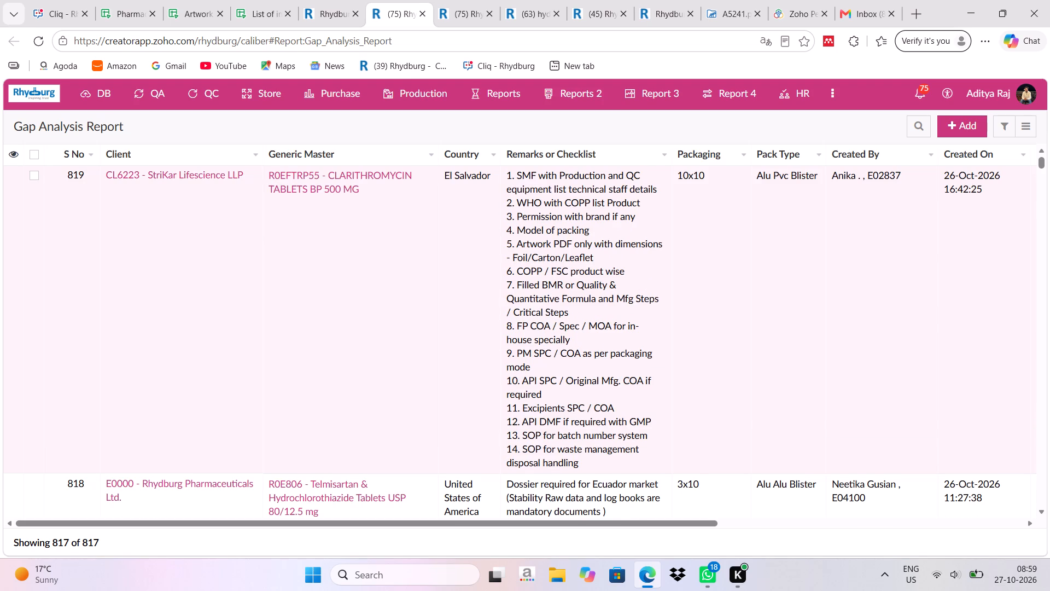
left_click_drag(267, 172, 319, 175)
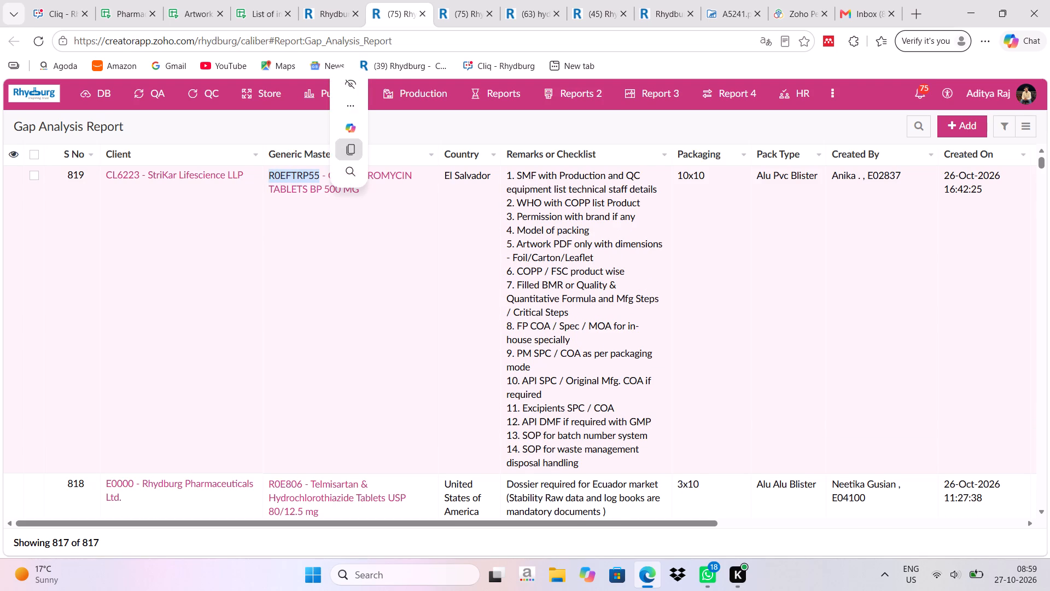
left_click(348, 142)
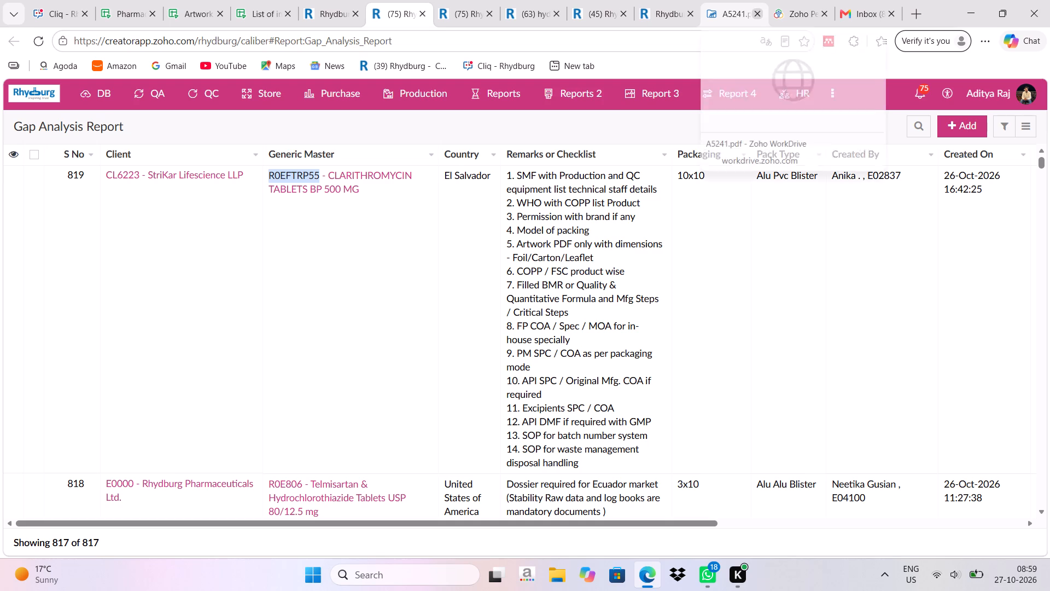
Close the A5241.pdf WorkDrive tab and look up "zoho work" in a new tab to reach Zoho WorkDrive.
left_click(759, 10)
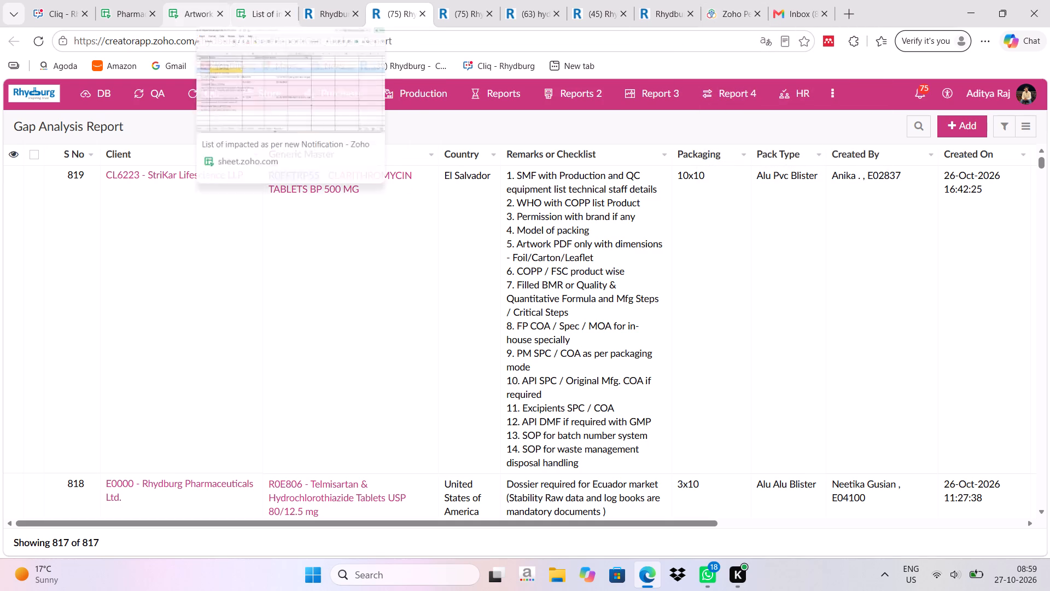
left_click(851, 14)
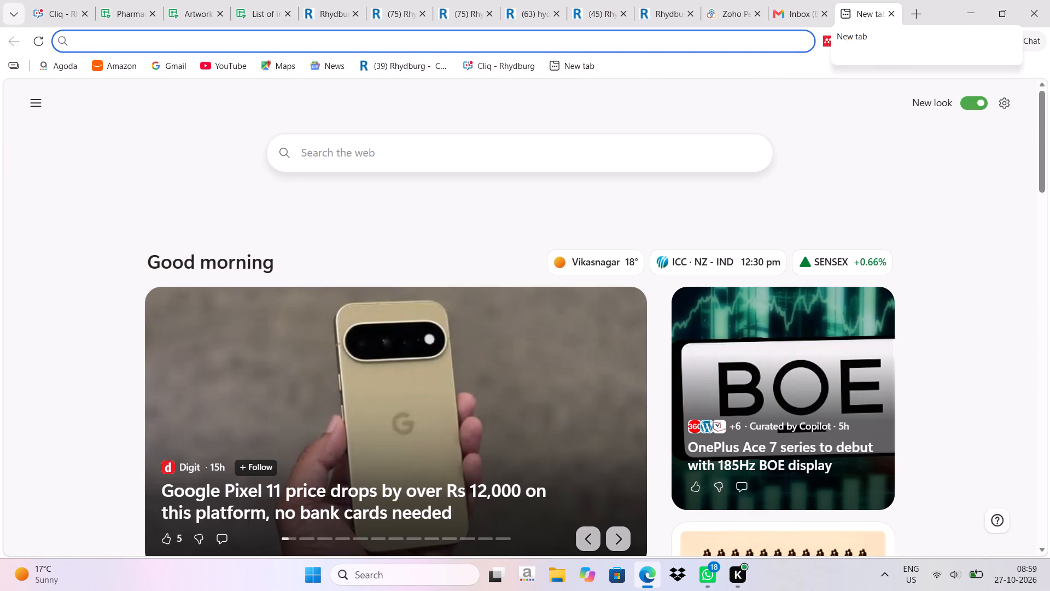
type("zoho work")
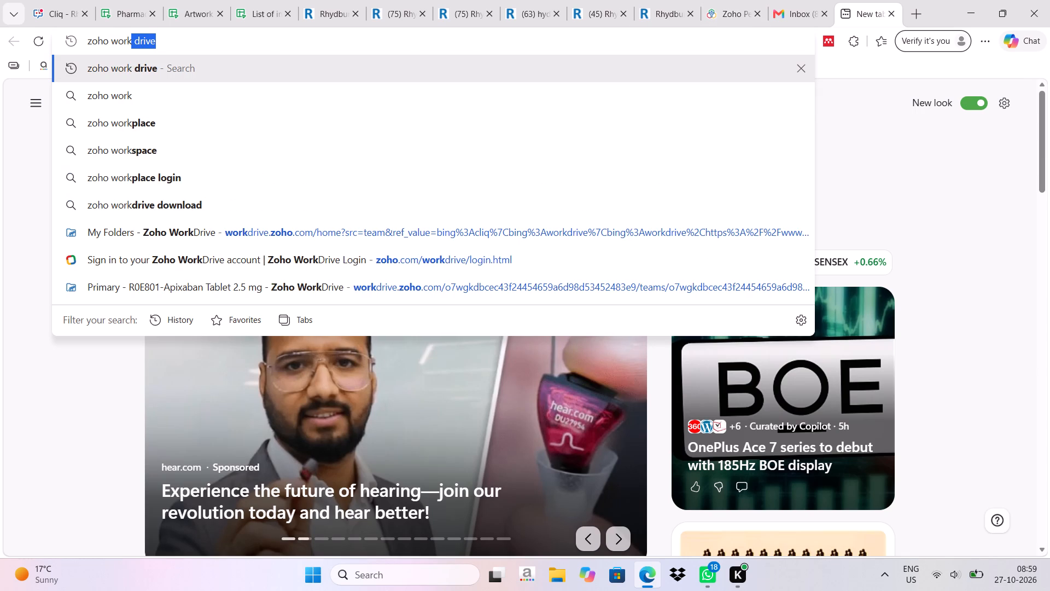
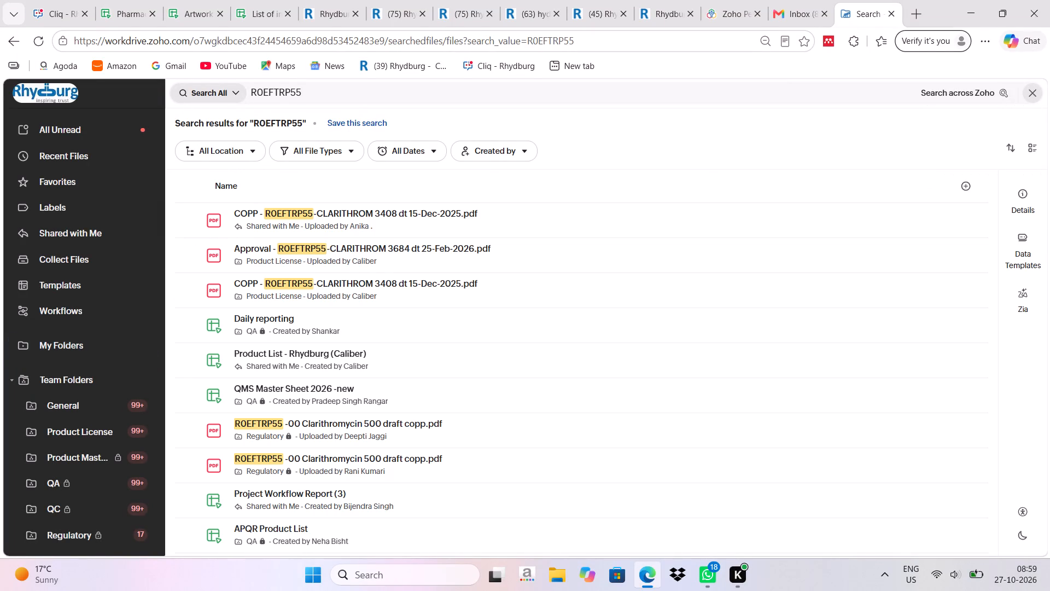
Filter the WorkDrive search results for R0EFTRP55 to show only PDF files.
left_click(308, 148)
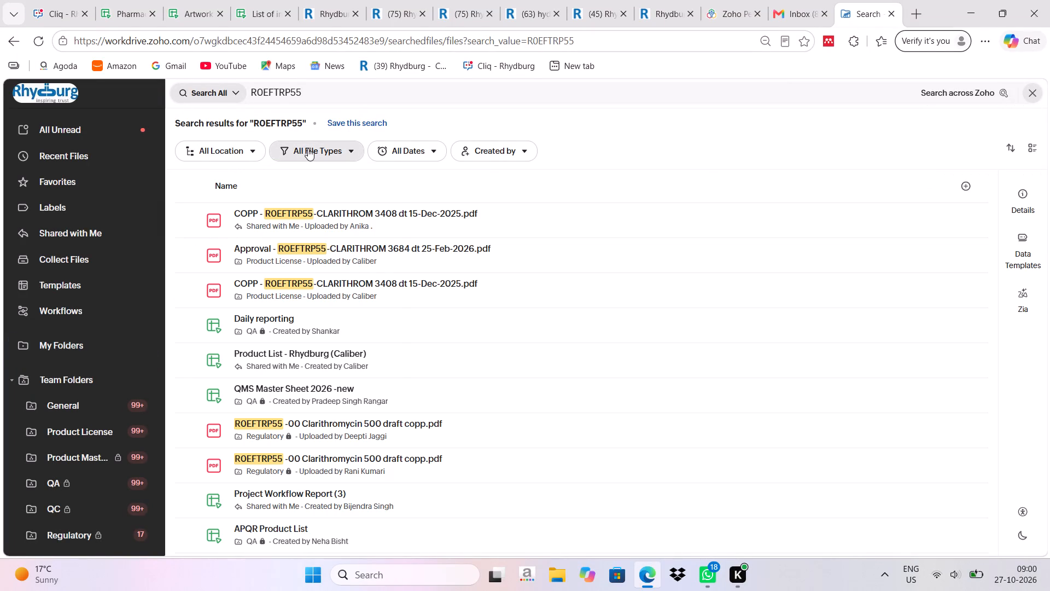
left_click(306, 305)
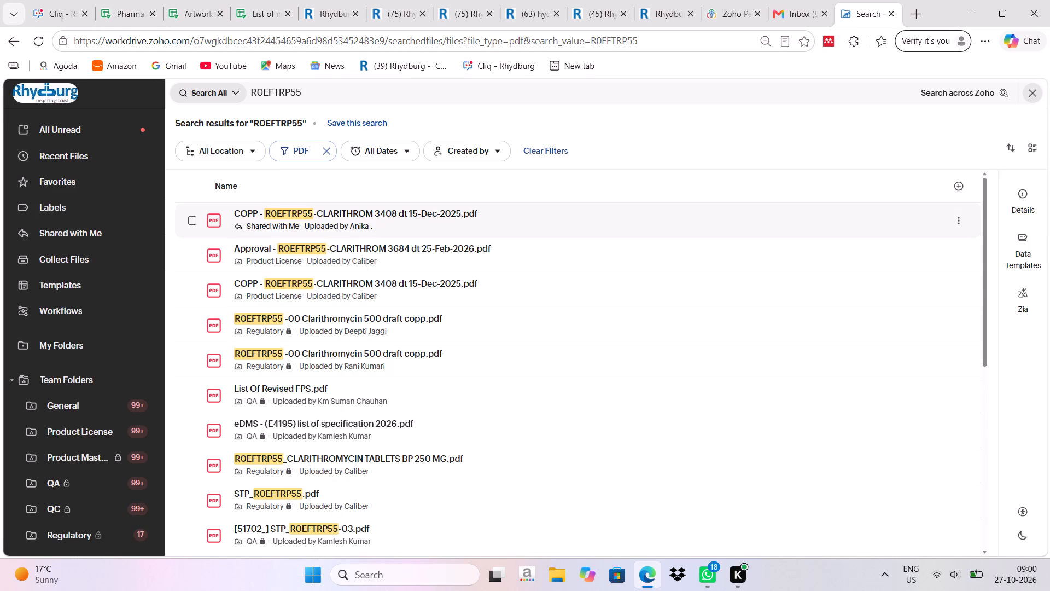
Return to the Gap Analysis Report with the Clarithromycin Tablets BP 500 mg entry.
left_click(330, 10)
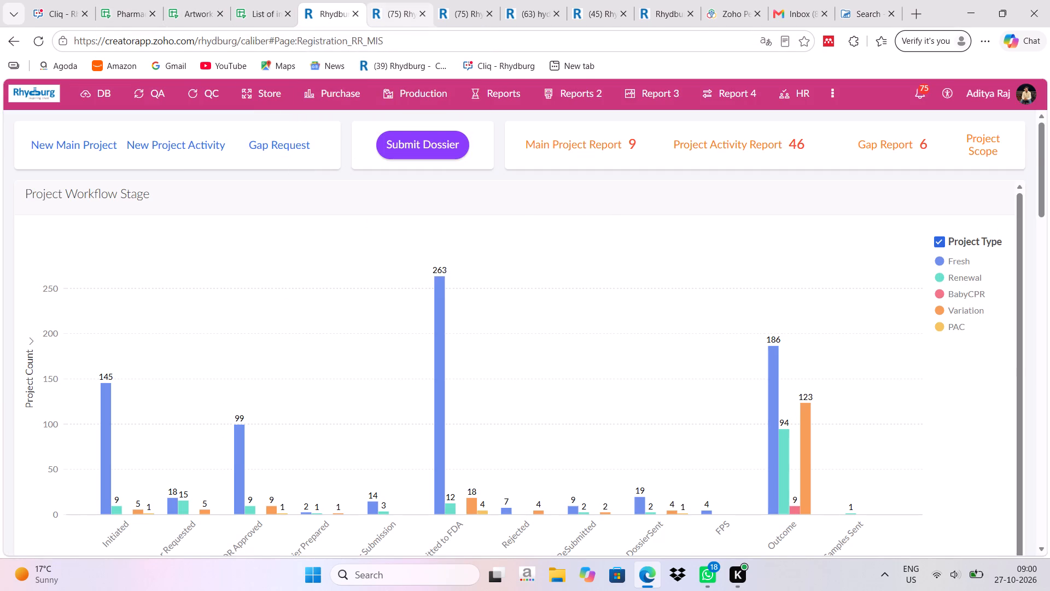
left_click(398, 5)
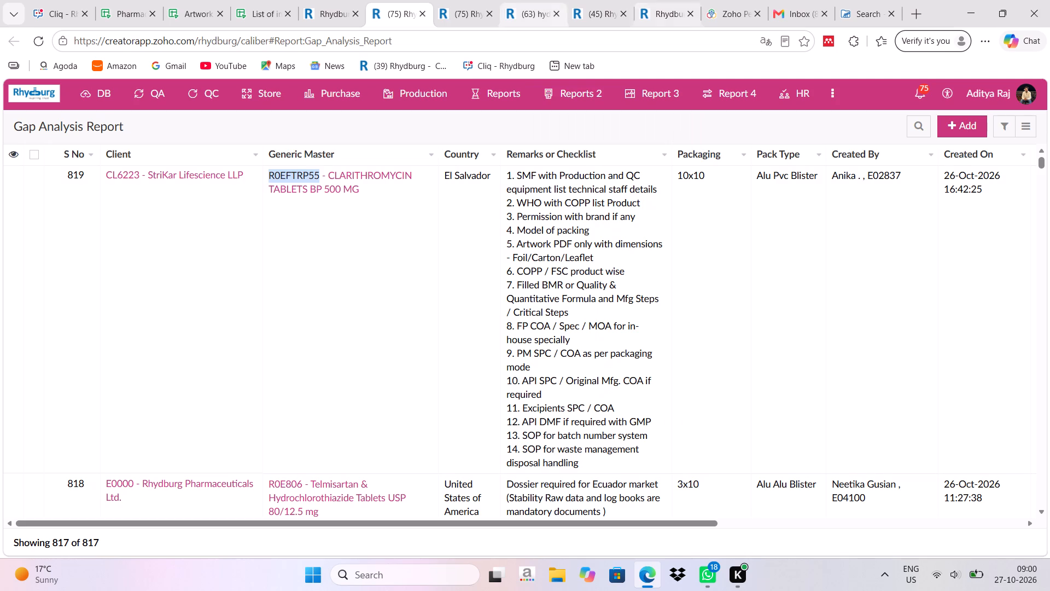
Return to the WorkDrive search results listing the PDF files for product code R0EFTRP55.
left_click(867, 1)
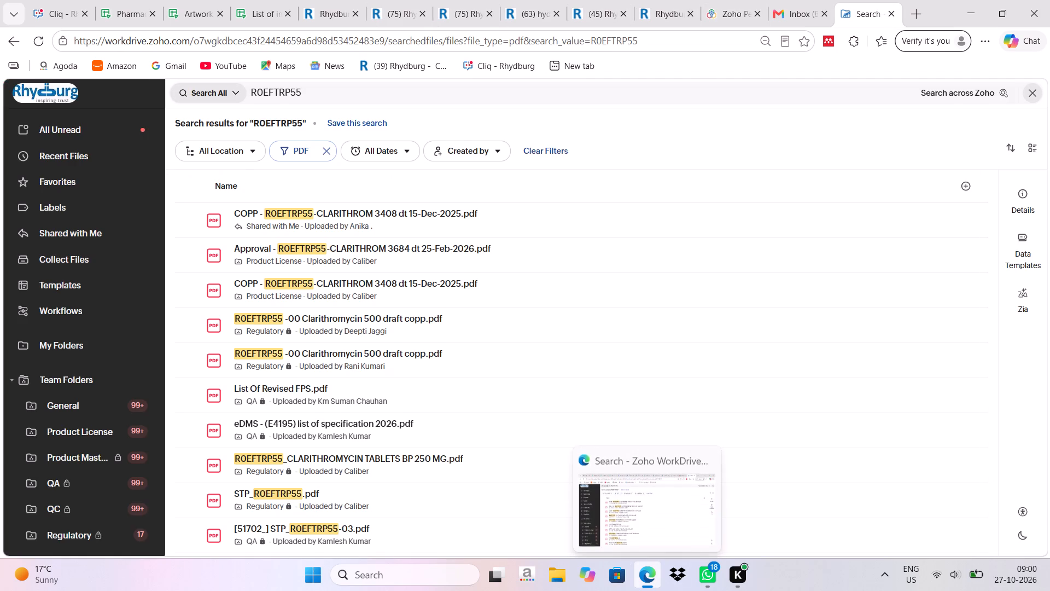
left_click_drag(848, 10, 859, 90)
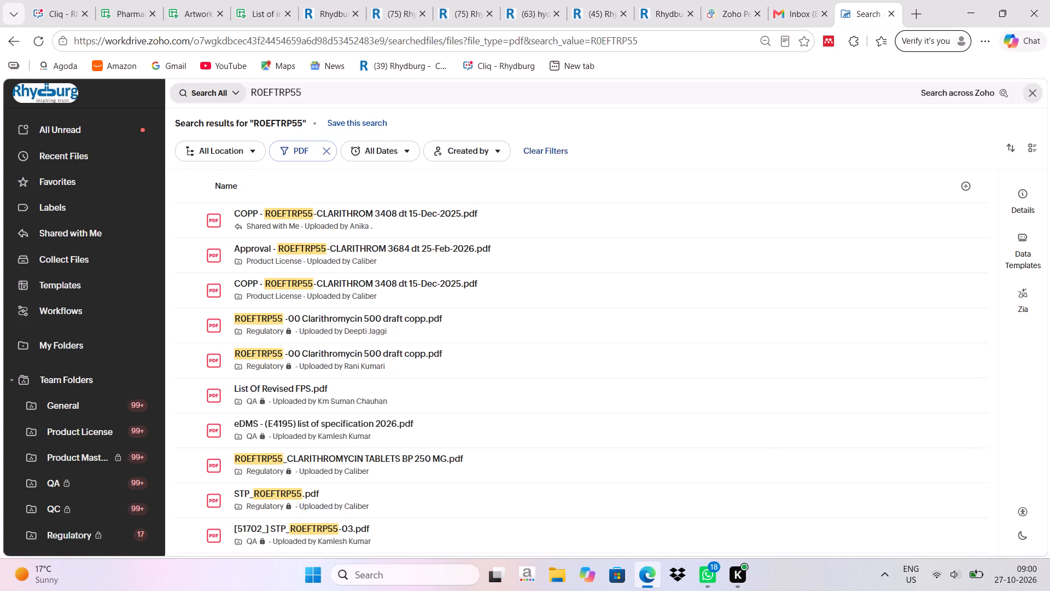
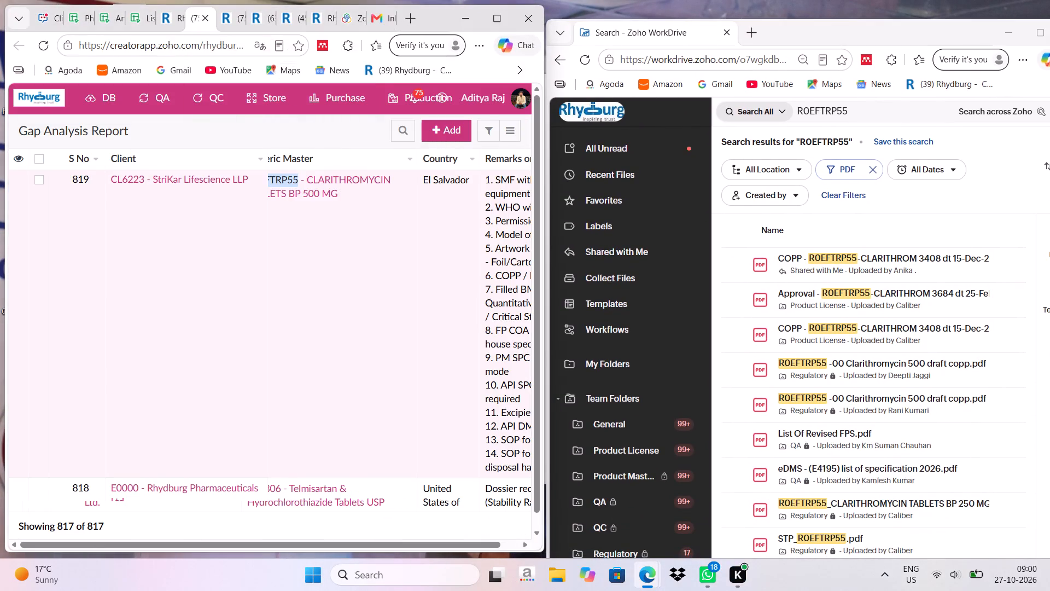
Review the status, remarks checklist and packaging columns of the StriKar Lifescience LLP entry in the Gap Analysis Report.
scroll(321, 323, "left", 5)
scroll(321, 323, "up", 4)
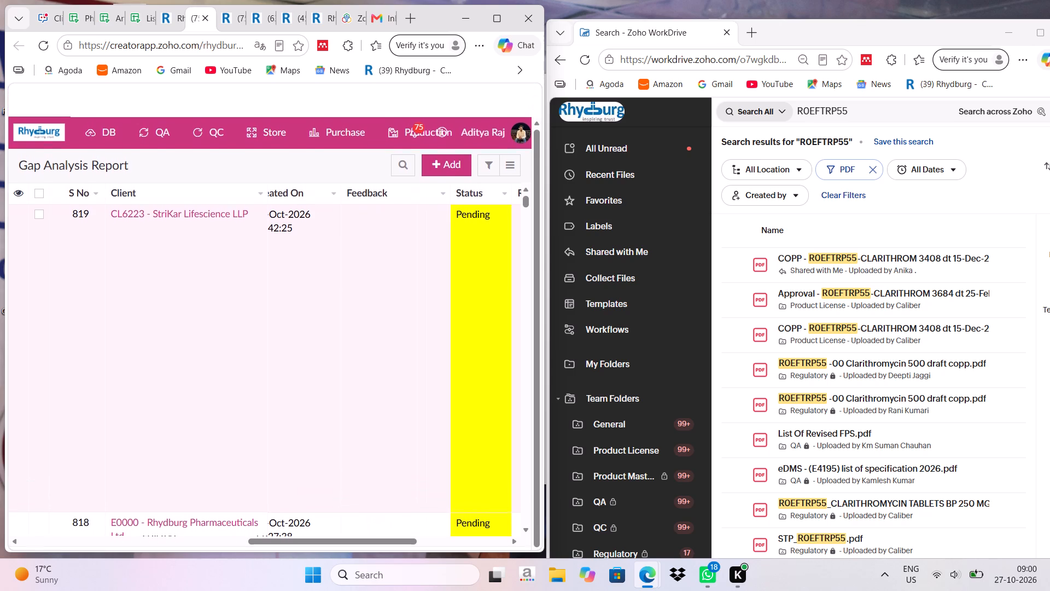
scroll(321, 323, "left", 8)
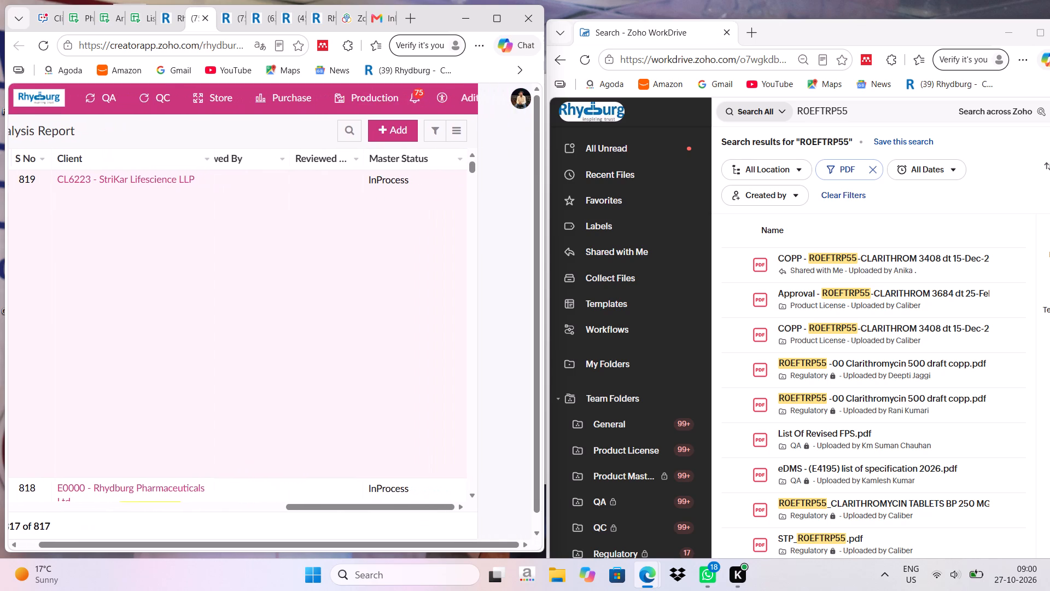
scroll(321, 323, "left", 2)
scroll(321, 323, "right", 10)
scroll(321, 323, "left", 1)
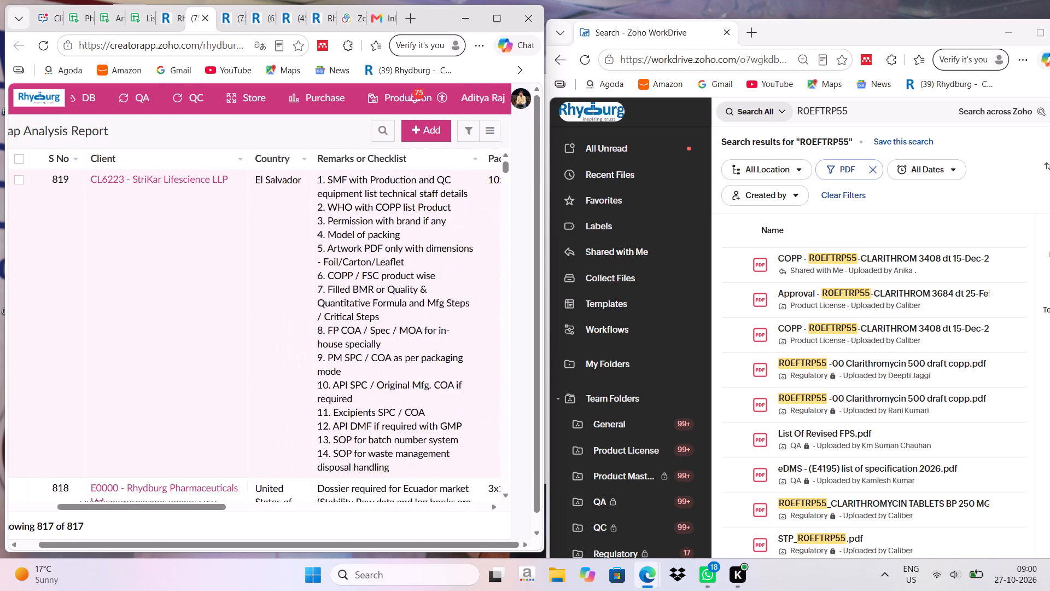
scroll(321, 323, "left", 1)
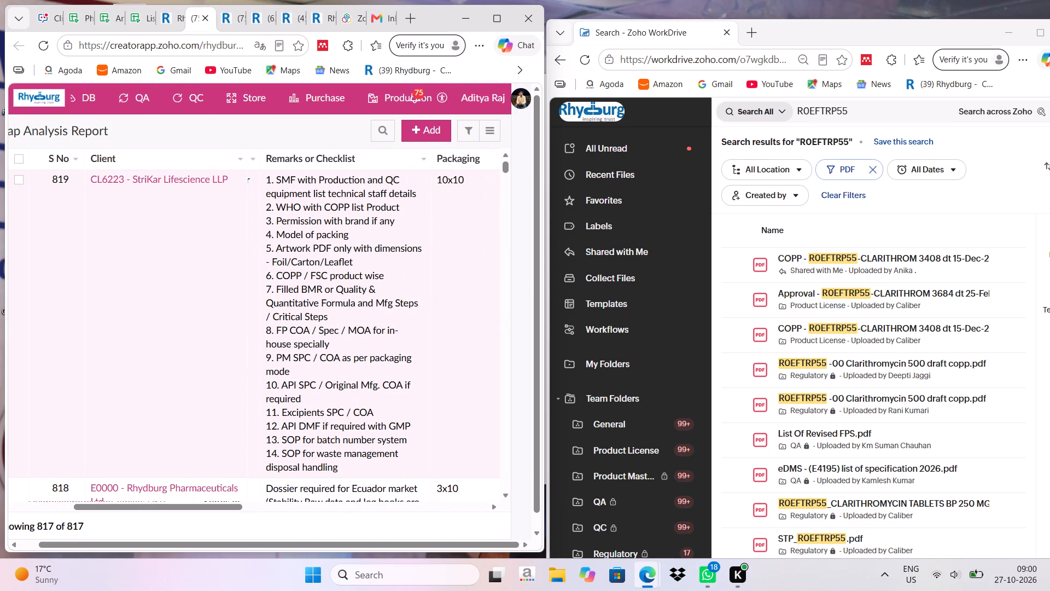
Reposition the WorkDrive search window slightly higher, alongside the Gap Analysis Report window.
left_click_drag(775, 34, 774, 20)
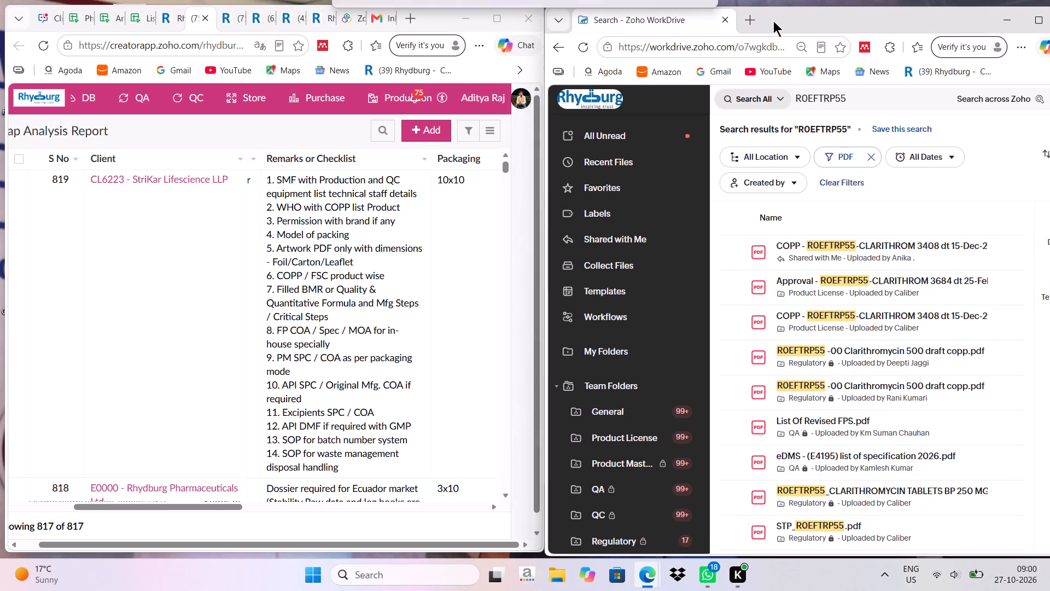
Look through the PDF-filtered WorkDrive search results for R0EFTRP55 for documents matching the Gap Analysis checklist.
left_click_drag(774, 20, 773, 15)
scroll(859, 225, "down", 1)
scroll(843, 359, "down", 4)
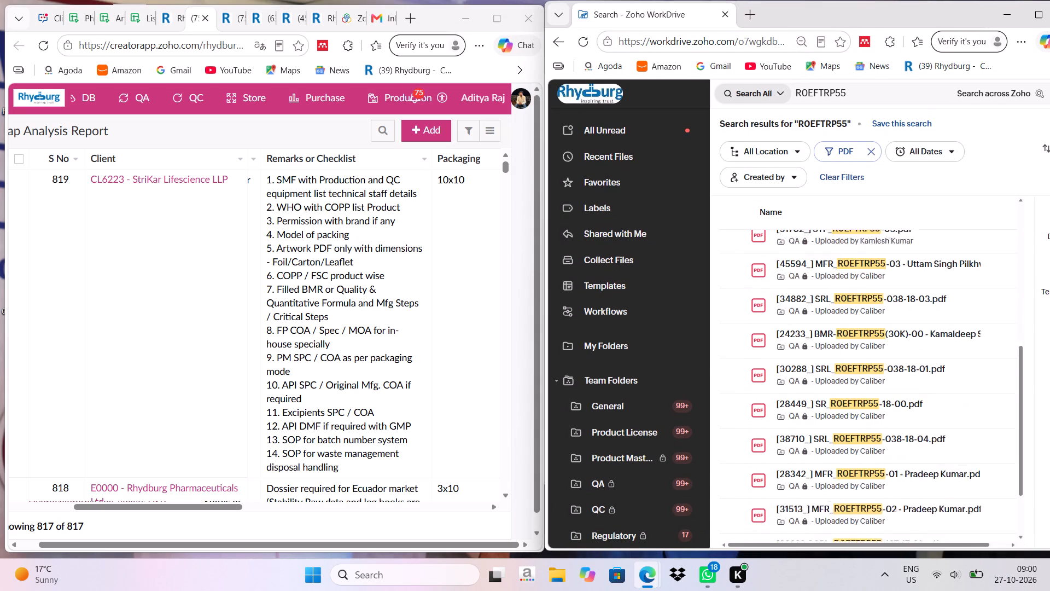
scroll(843, 359, "down", 20)
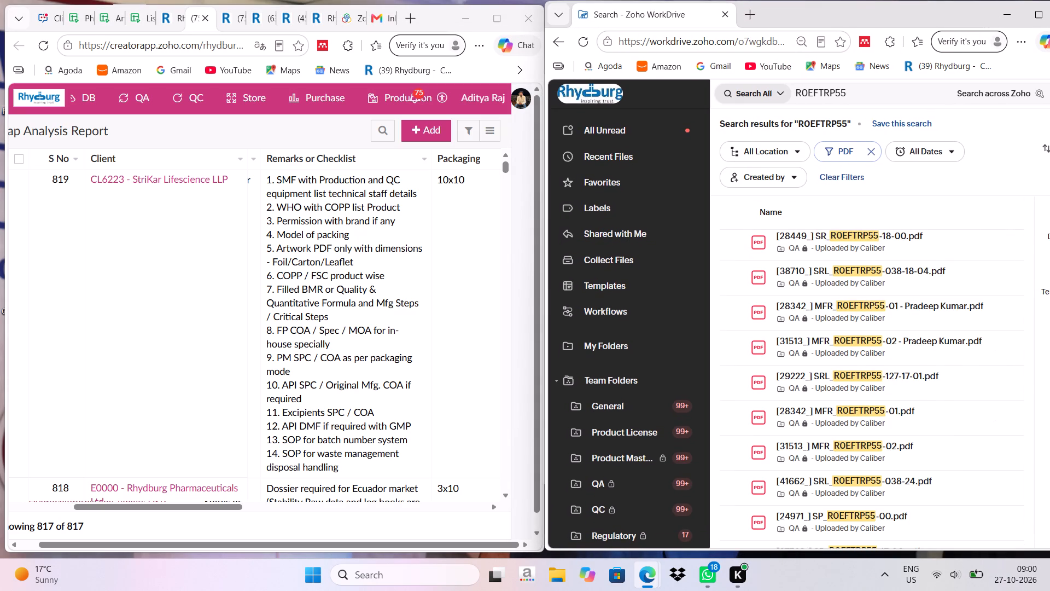
scroll(876, 378, "down", 14)
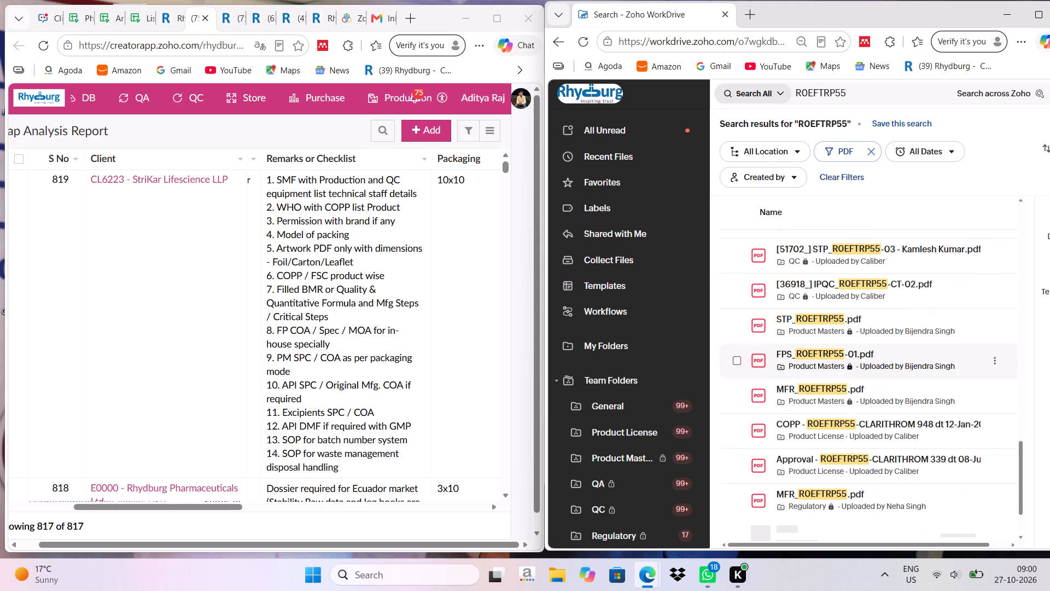
scroll(836, 389, "down", 15)
scroll(804, 356, "down", 7)
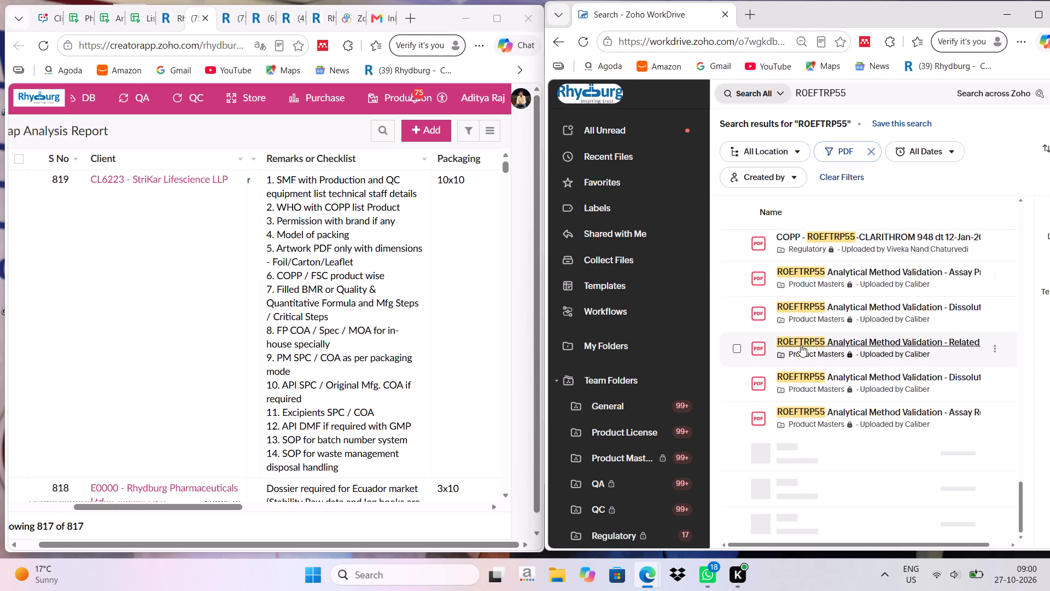
scroll(798, 356, "down", 14)
scroll(827, 400, "down", 10)
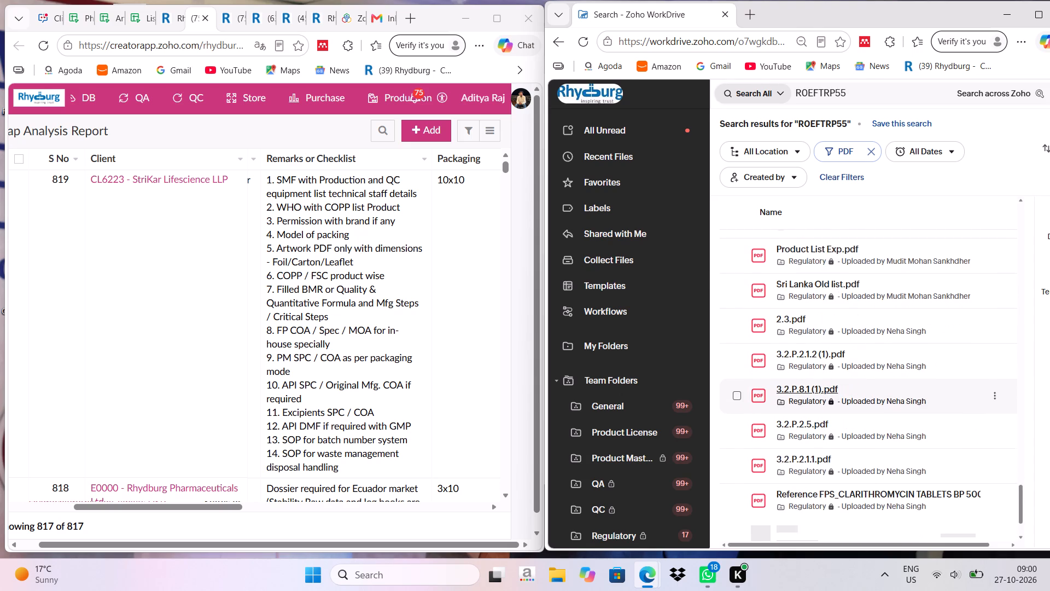
scroll(819, 395, "down", 19)
scroll(817, 407, "down", 7)
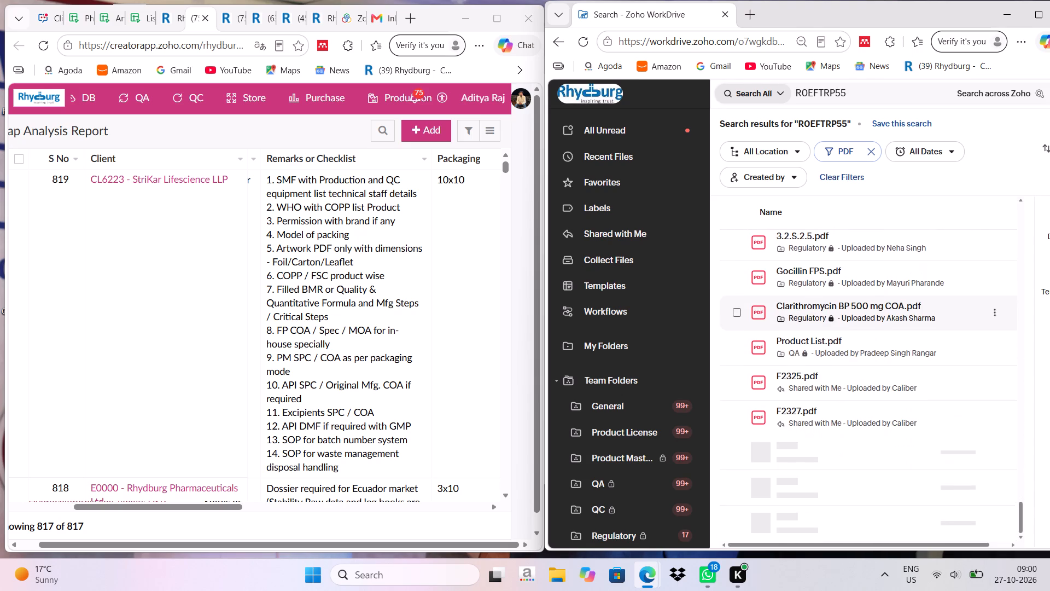
scroll(814, 397, "down", 14)
scroll(799, 377, "down", 14)
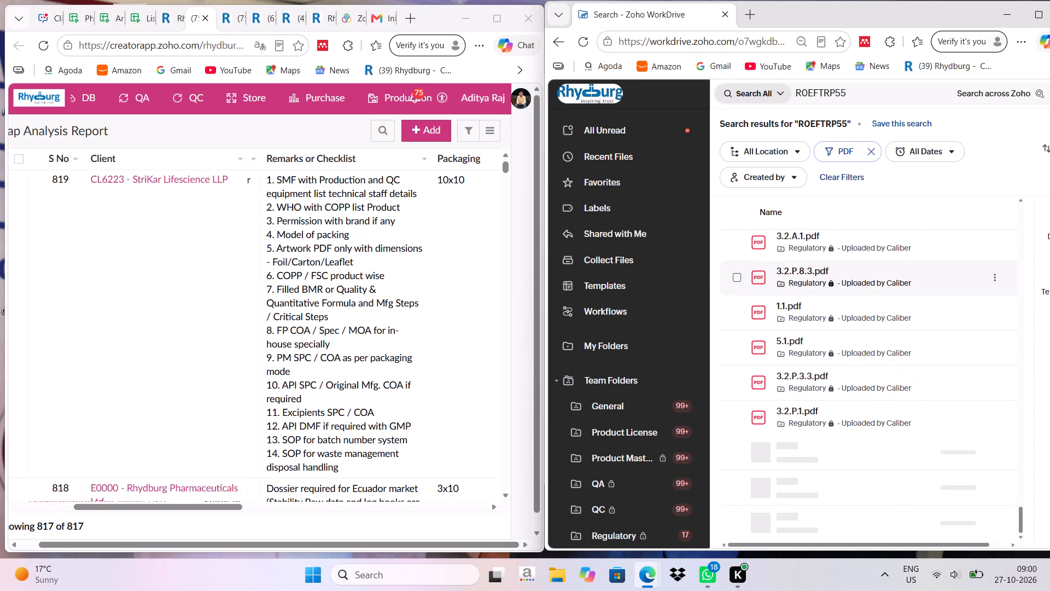
scroll(794, 374, "down", 15)
scroll(802, 352, "down", 14)
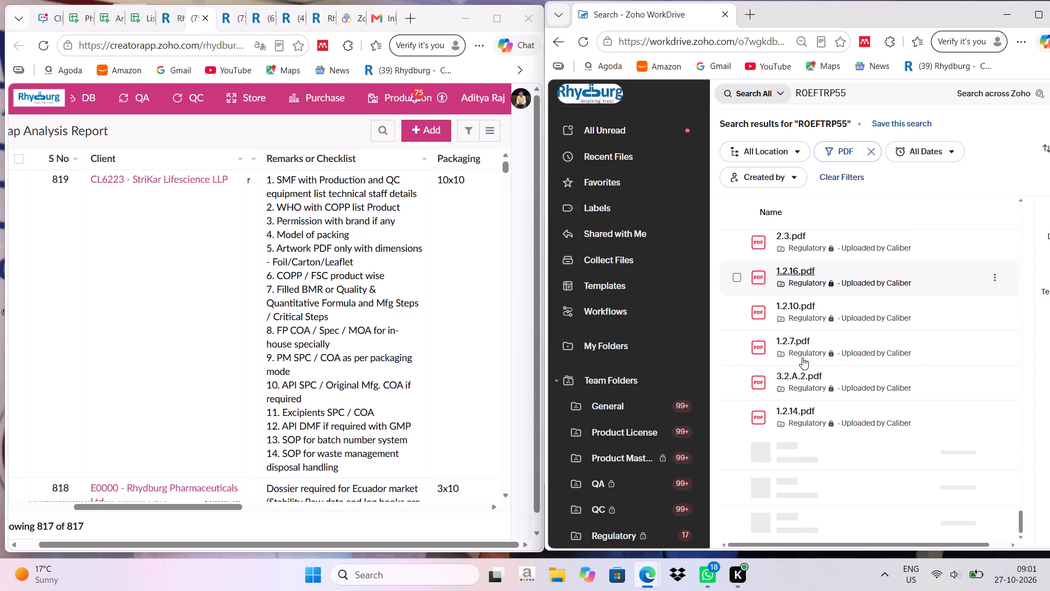
scroll(811, 364, "down", 15)
scroll(813, 397, "down", 14)
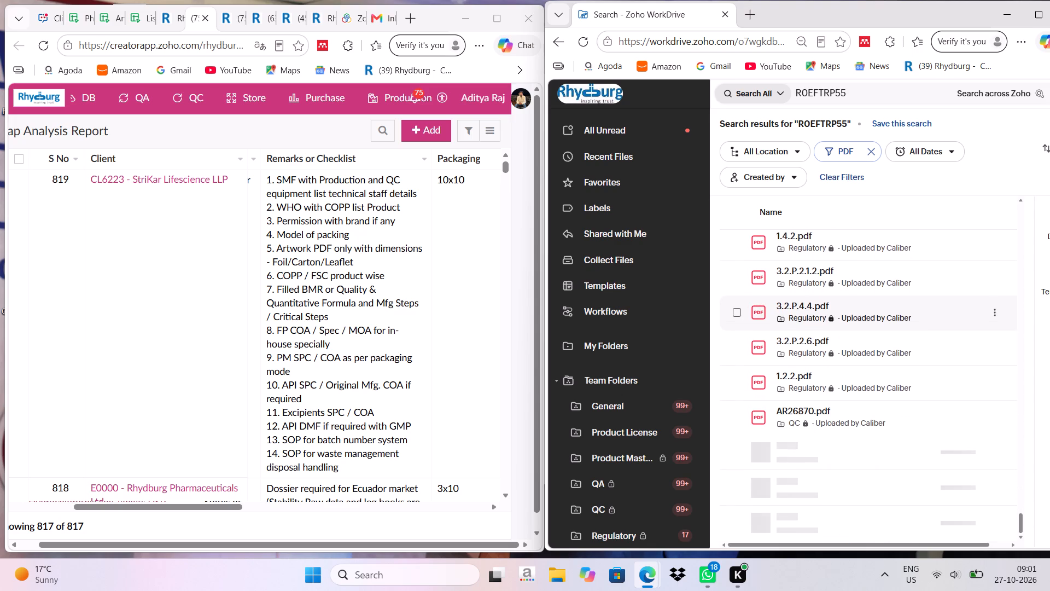
scroll(813, 397, "down", 15)
scroll(810, 396, "down", 11)
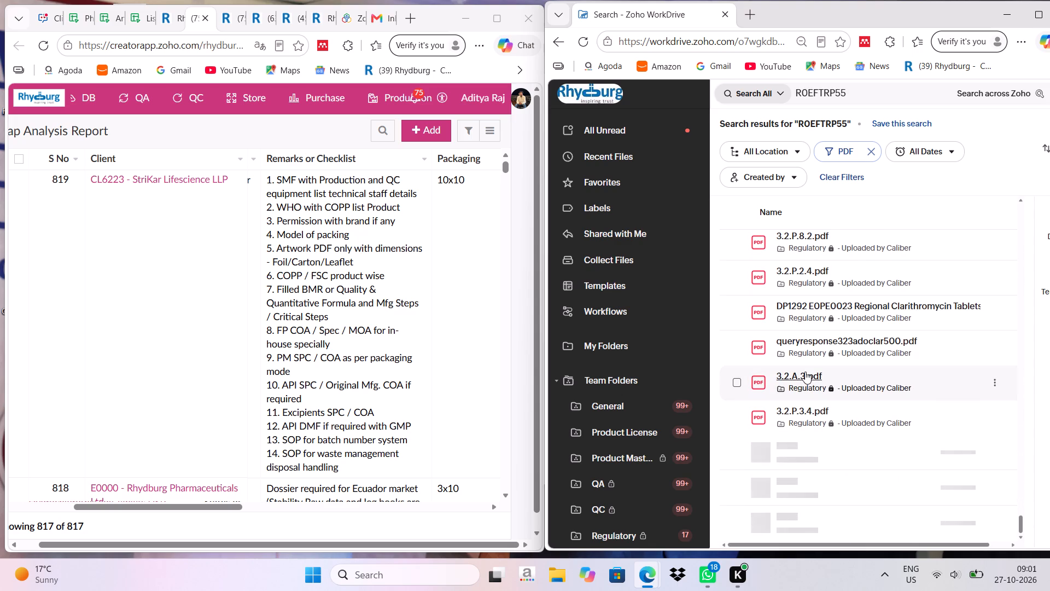
scroll(805, 372, "down", 18)
scroll(826, 395, "down", 16)
scroll(826, 395, "down", 9)
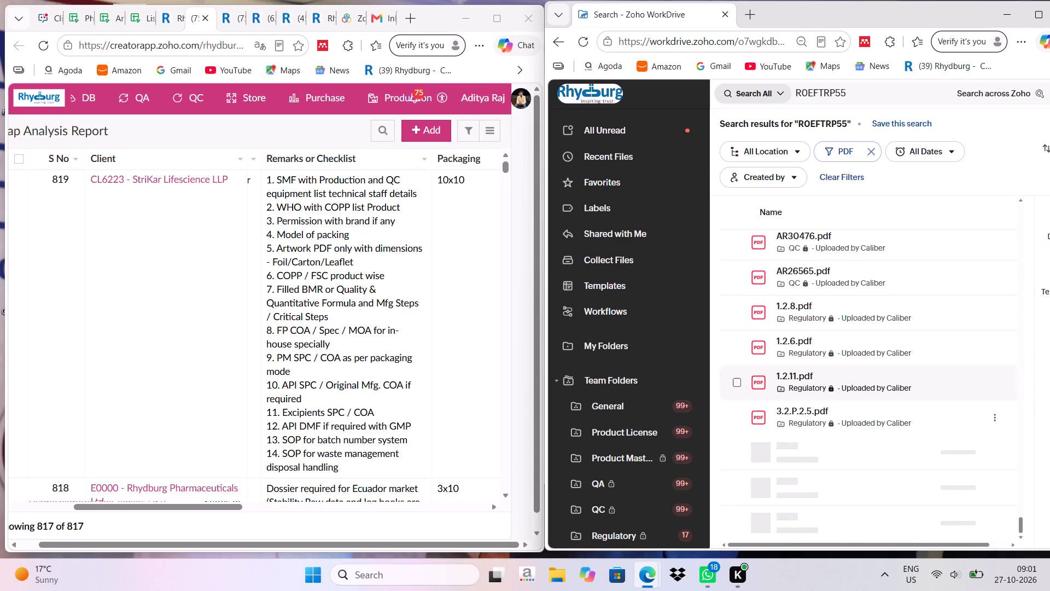
scroll(829, 351, "down", 15)
scroll(824, 402, "down", 12)
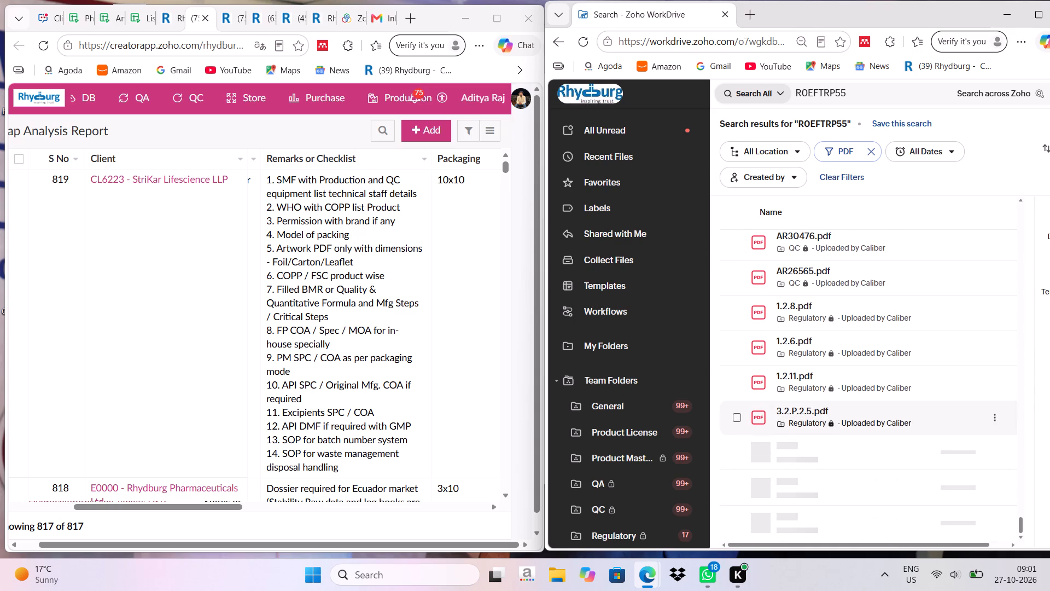
scroll(819, 438, "down", 5)
scroll(891, 420, "down", 15)
scroll(884, 433, "down", 6)
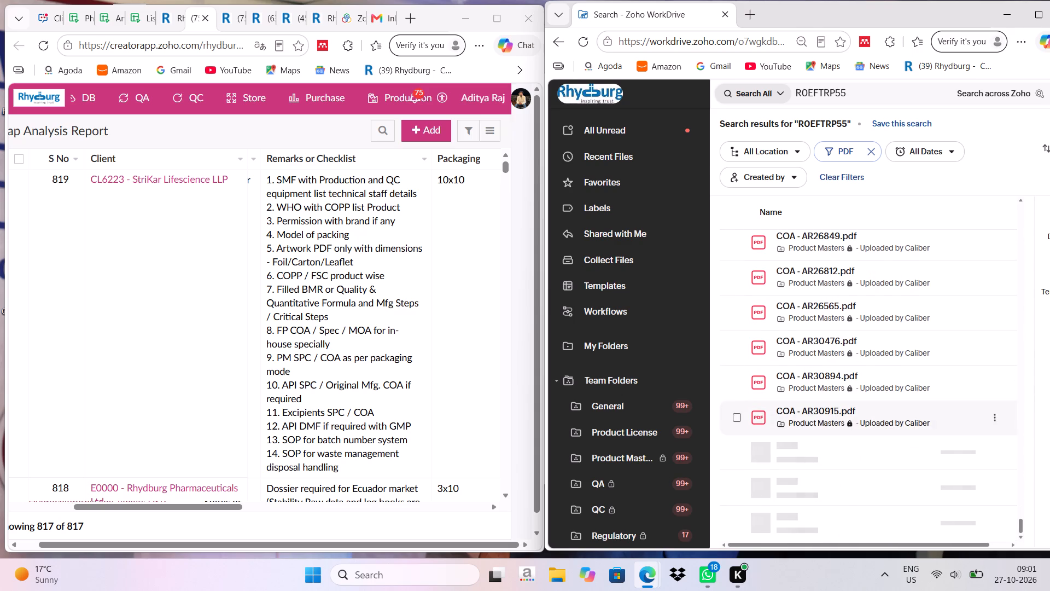
scroll(880, 462, "down", 3)
scroll(822, 341, "down", 14)
scroll(804, 339, "down", 7)
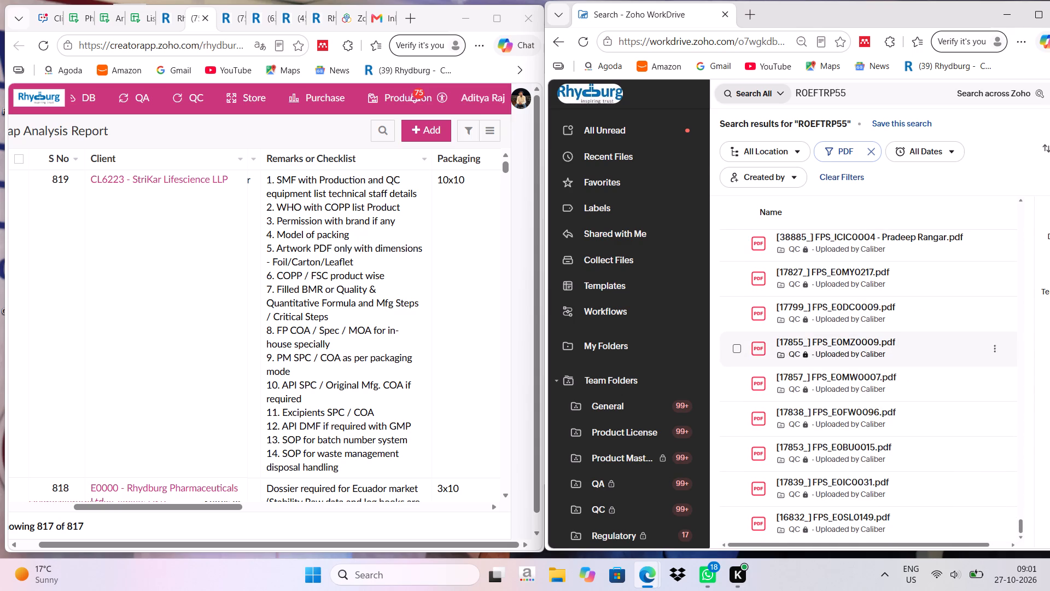
scroll(804, 345, "down", 16)
scroll(802, 358, "down", 7)
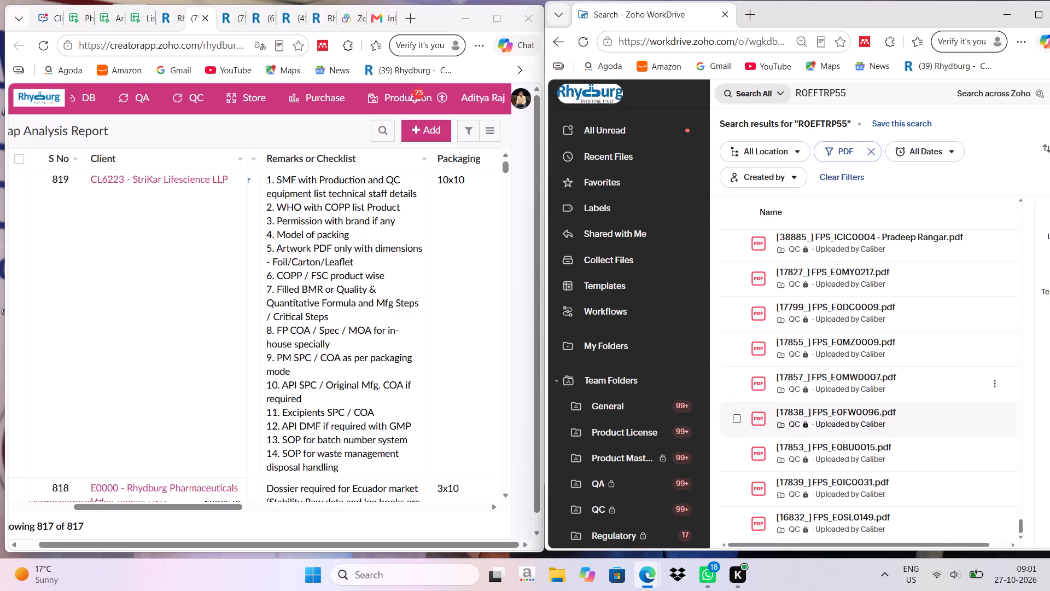
scroll(932, 453, "down", 7)
scroll(852, 462, "up", 8)
scroll(848, 460, "down", 8)
scroll(859, 400, "down", 15)
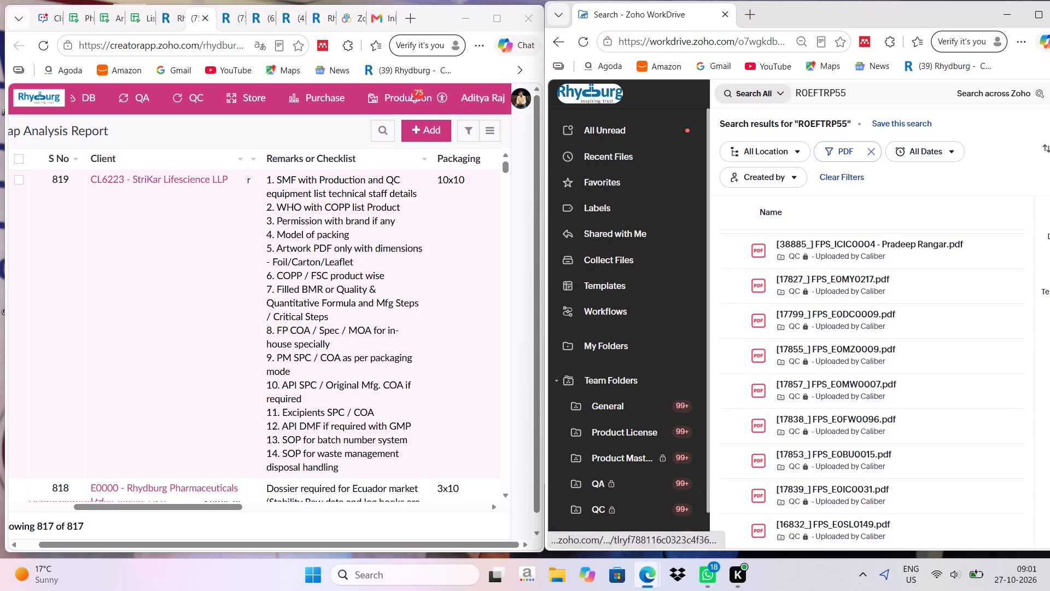
scroll(906, 453, "down", 6)
scroll(864, 480, "down", 9)
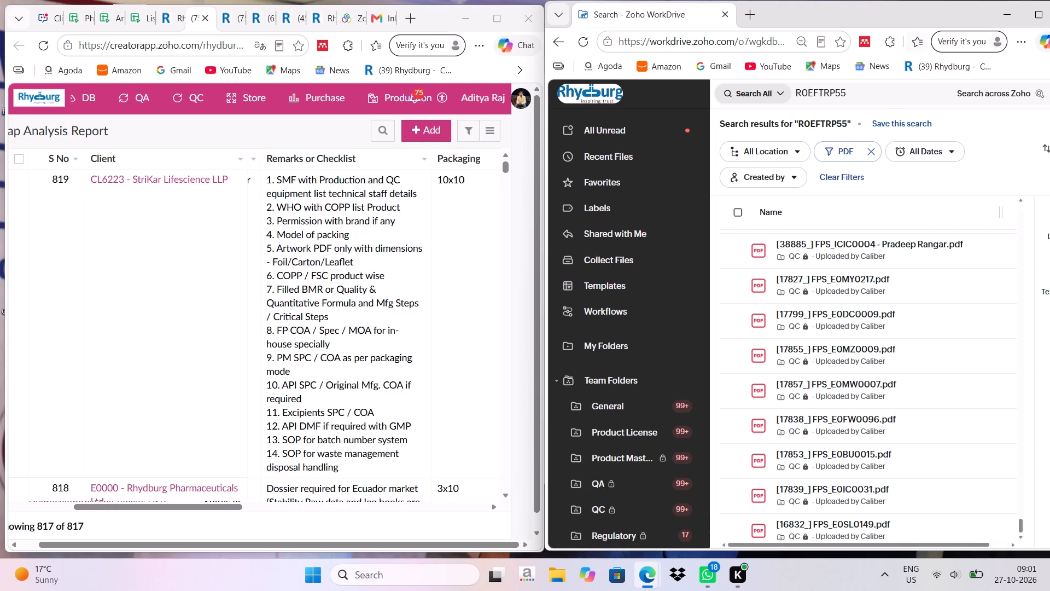
Move the WorkDrive window aside to expose the desktop and create a new desktop folder named R0EFTRP55.
left_click_drag(893, 10, 615, 36)
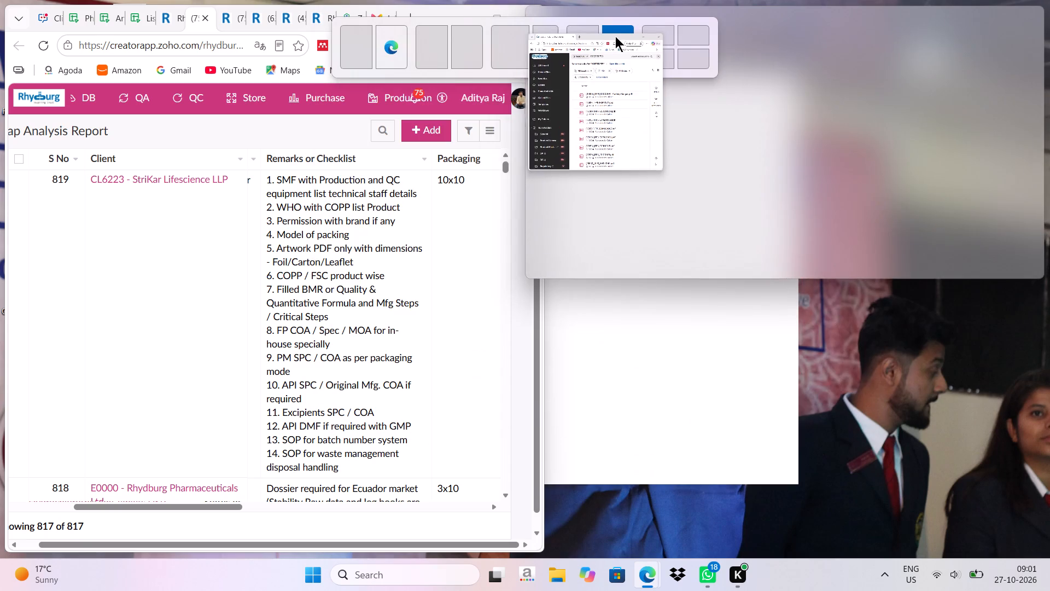
left_click_drag(615, 36, 477, 99)
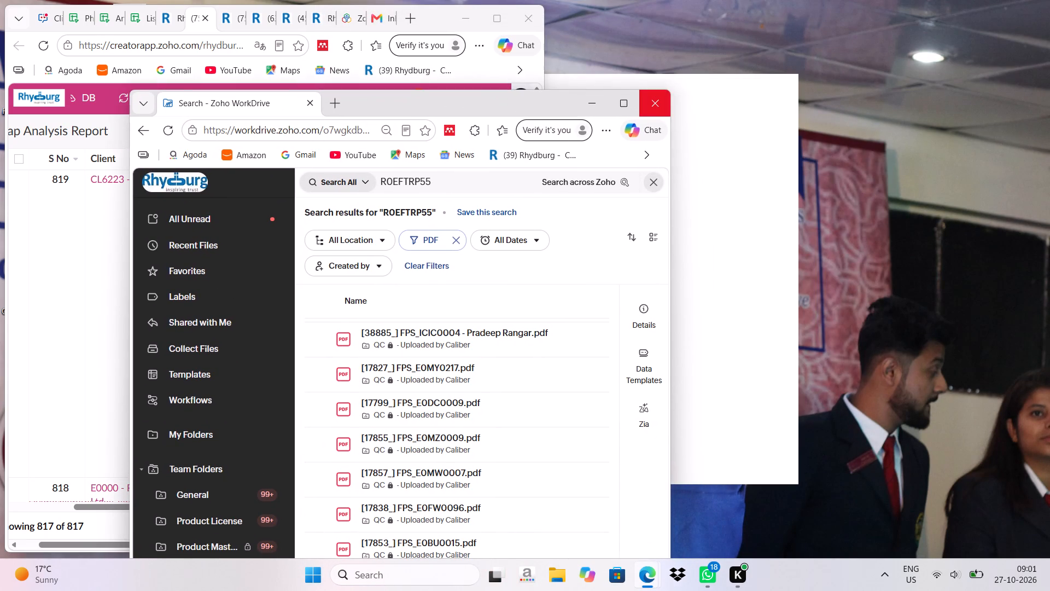
right_click(972, 135)
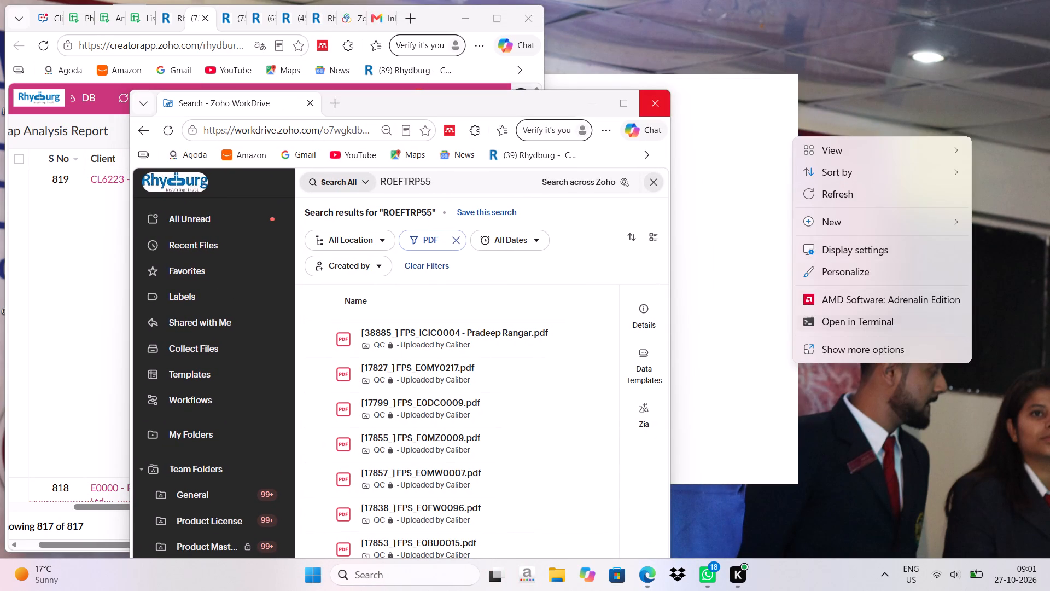
left_click(839, 224)
left_click(725, 222)
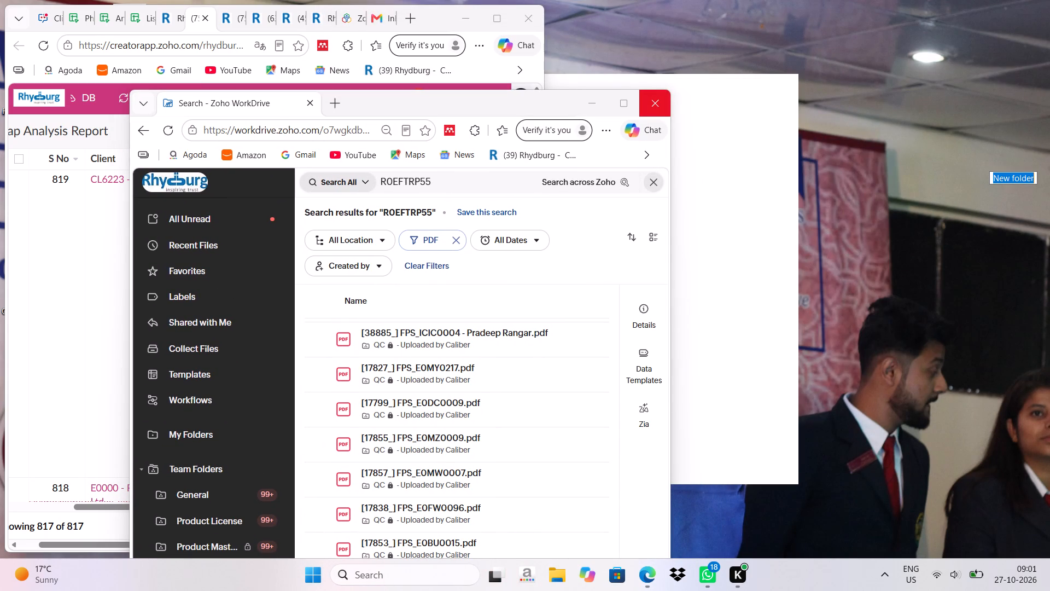
key("BackSpace")
key("ctrl+v")
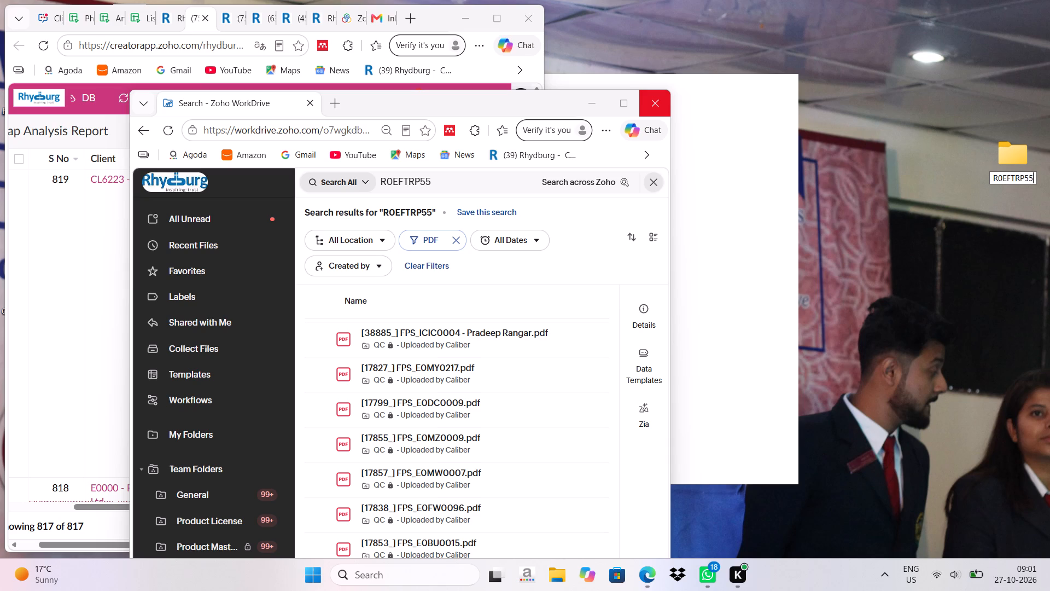
key("Return")
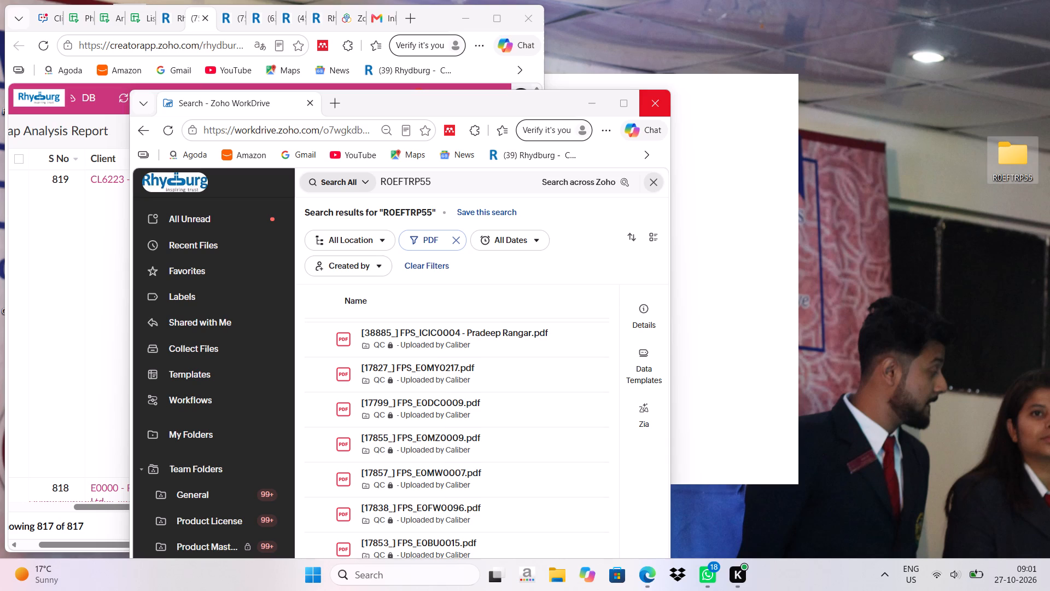
Place the WorkDrive search window back beside the Gap Analysis Report.
left_click_drag(459, 98, 807, 15)
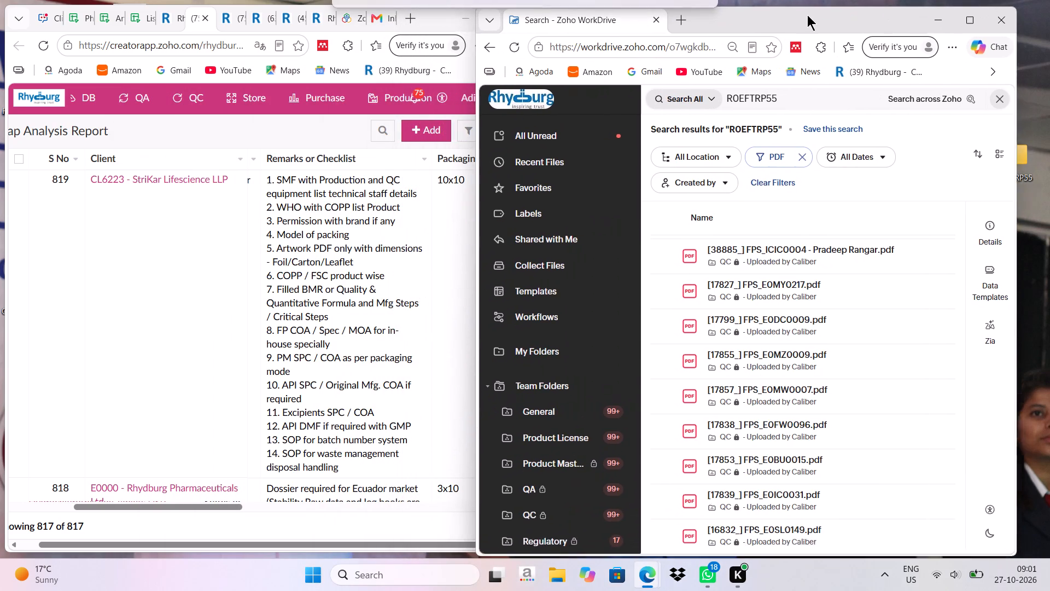
left_click_drag(807, 15, 870, 16)
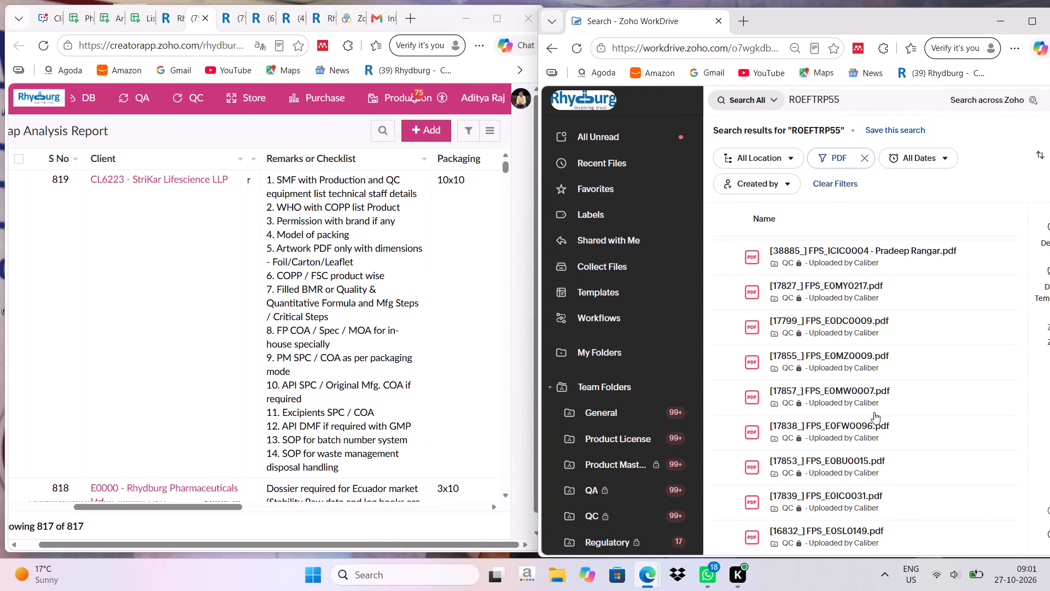
scroll(805, 428, "down", 2)
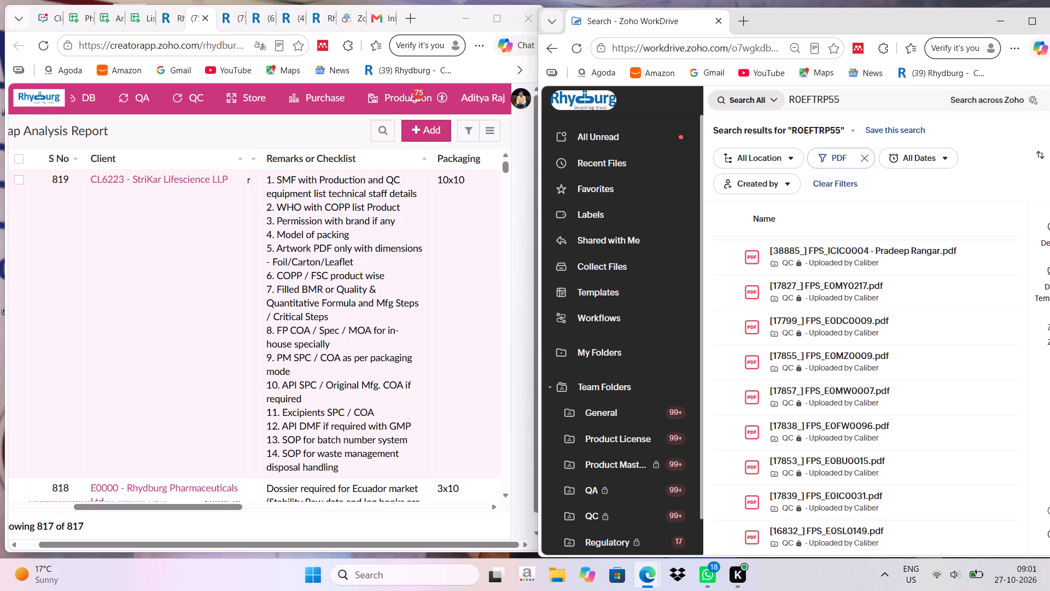
Review the record details and checklist of entry 819, Clarithromycin Tablets BP 500 mg, in the Gap Analysis Report.
scroll(196, 413, "right", 2)
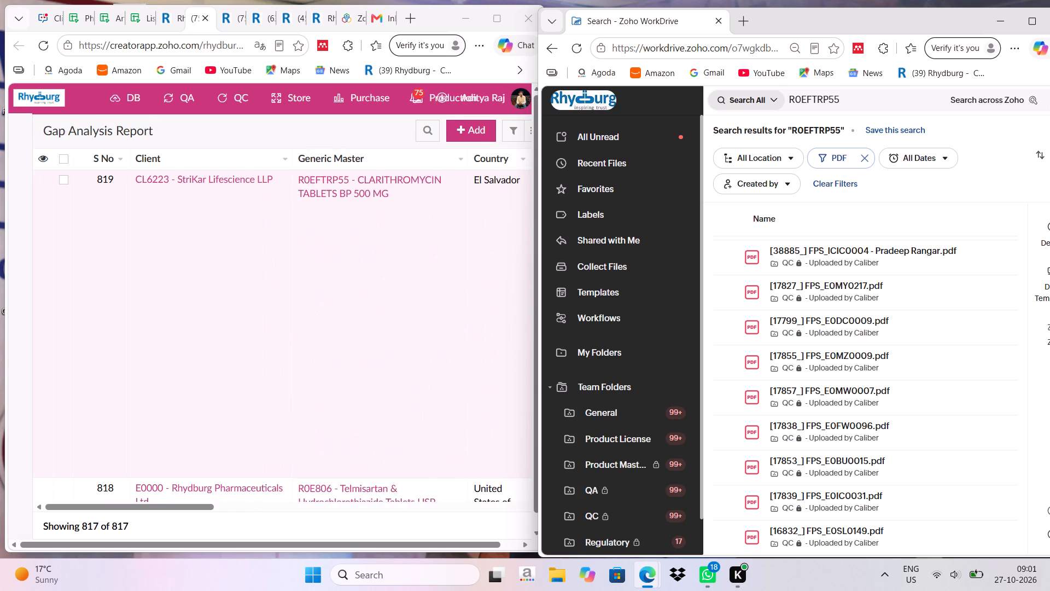
scroll(196, 413, "right", 3)
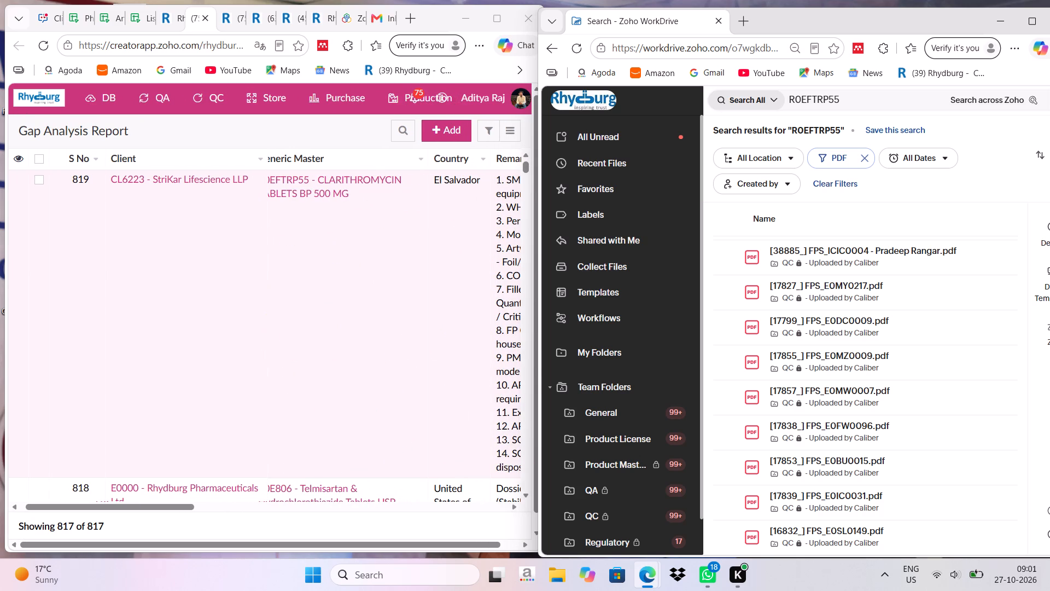
scroll(196, 413, "right", 1)
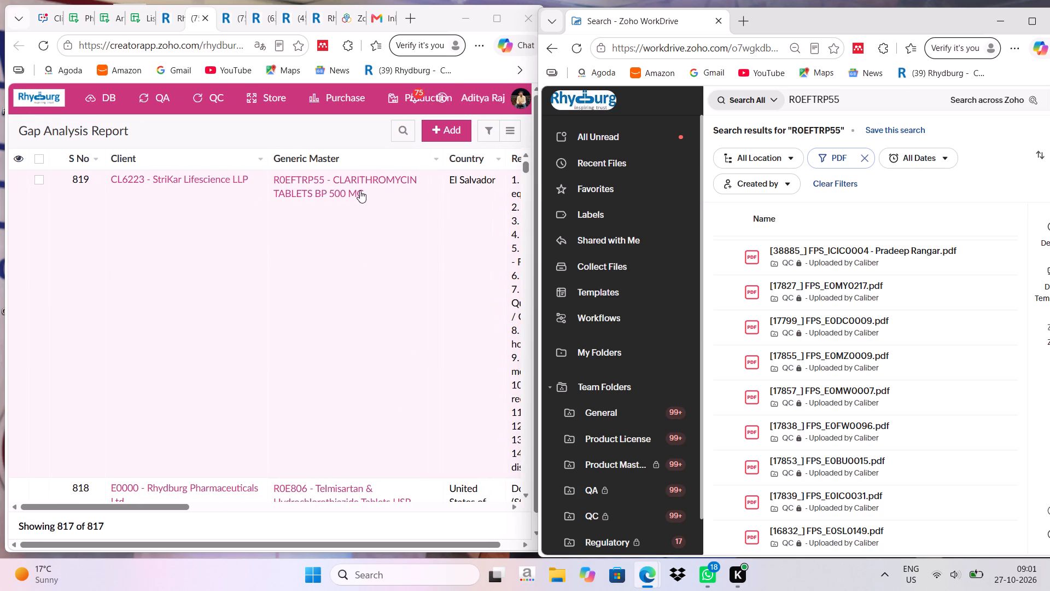
left_click(355, 185)
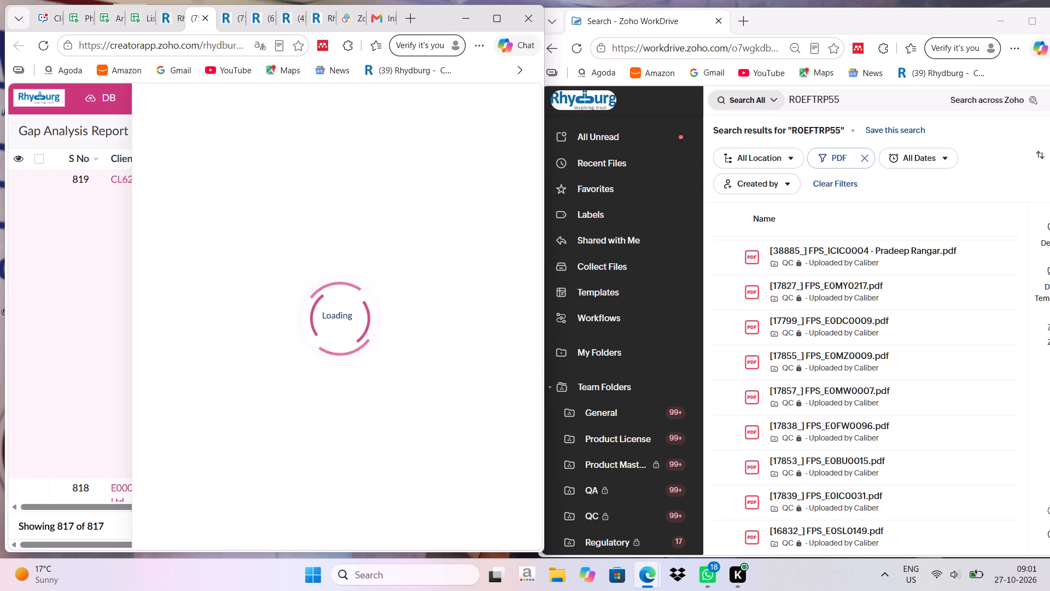
scroll(394, 338, "down", 6)
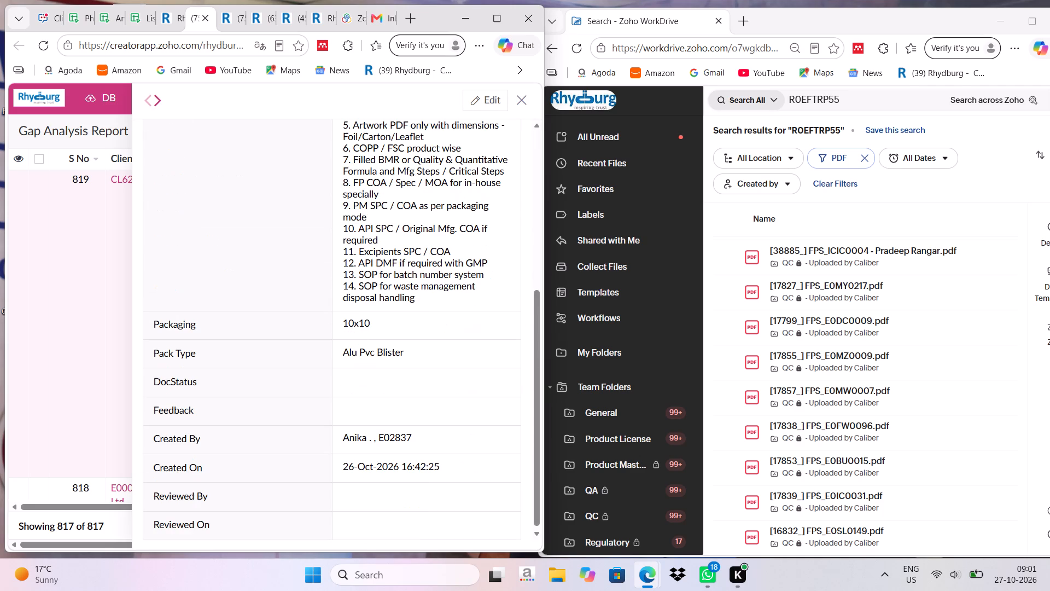
scroll(392, 337, "up", 7)
left_click(527, 99)
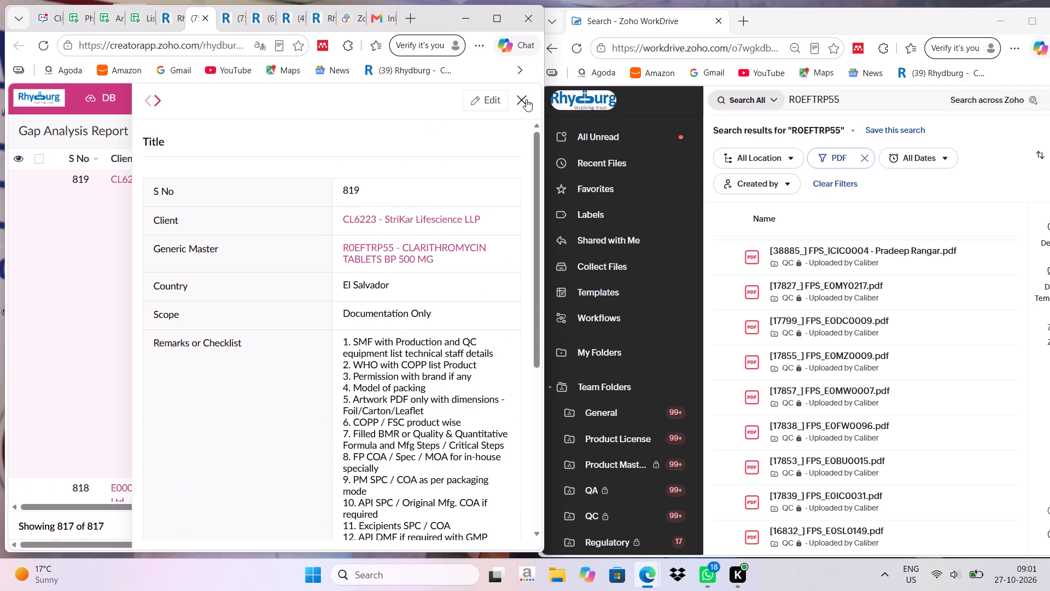
left_click(440, 183)
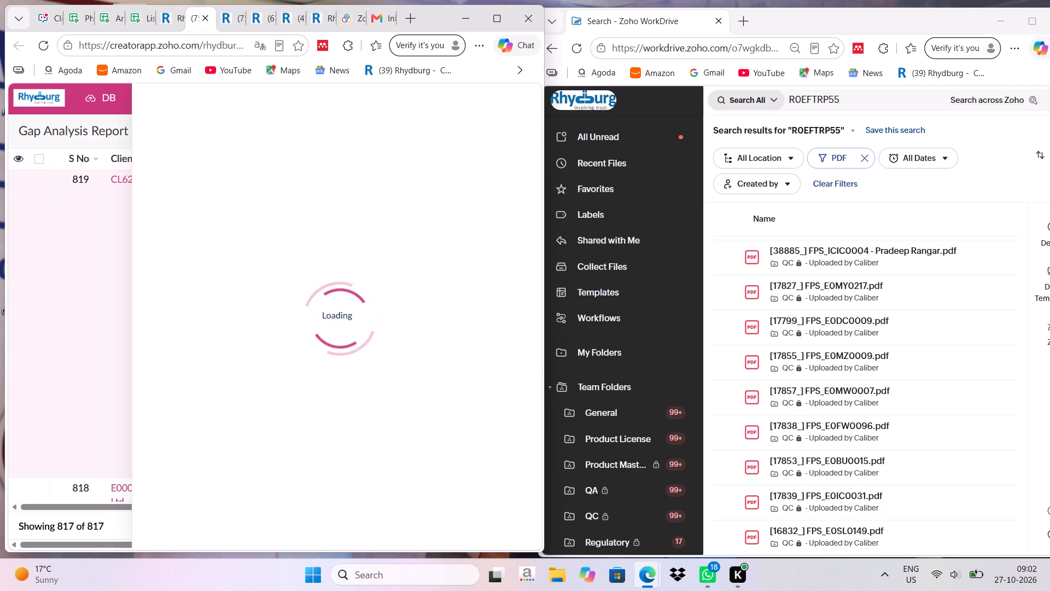
left_click(516, 100)
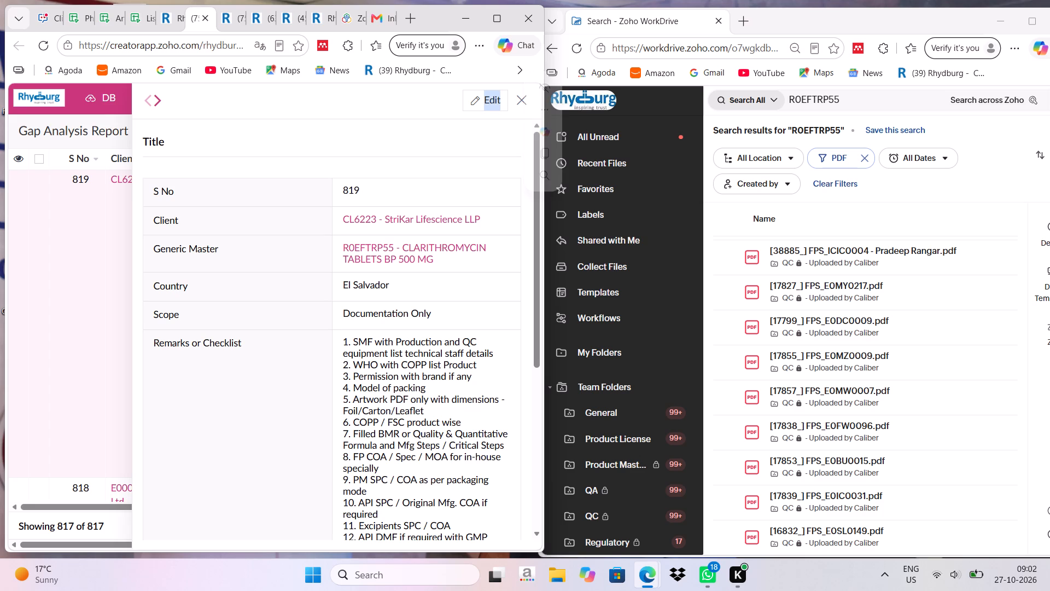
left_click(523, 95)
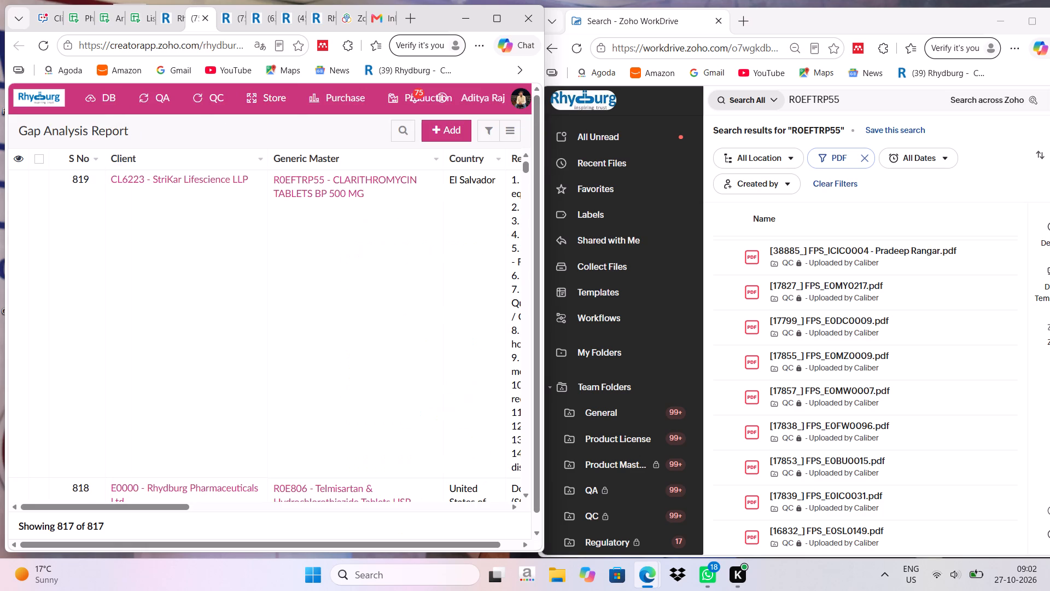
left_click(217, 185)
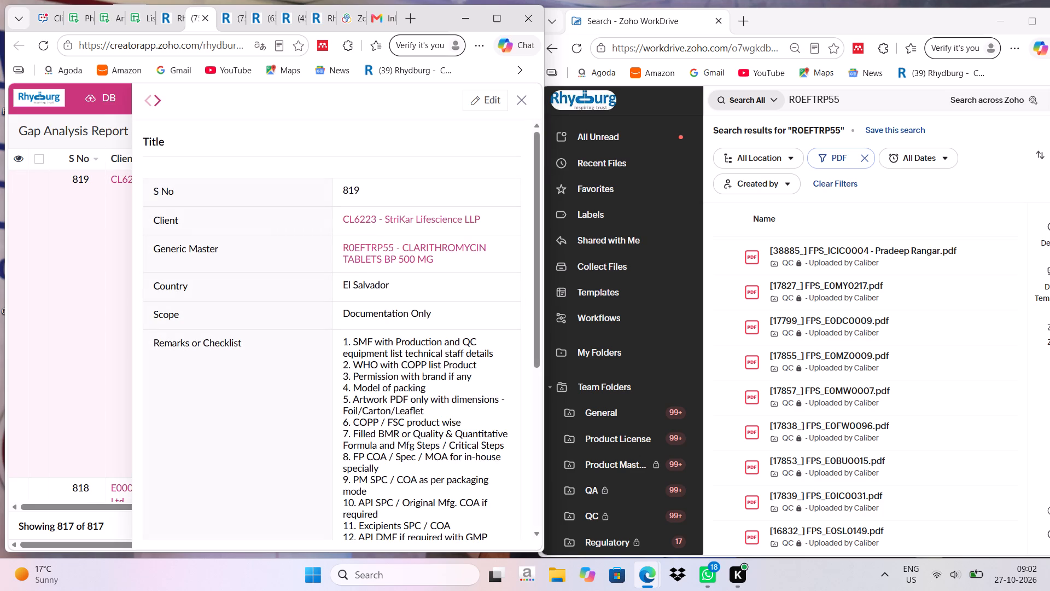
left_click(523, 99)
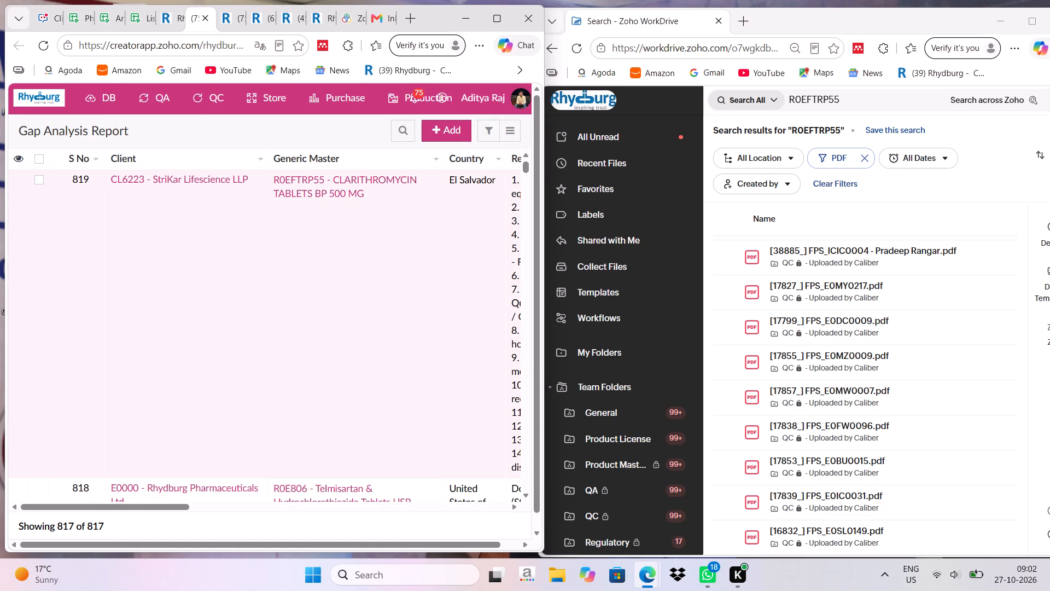
From the Licenses records of entry 819's generic master, R0EFTRP55, open the COPP issued 15-Dec-2025 in WorkDrive and download its PDF.
left_click(308, 178)
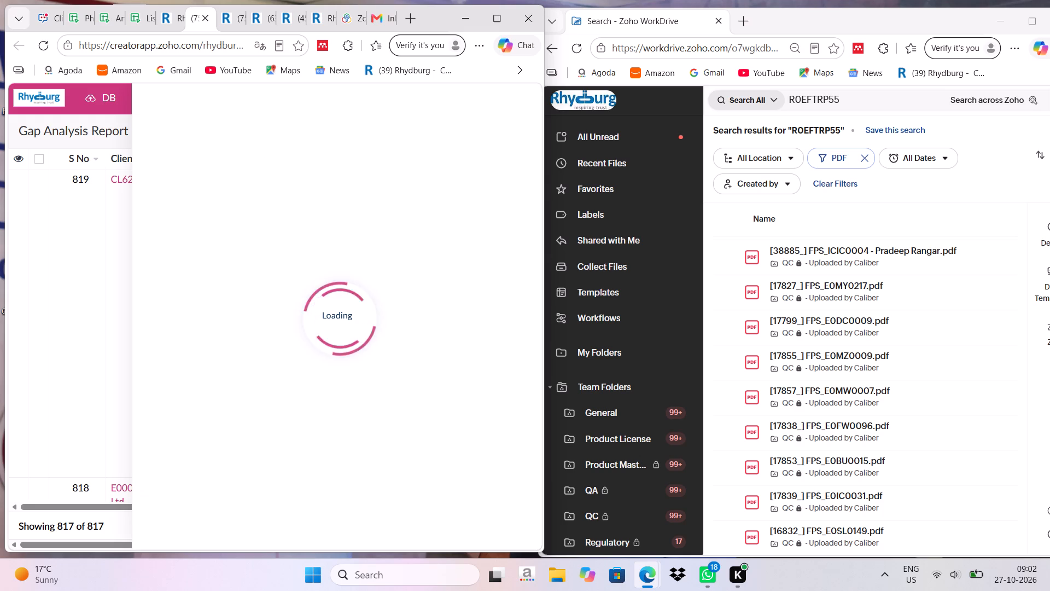
scroll(371, 349, "down", 4)
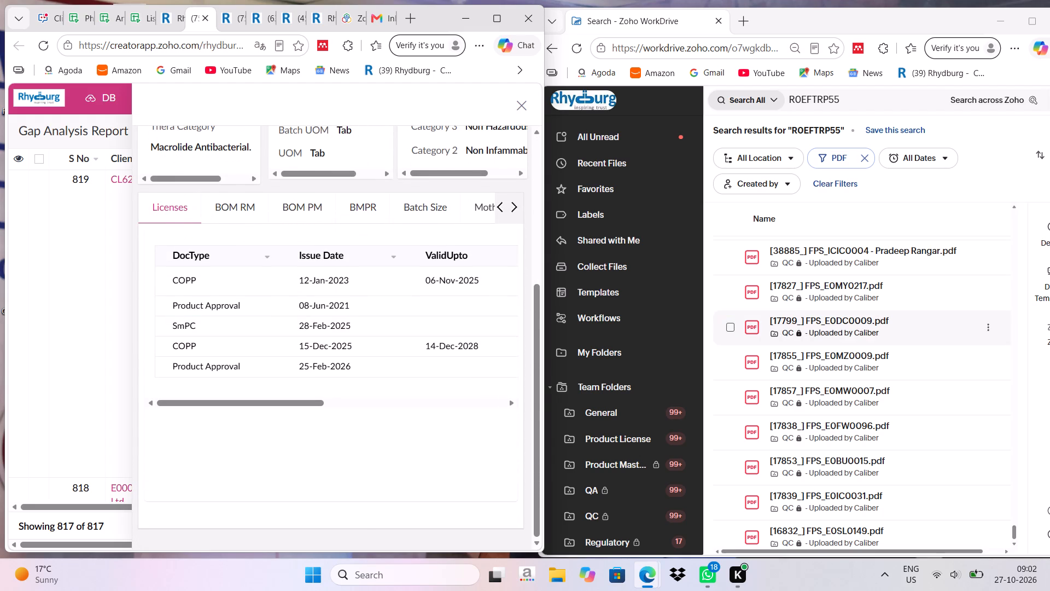
scroll(219, 341, "up", 1)
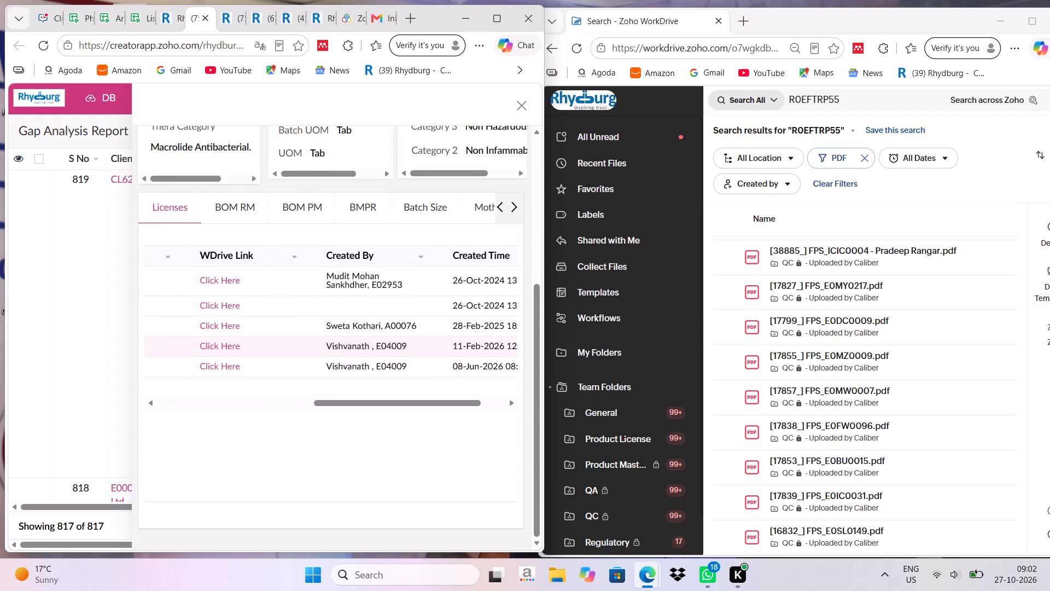
scroll(219, 341, "up", 1)
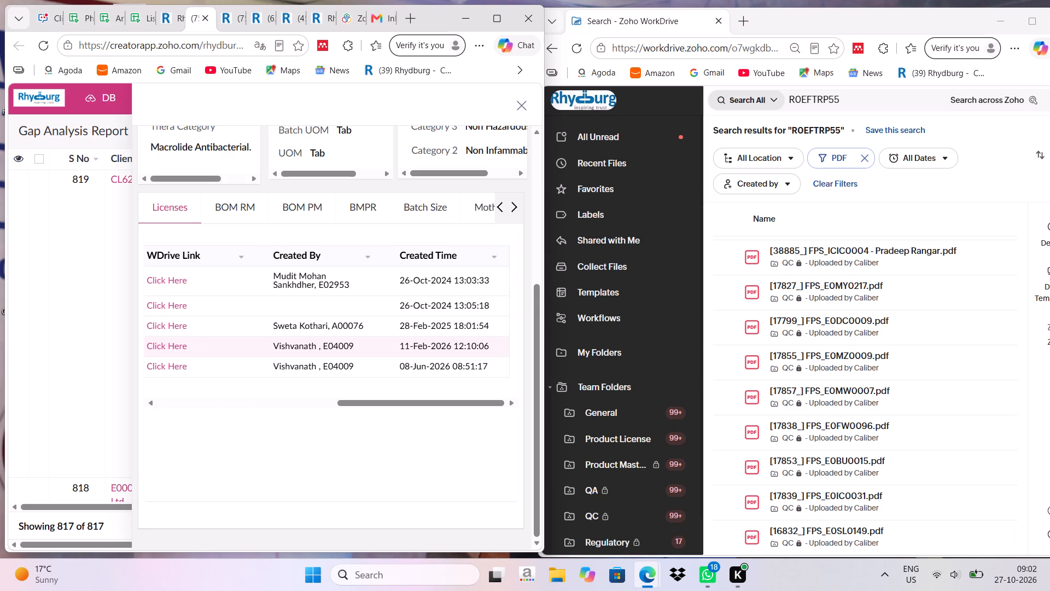
scroll(219, 341, "up", 1)
scroll(219, 341, "right", 1)
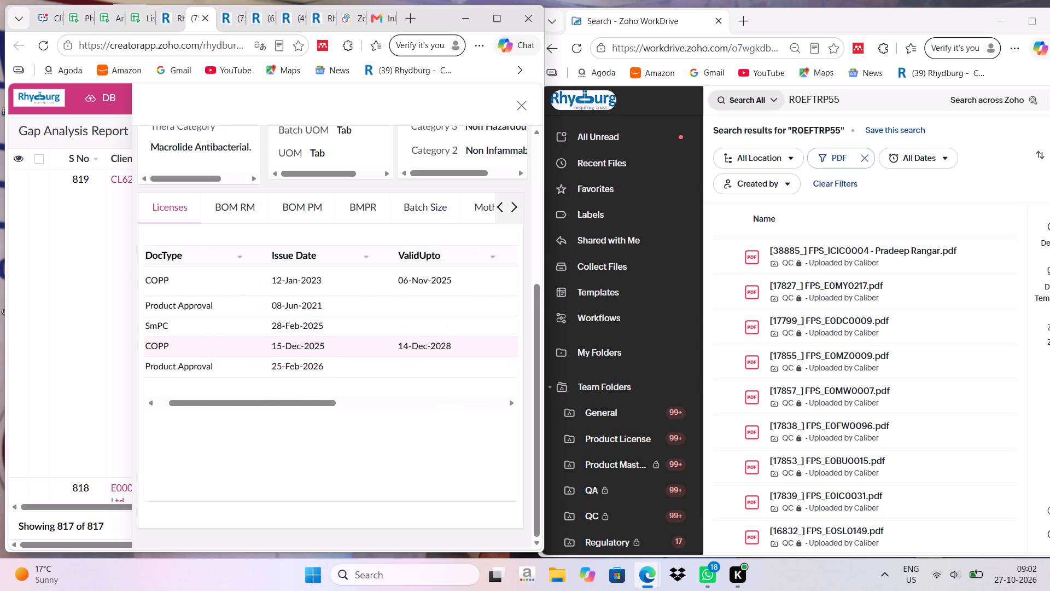
scroll(219, 341, "right", 4)
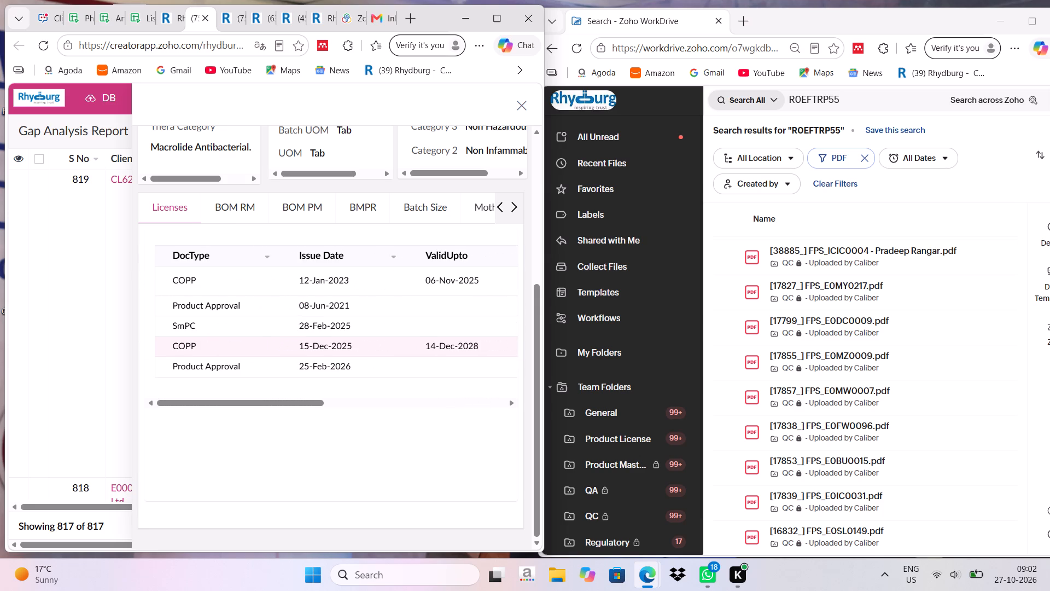
scroll(219, 341, "left", 4)
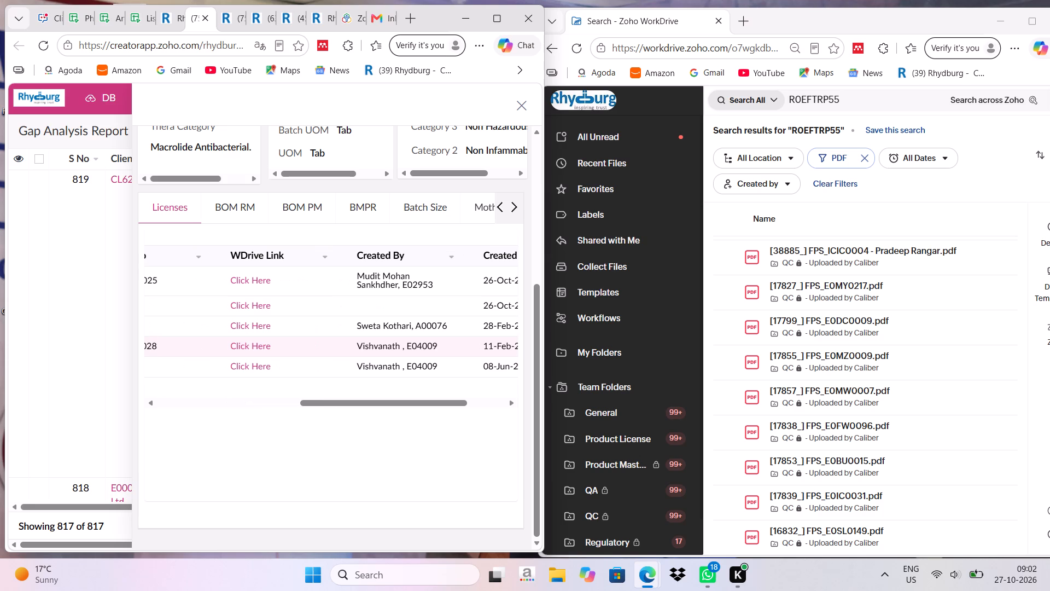
left_click(236, 344)
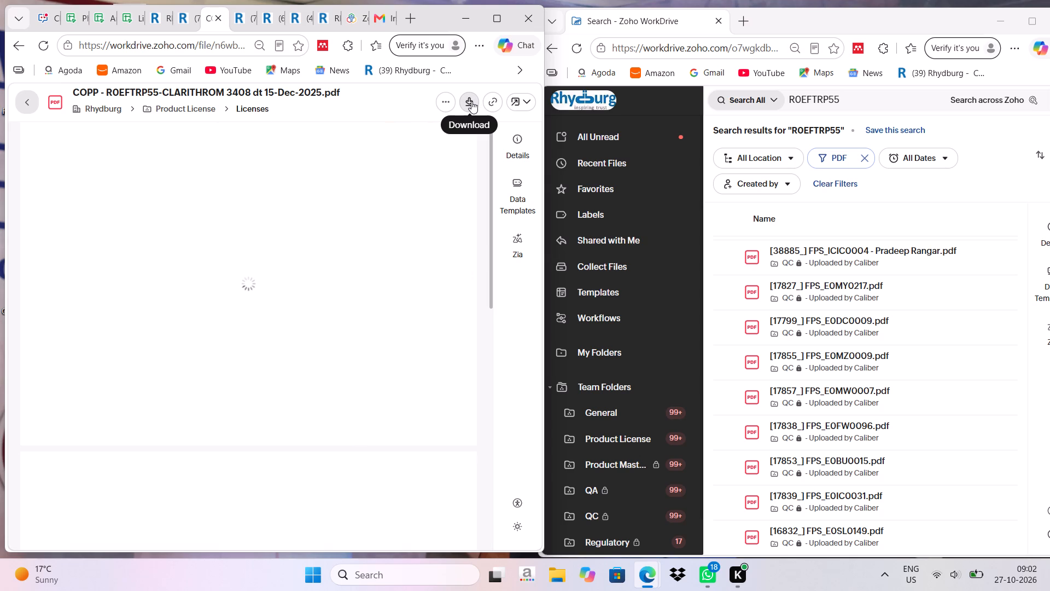
left_click(471, 101)
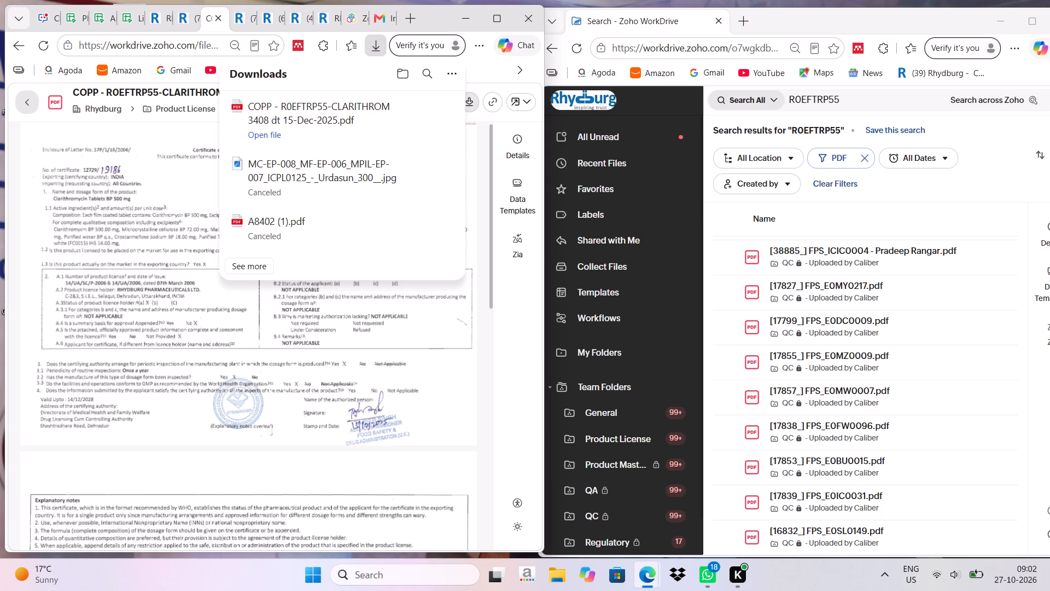
left_click(481, 73)
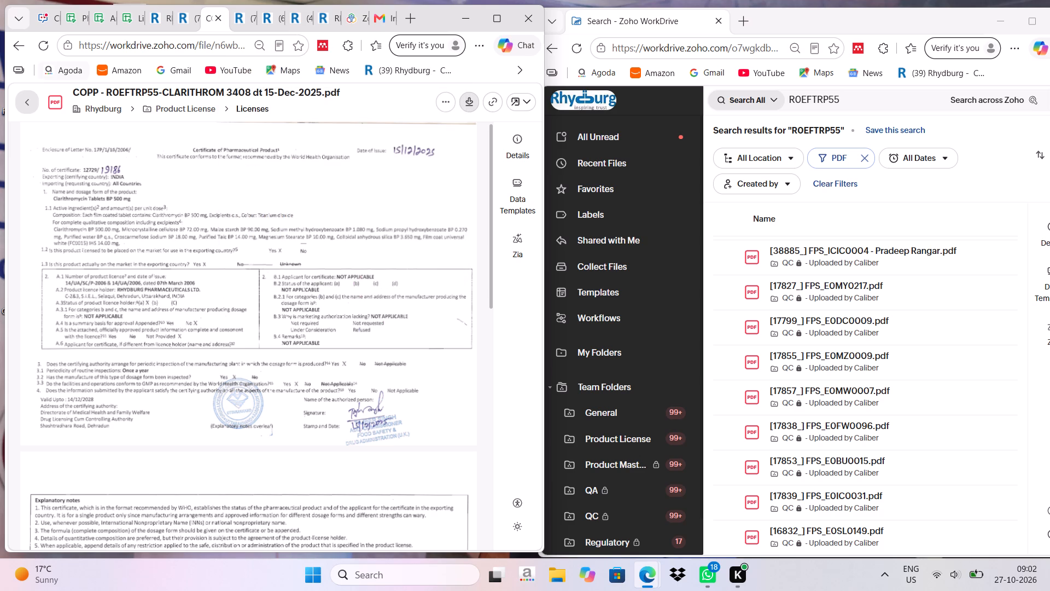
left_click(18, 42)
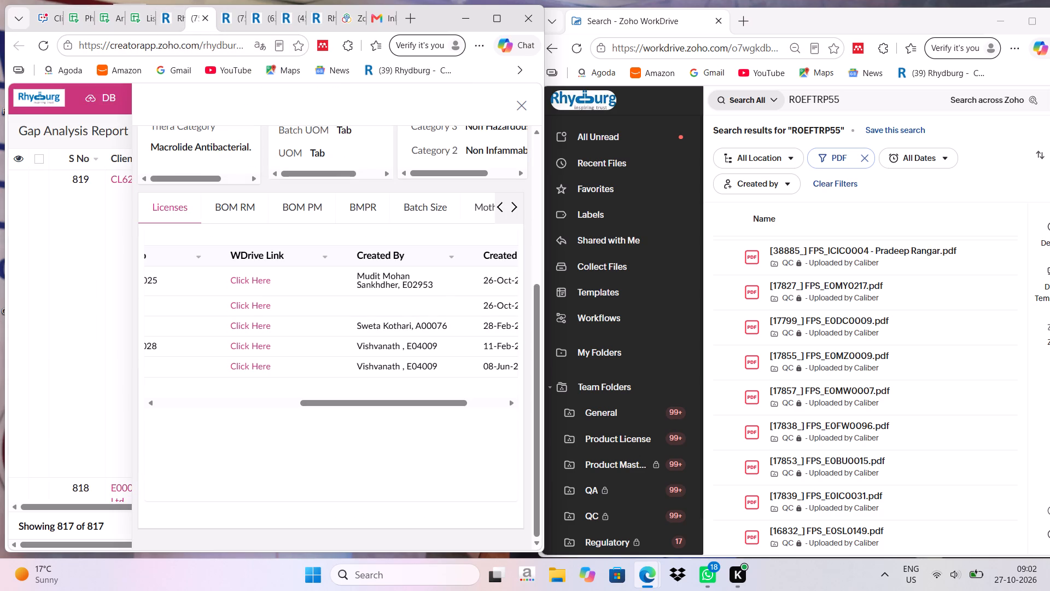
Compare entry 819's remarks checklist with the license documents listed in the R0EFTRP55 generic master.
left_click(523, 103)
scroll(382, 236, "left", 1)
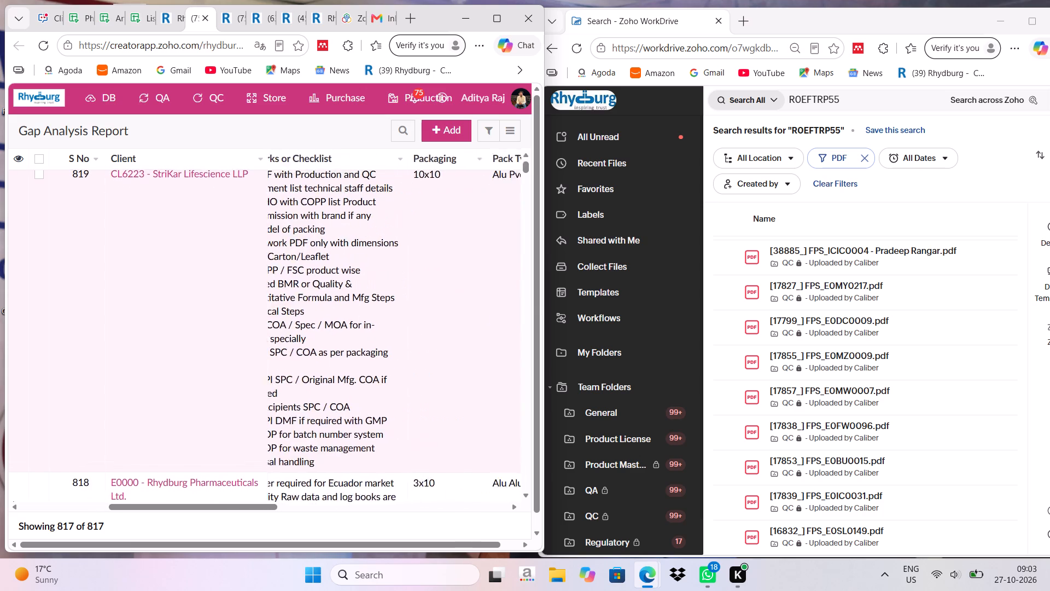
scroll(382, 236, "left", 1)
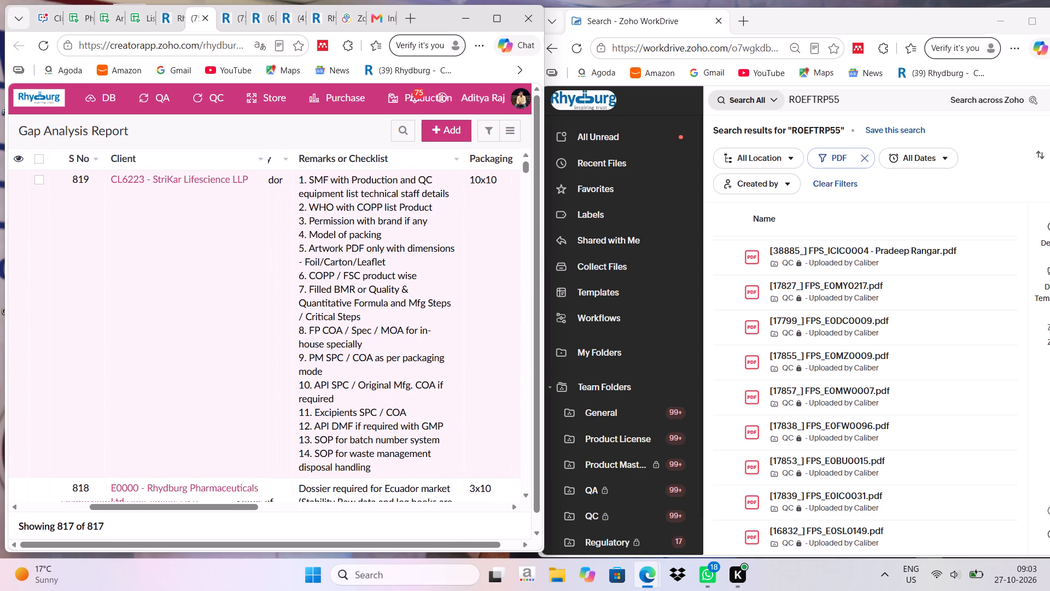
scroll(382, 236, "right", 1)
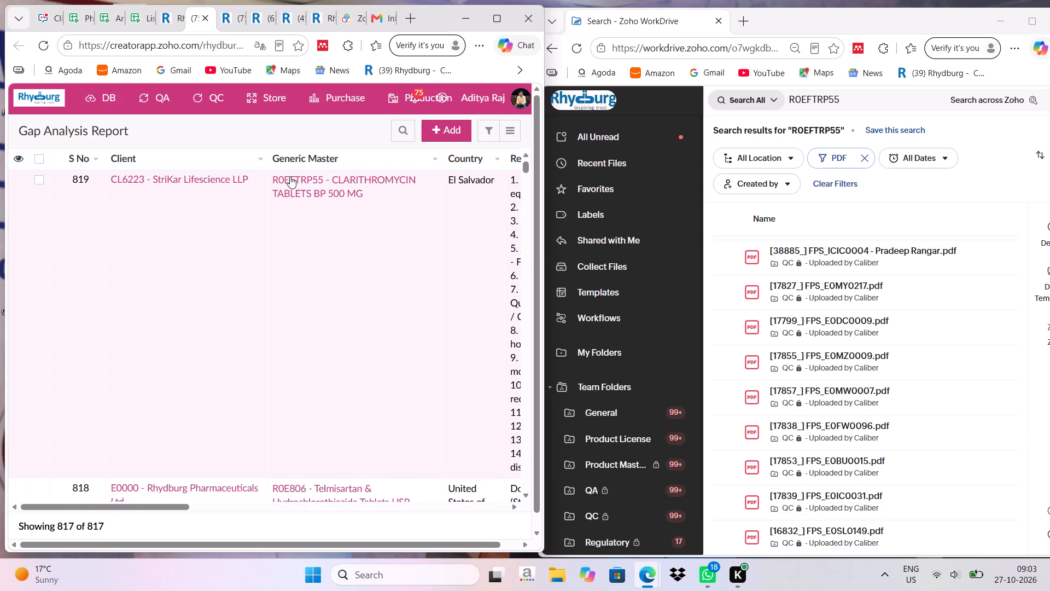
left_click(290, 177)
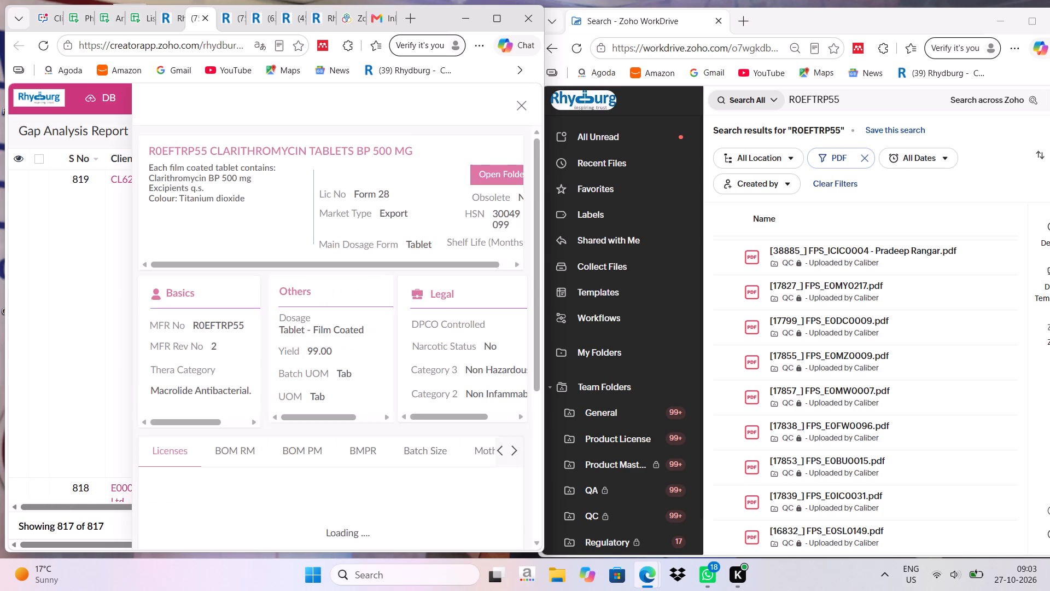
scroll(318, 421, "down", 3)
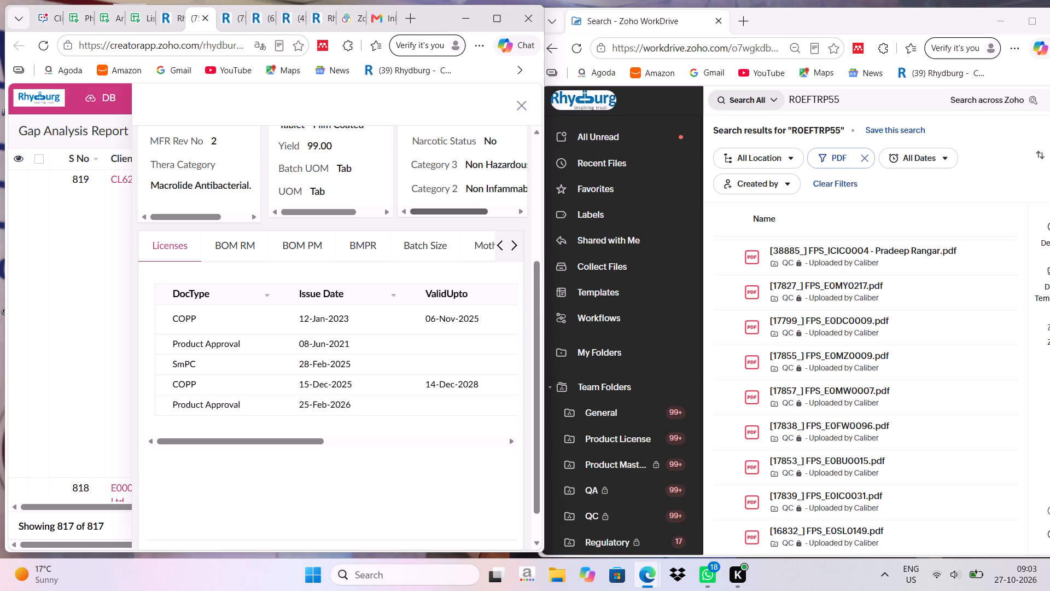
left_click(521, 106)
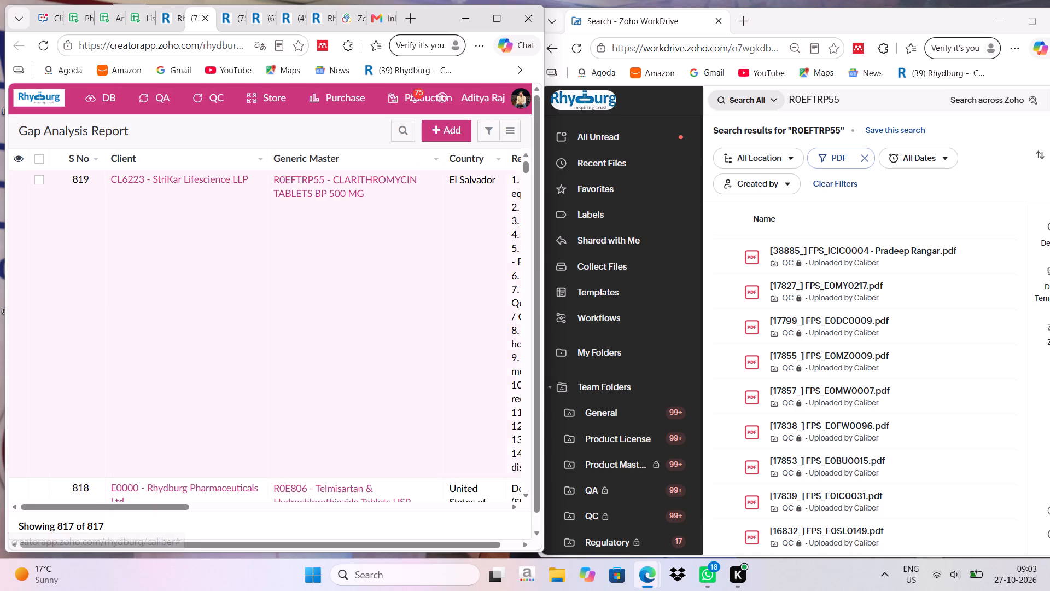
scroll(272, 334, "left", 5)
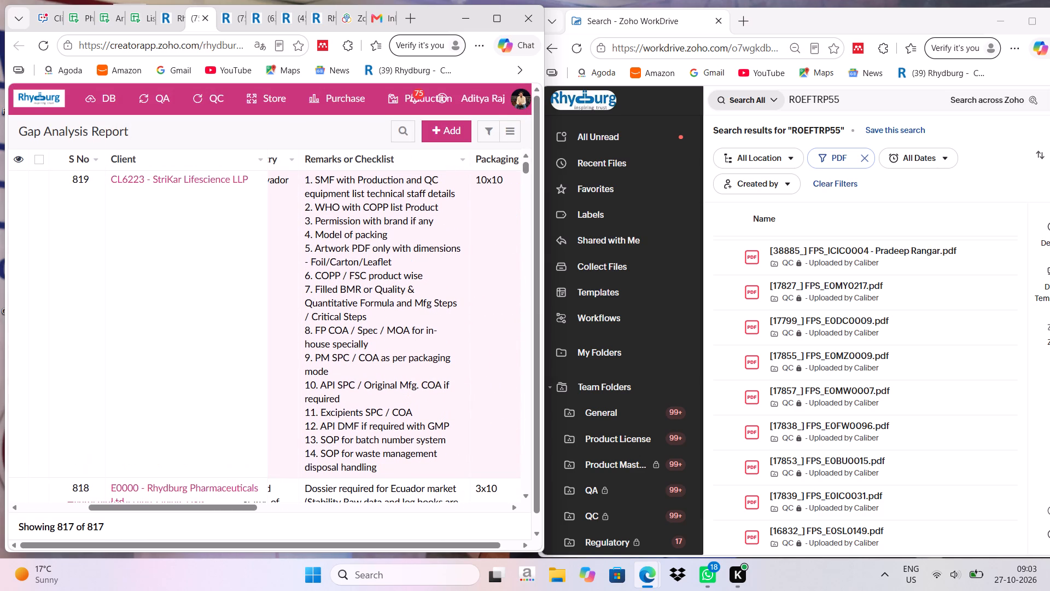
scroll(847, 486, "down", 2)
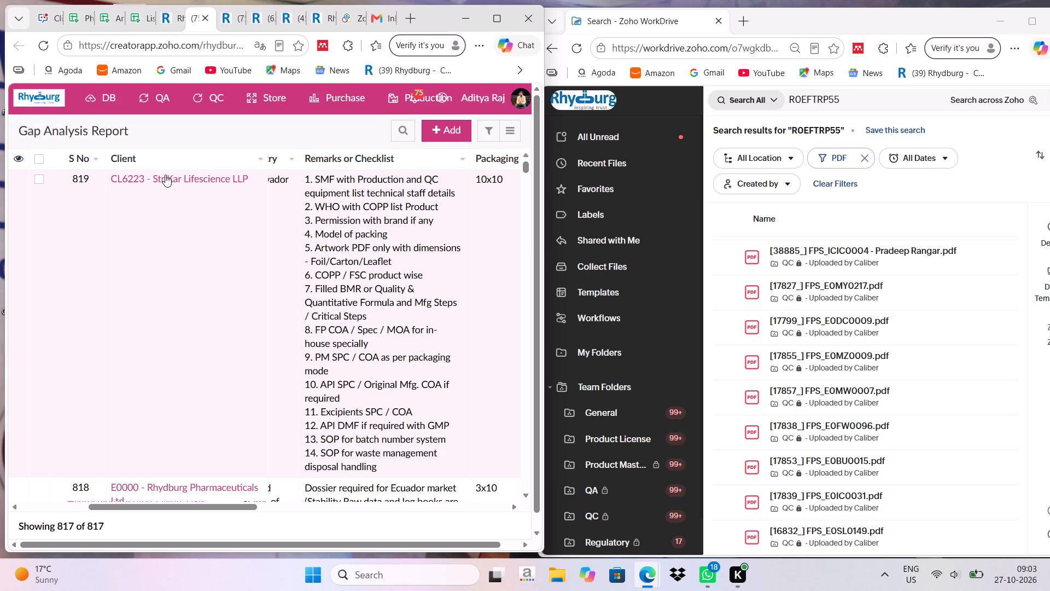
scroll(165, 175, "right", 4)
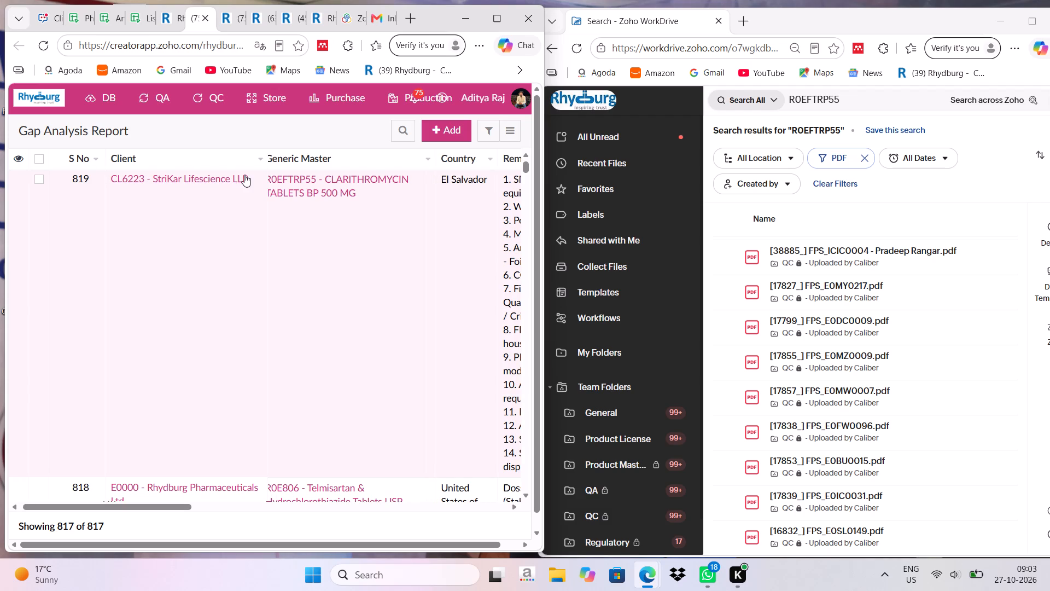
left_click(296, 182)
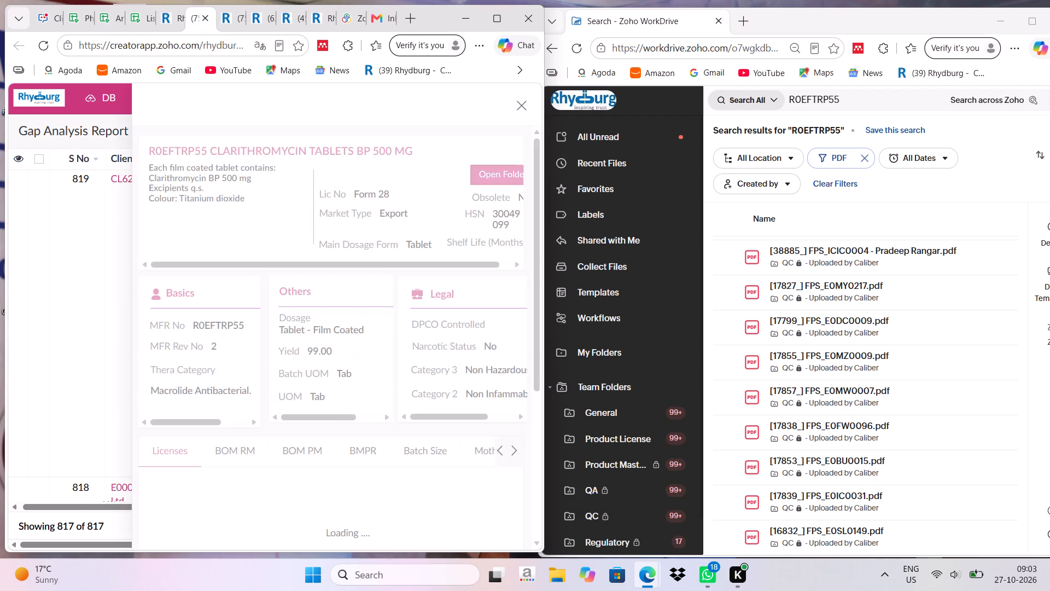
scroll(337, 326, "down", 3)
scroll(337, 326, "right", 1)
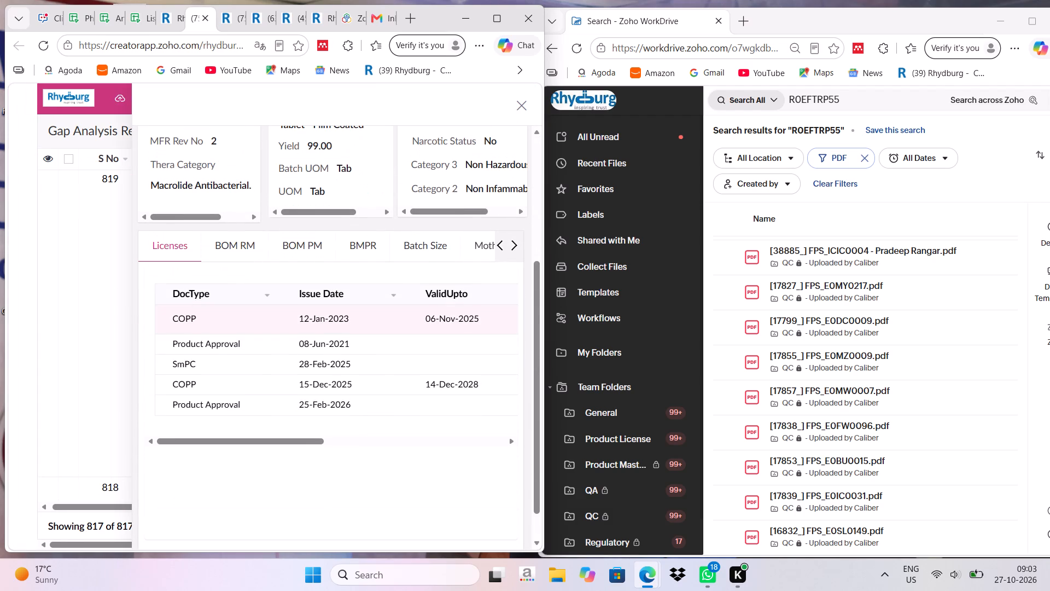
scroll(337, 326, "right", 1)
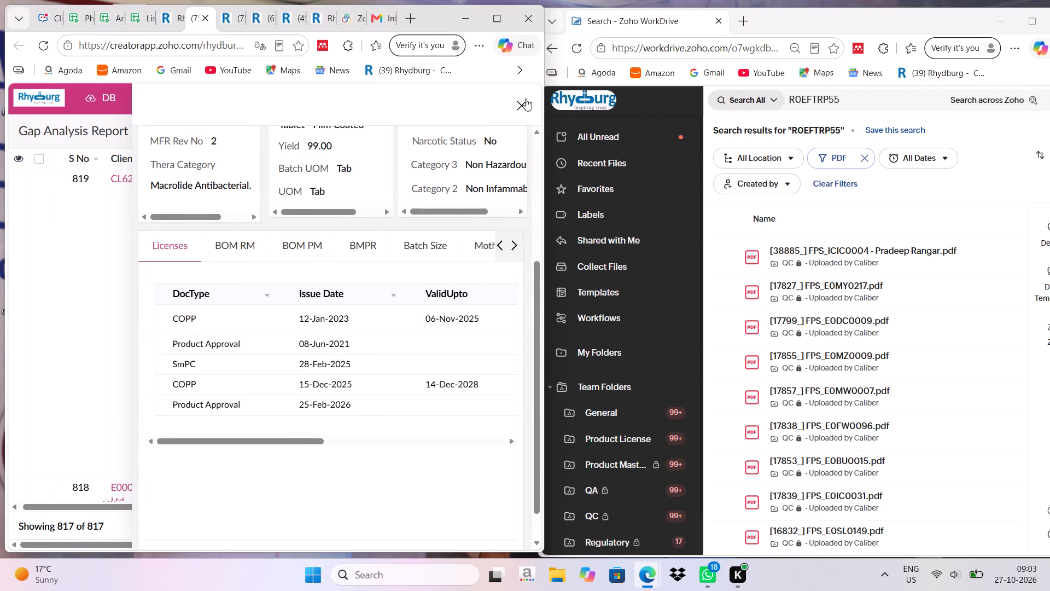
left_click(526, 99)
scroll(312, 263, "left", 1)
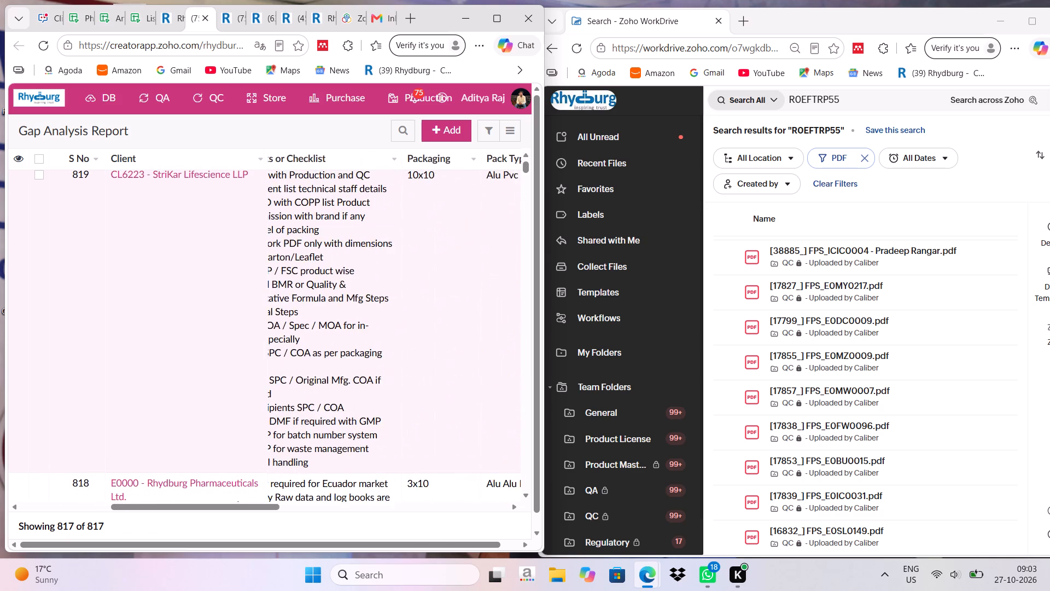
scroll(312, 263, "left", 1)
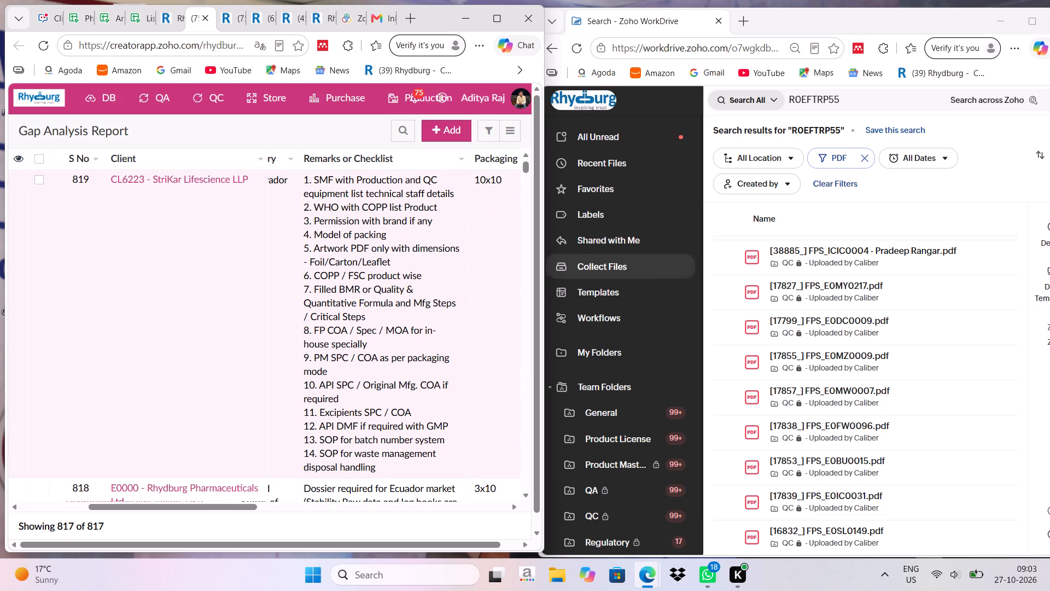
scroll(744, 405, "down", 2)
scroll(759, 399, "up", 1)
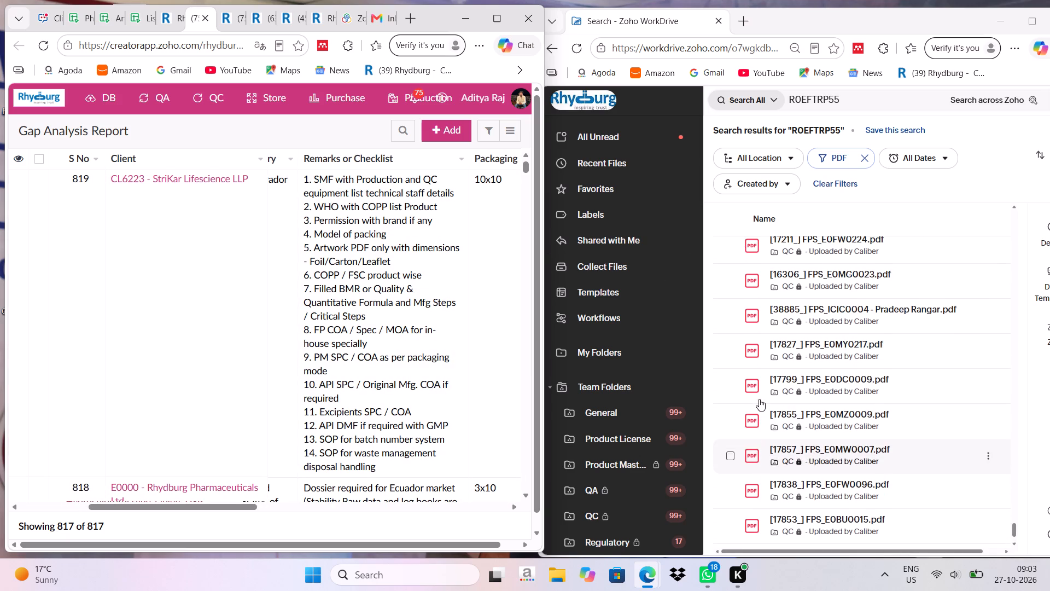
scroll(759, 399, "up", 3)
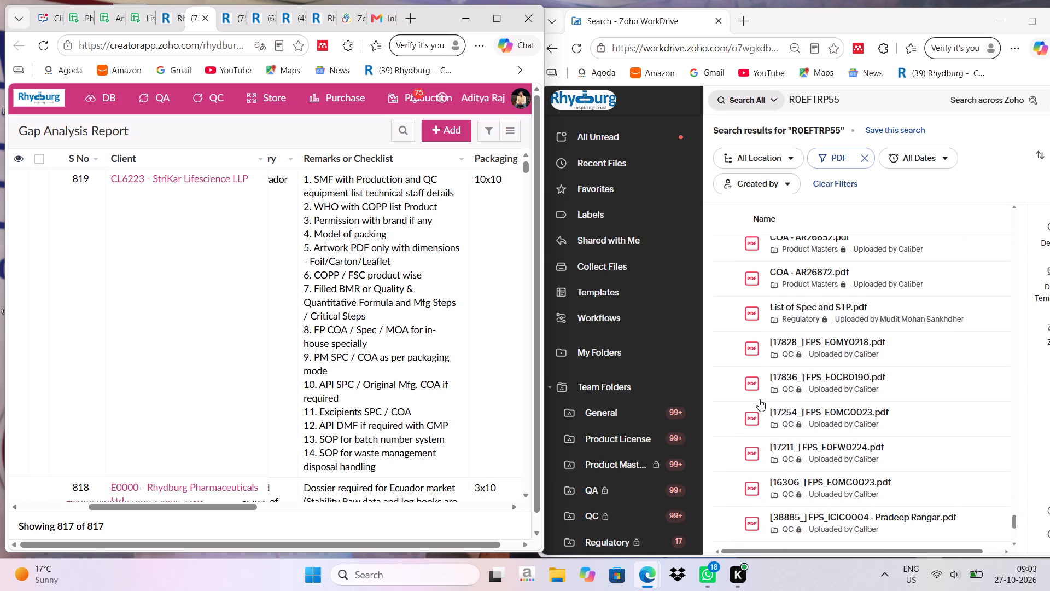
scroll(759, 399, "up", 5)
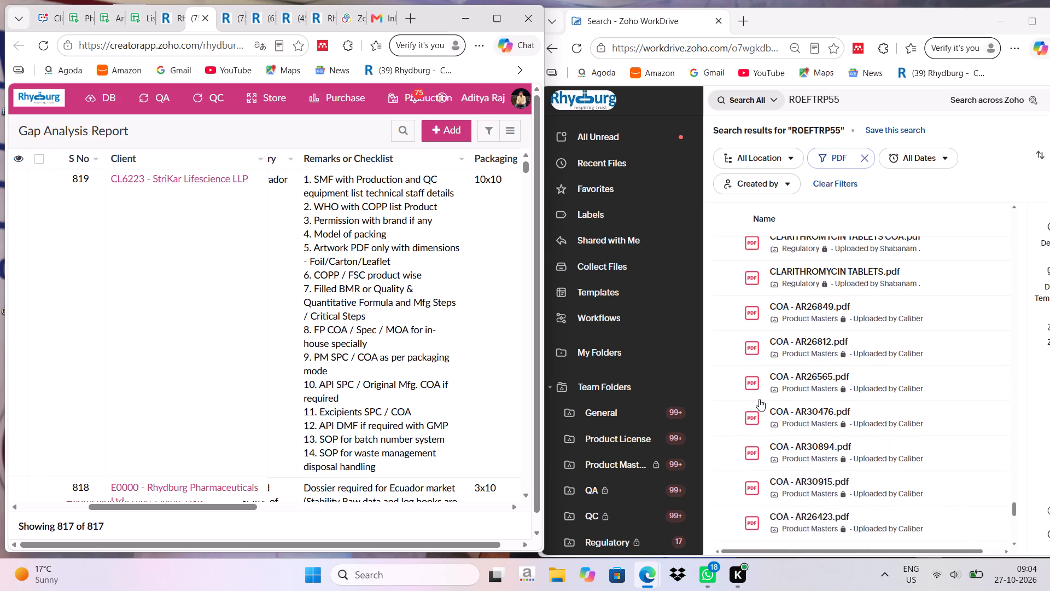
scroll(759, 399, "up", 1)
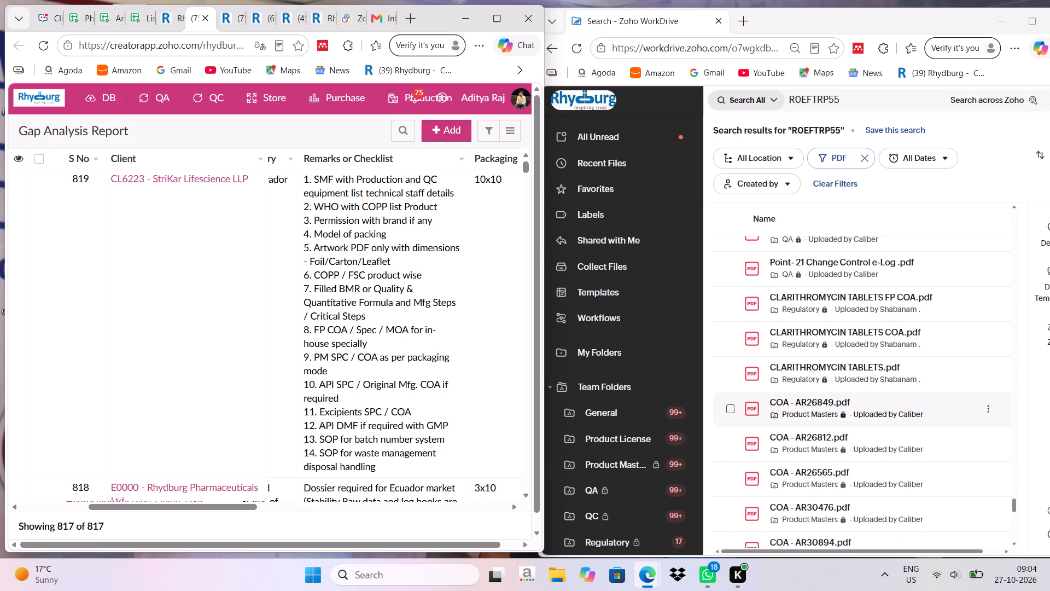
scroll(803, 393, "up", 4)
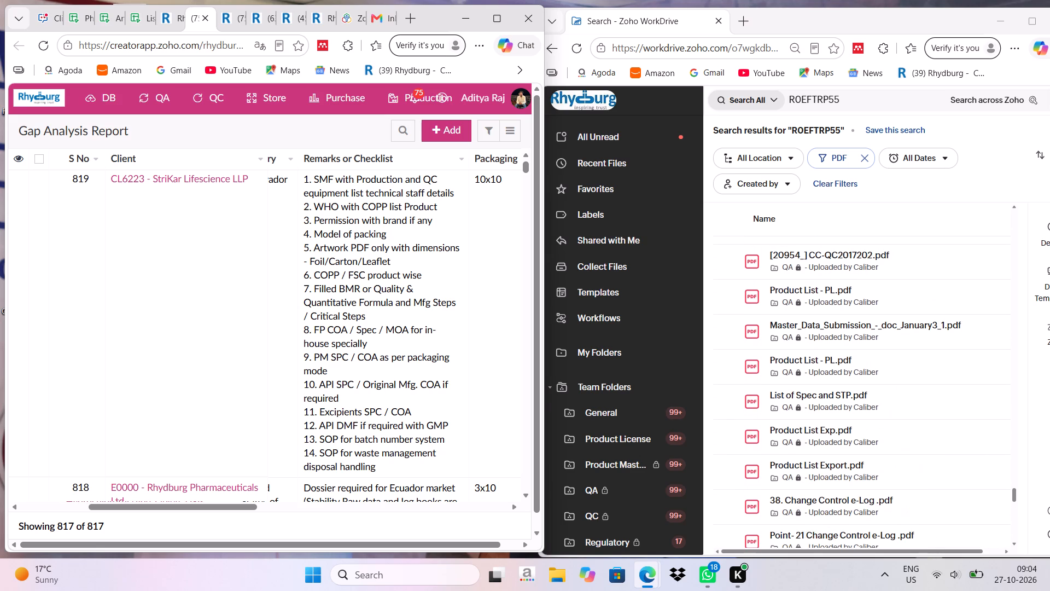
scroll(795, 320, "up", 1)
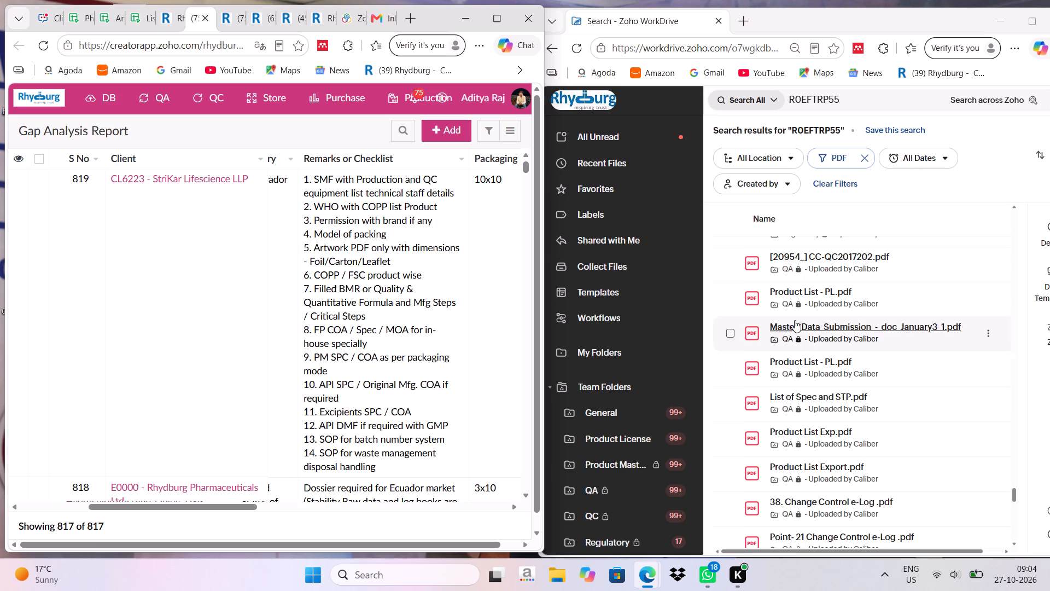
scroll(795, 320, "up", 4)
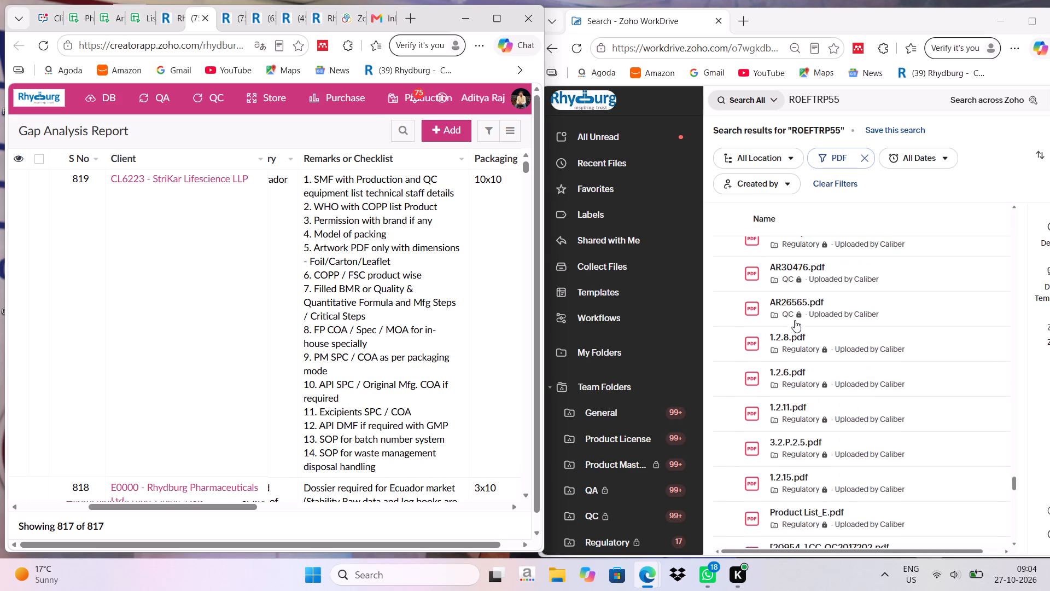
scroll(795, 320, "up", 4)
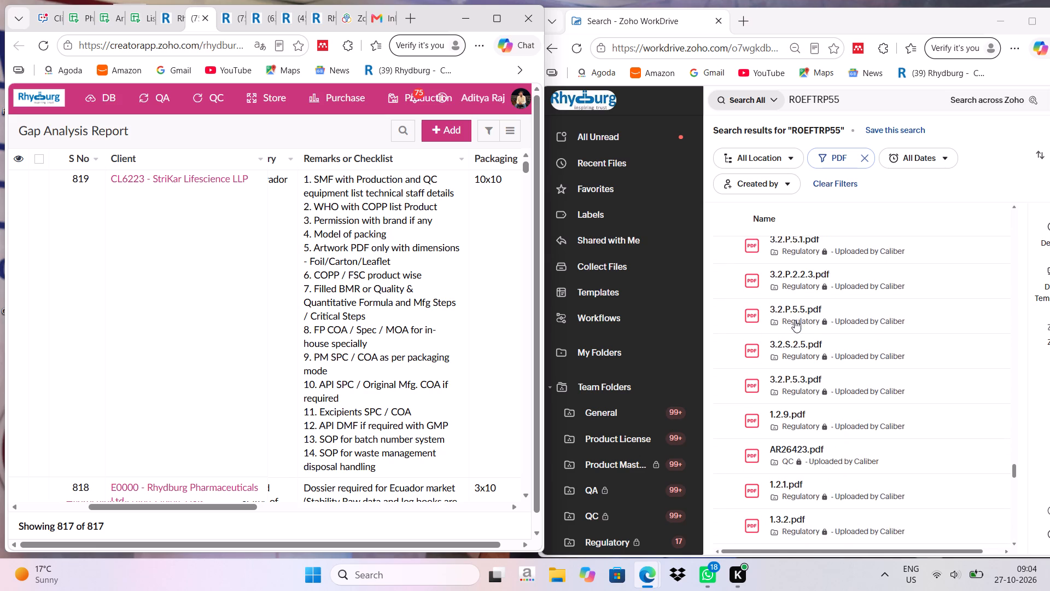
scroll(795, 320, "up", 5)
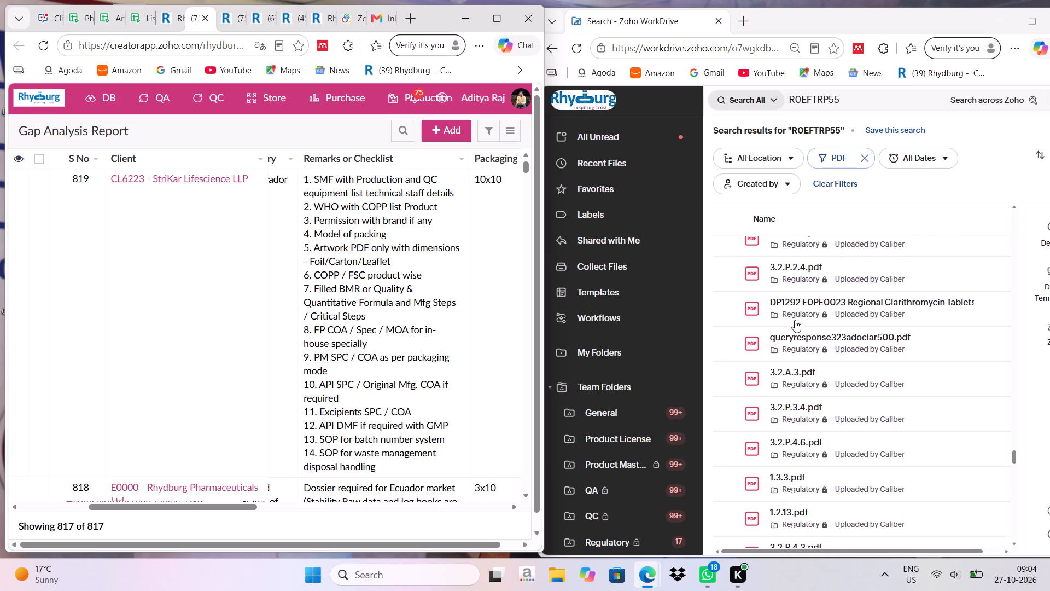
scroll(795, 320, "up", 3)
scroll(792, 378, "up", 1)
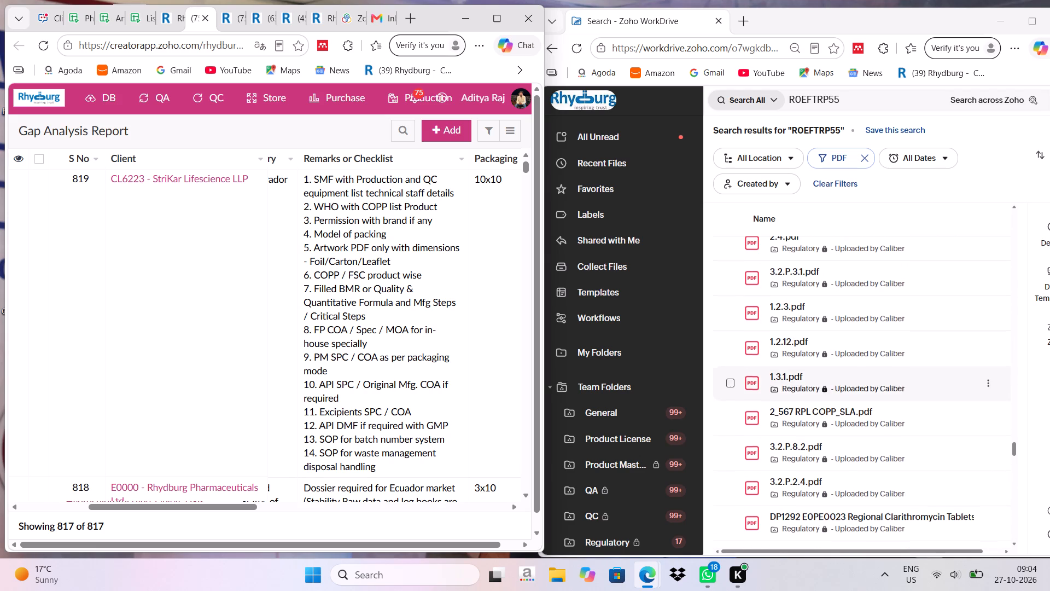
Switch to Cliq and read the latest Sales & Reg Team channel messages, viewing the attached Adapalene & Clindamycin email image enlarged.
left_click(45, 13)
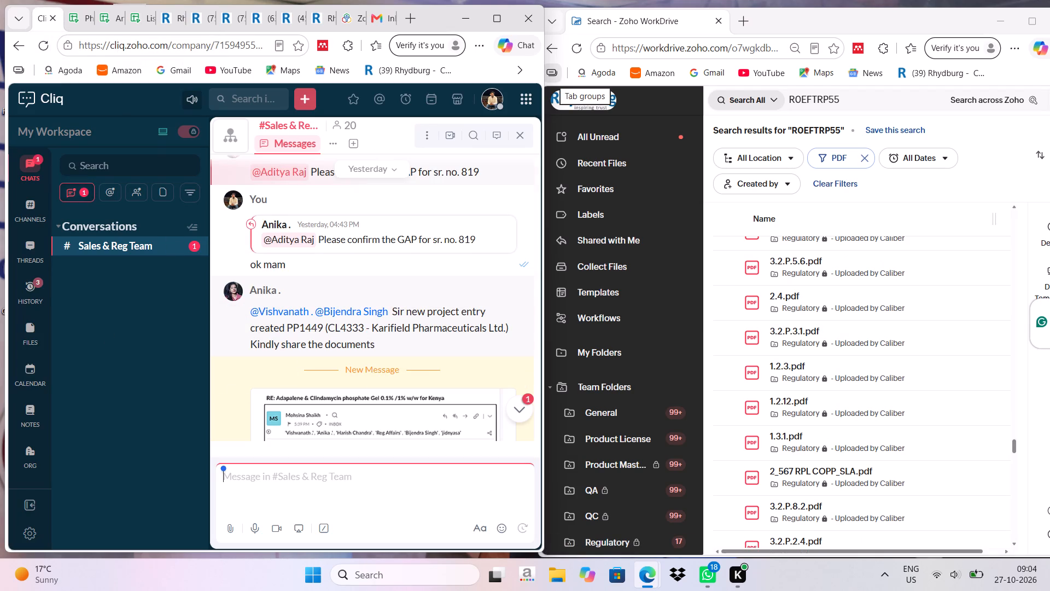
scroll(403, 341, "down", 14)
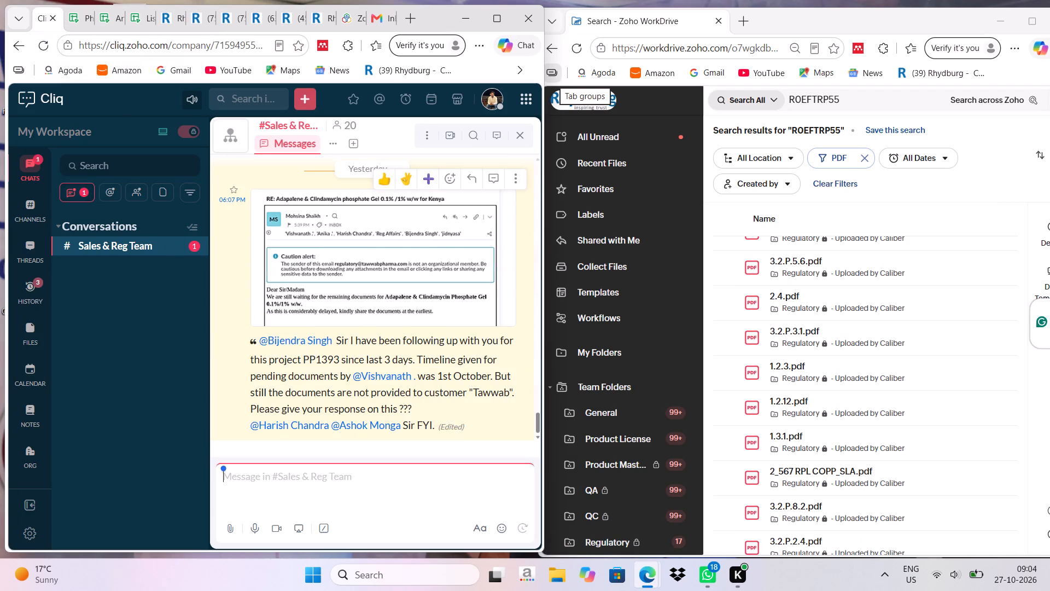
scroll(370, 310, "up", 1)
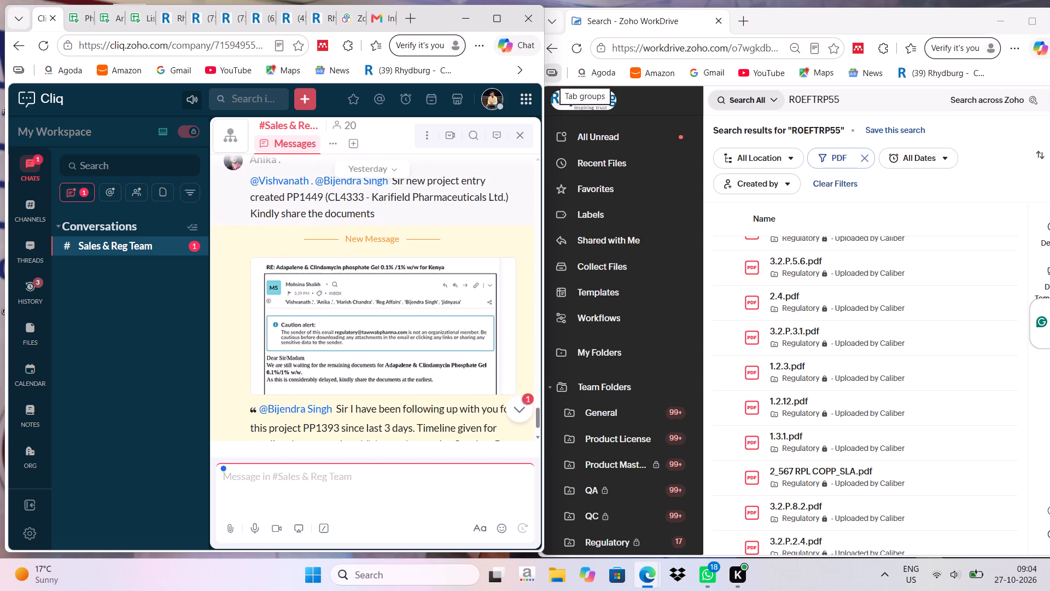
scroll(370, 310, "down", 2)
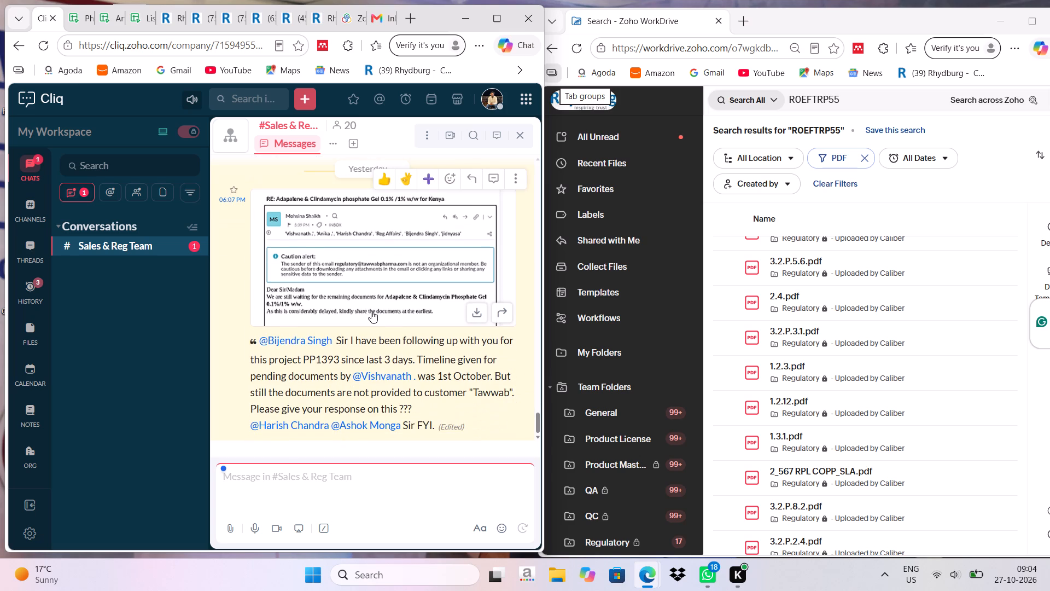
scroll(372, 304, "down", 4)
scroll(372, 304, "up", 2)
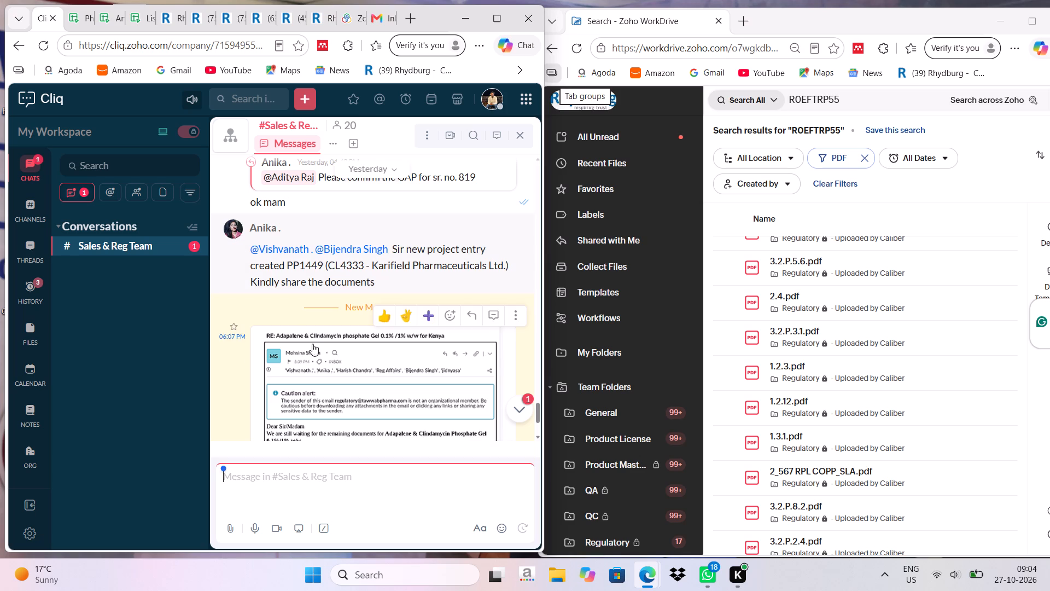
scroll(349, 287, "down", 6)
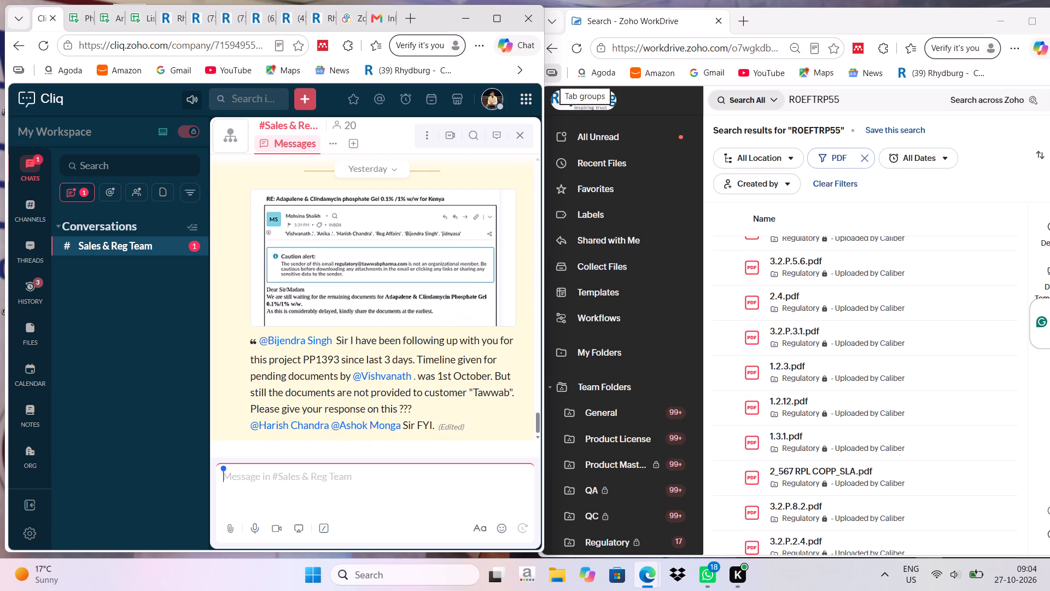
left_click(390, 273)
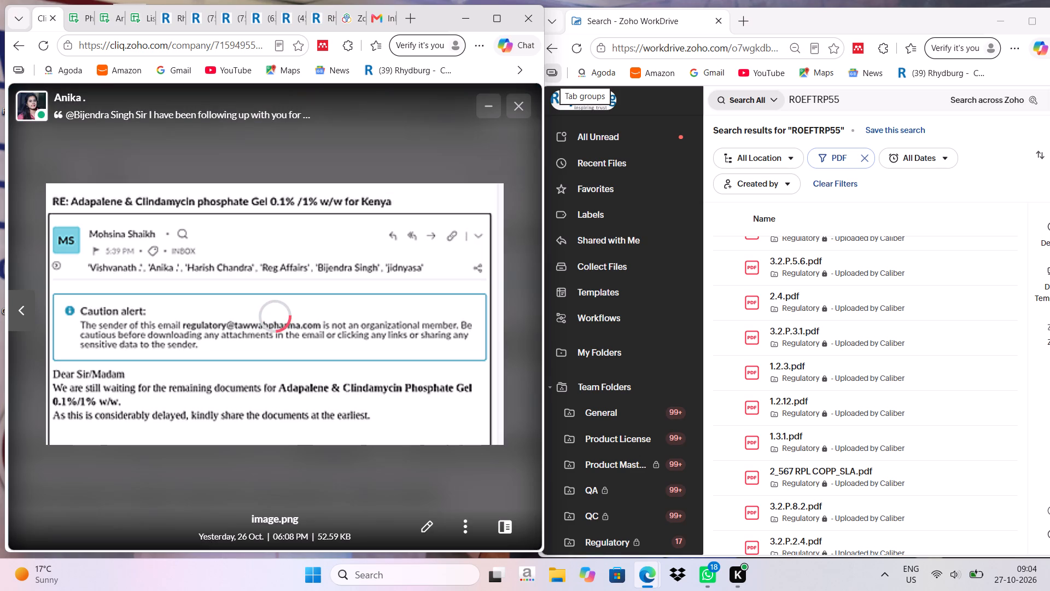
left_click(514, 101)
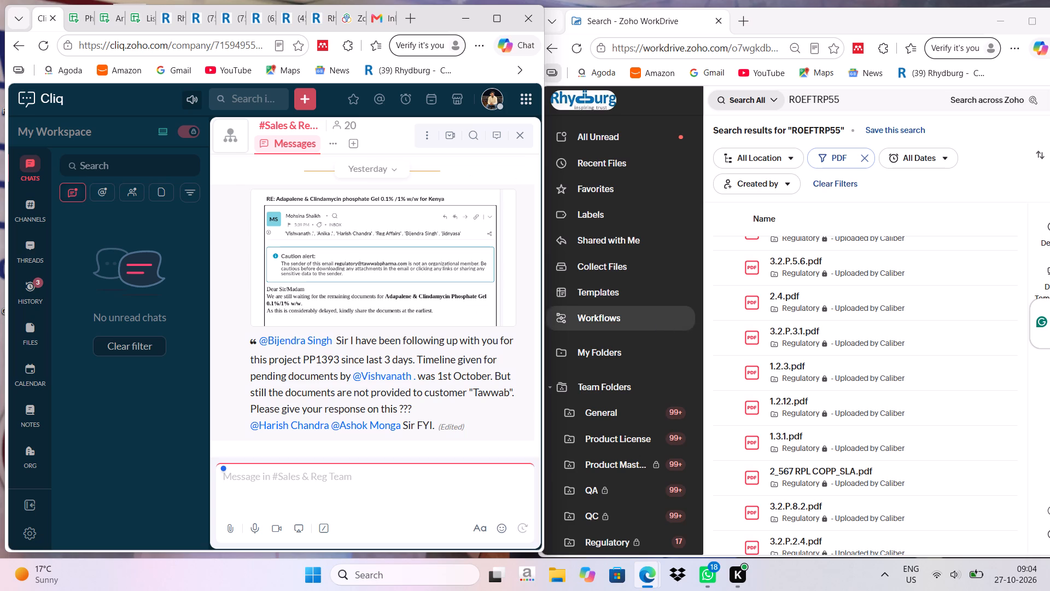
left_click(177, 13)
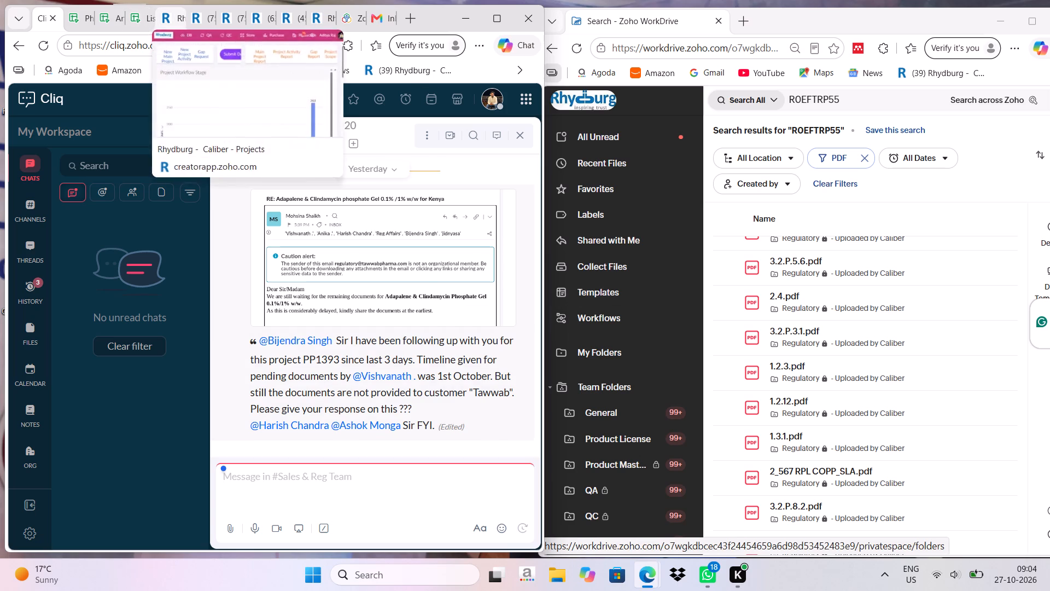
left_click(202, 15)
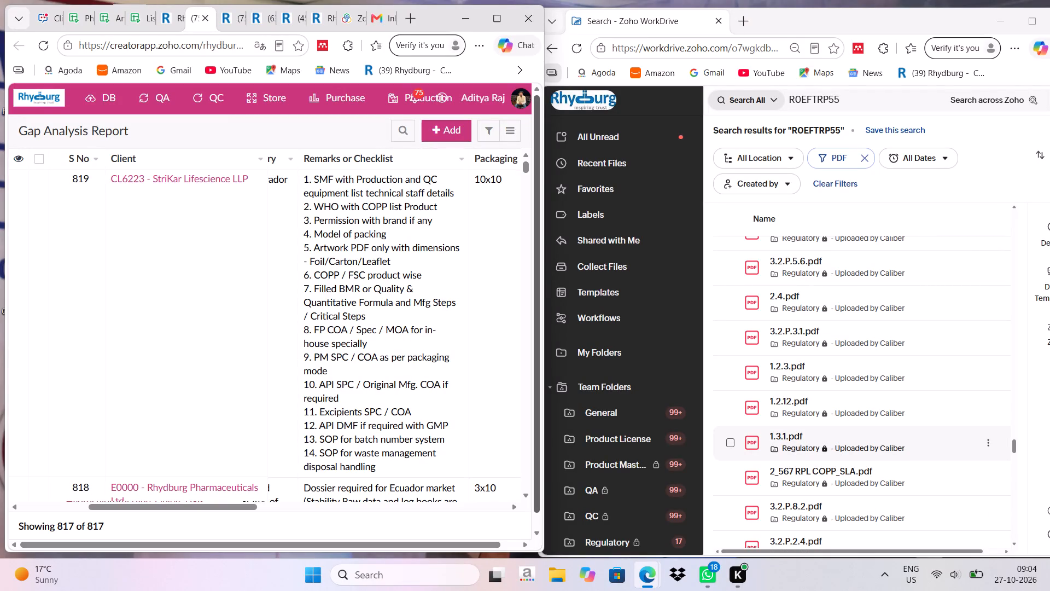
scroll(796, 460, "up", 7)
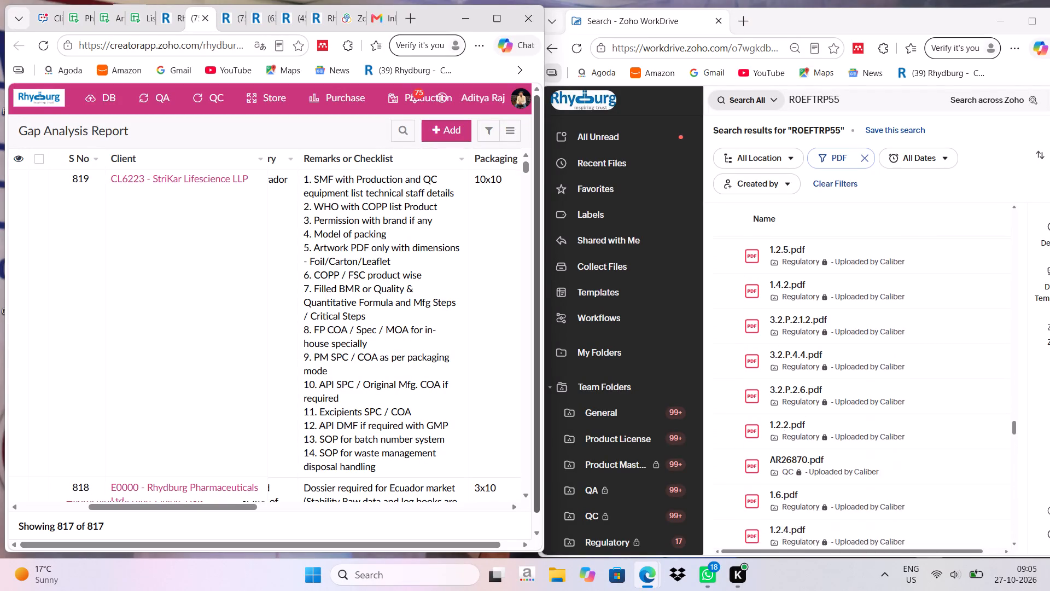
scroll(796, 460, "up", 5)
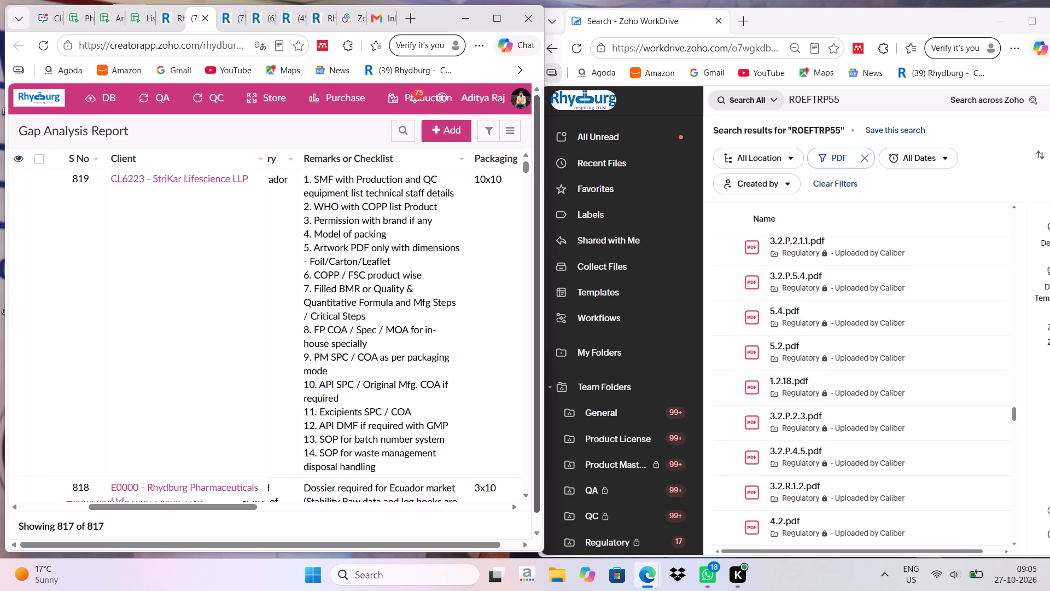
scroll(796, 460, "up", 5)
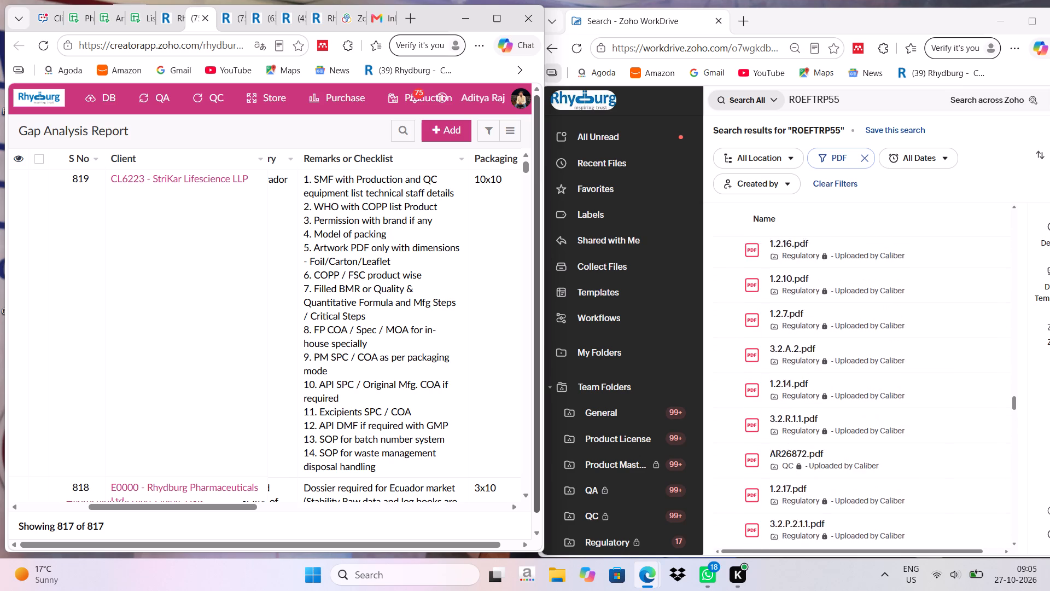
scroll(796, 460, "up", 4)
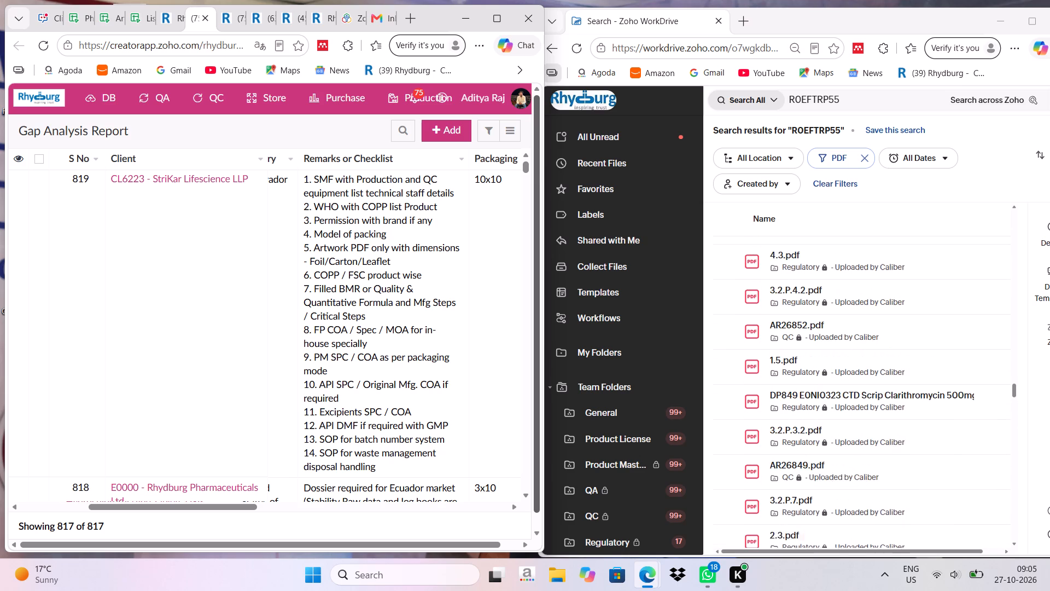
scroll(796, 460, "up", 5)
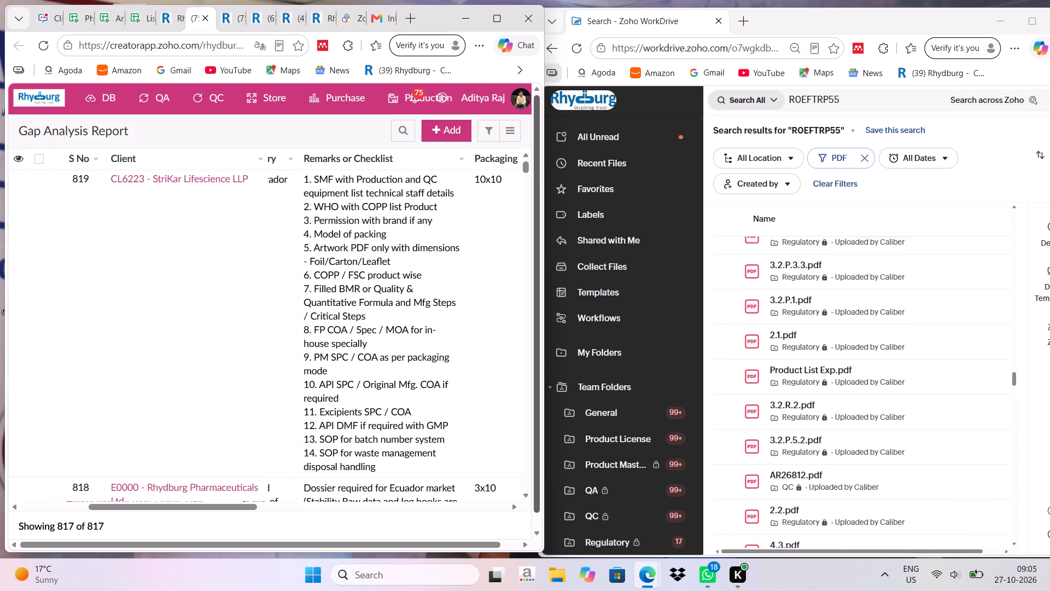
scroll(796, 460, "up", 3)
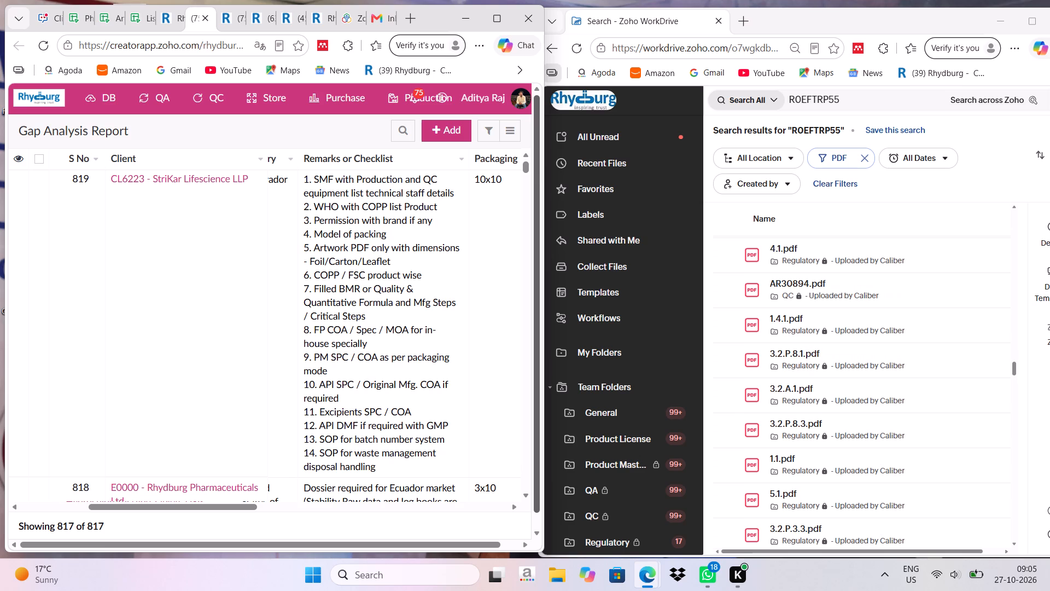
scroll(796, 460, "up", 5)
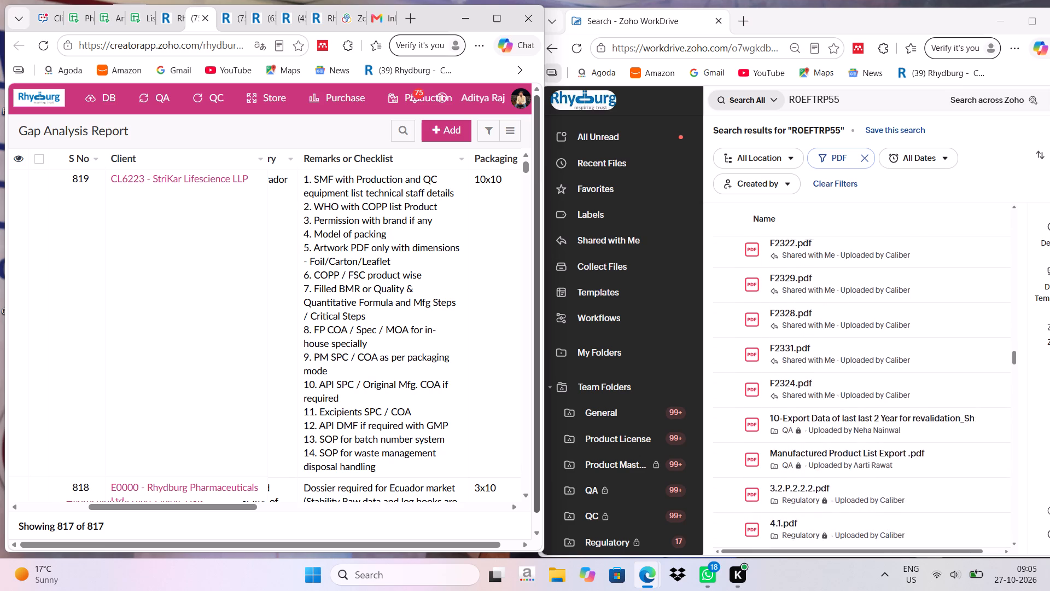
scroll(796, 460, "up", 4)
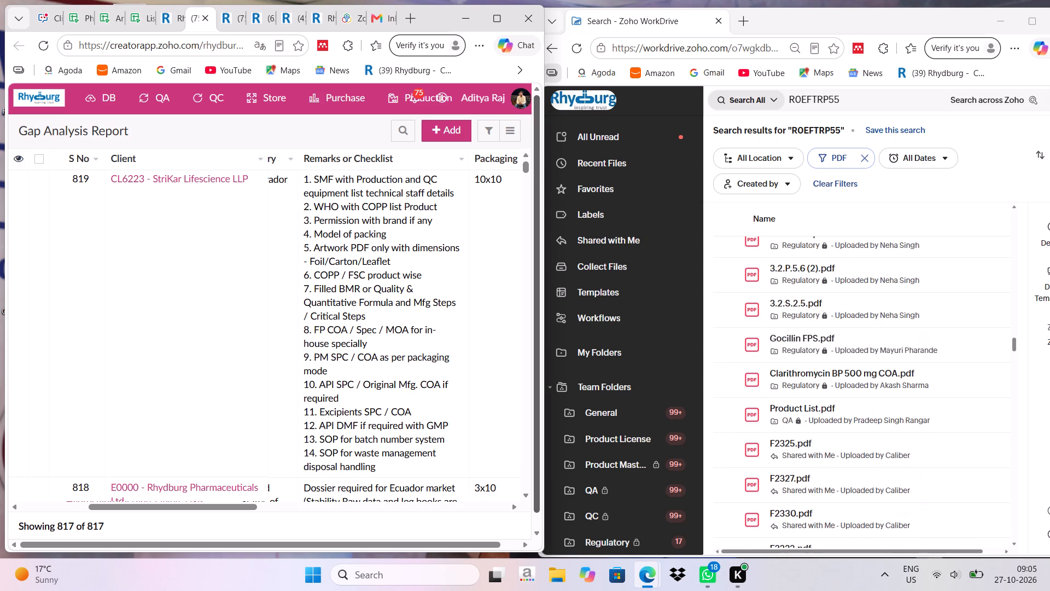
scroll(796, 460, "up", 3)
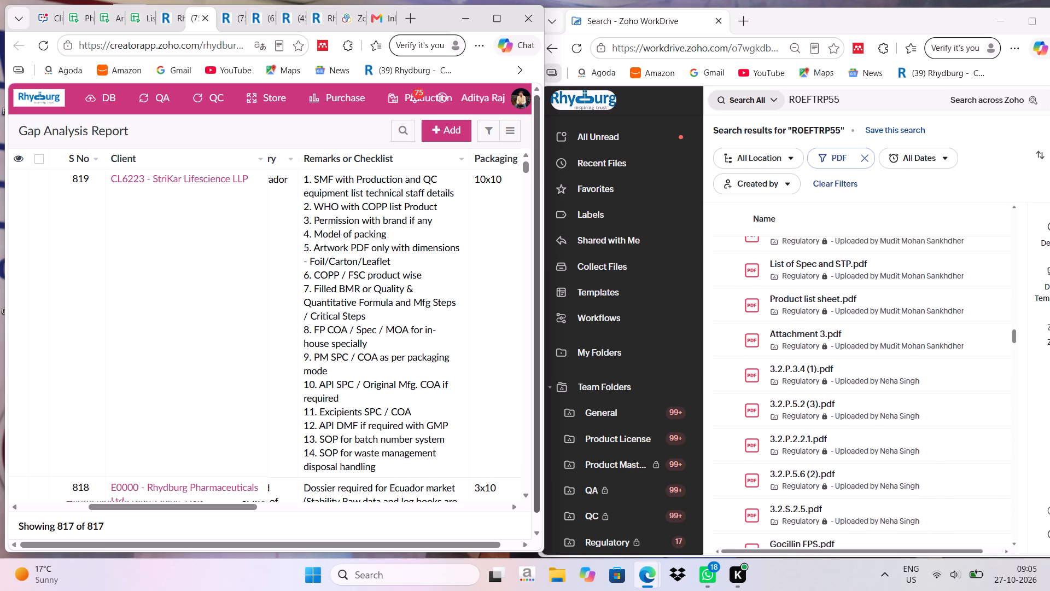
scroll(796, 460, "up", 3)
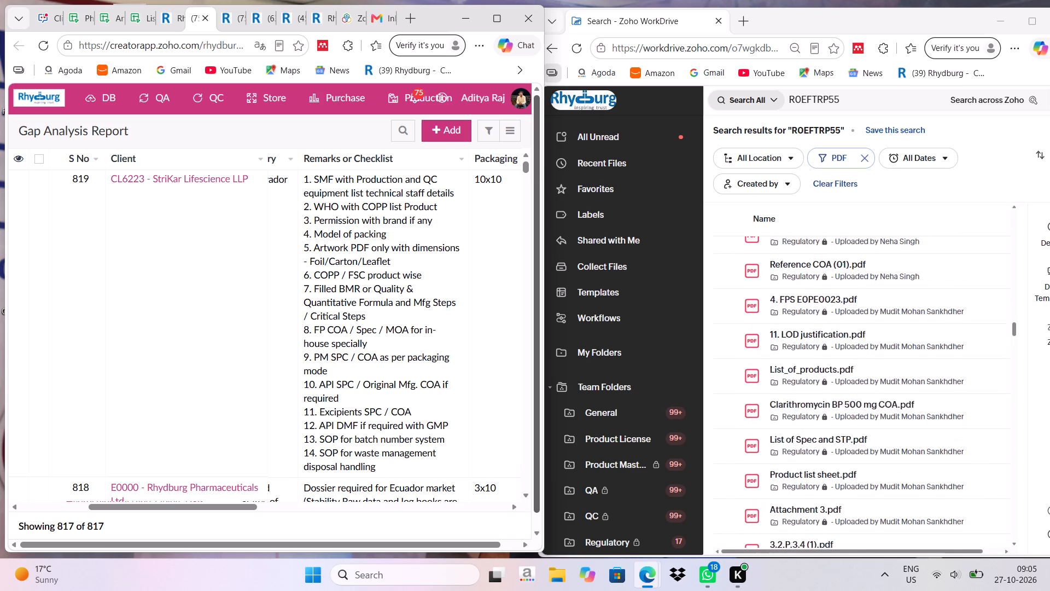
scroll(796, 460, "up", 1)
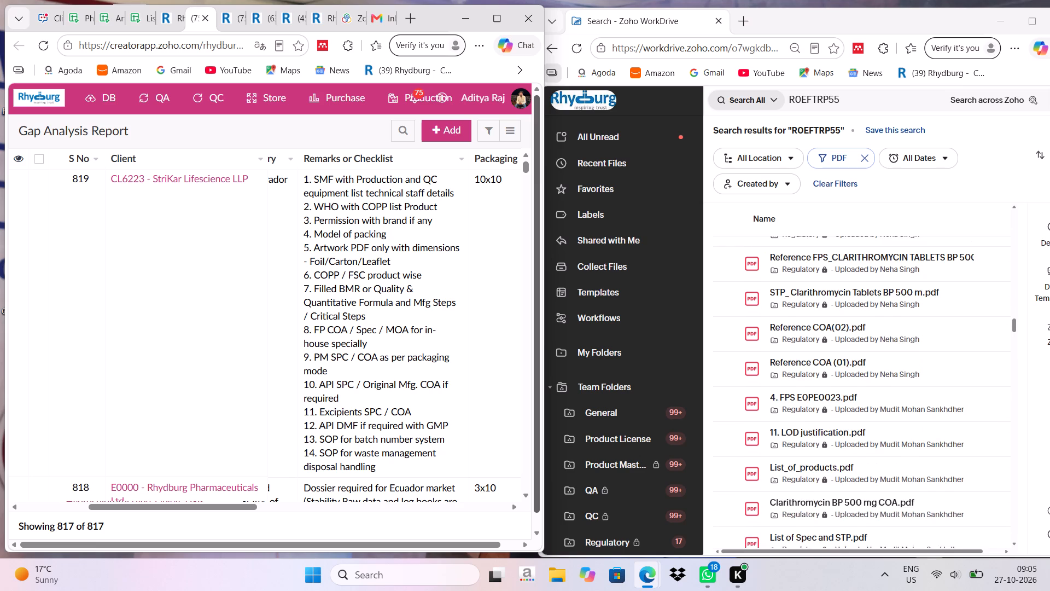
scroll(796, 460, "up", 3)
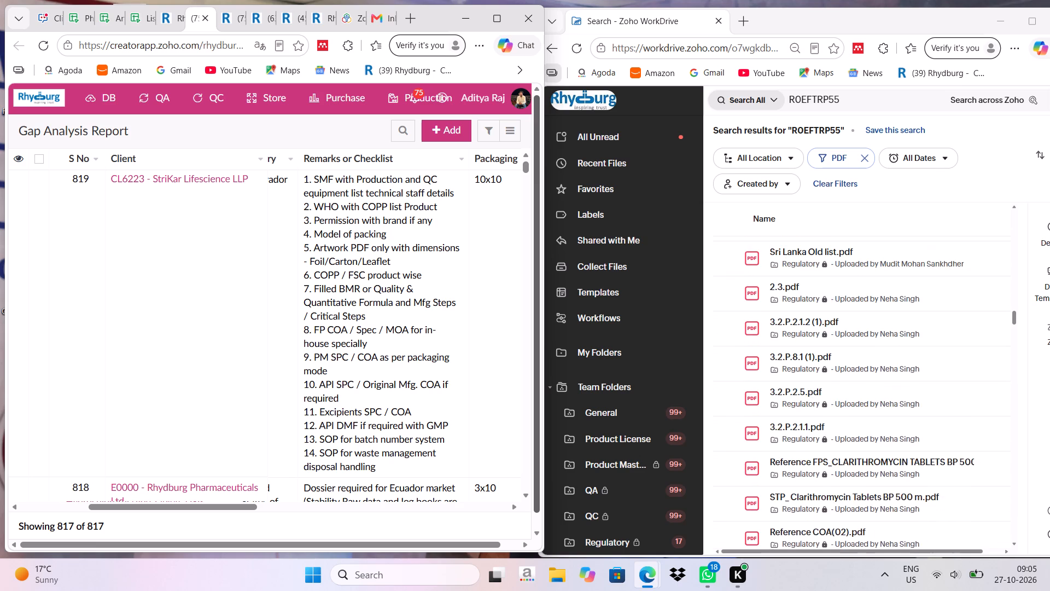
scroll(796, 460, "up", 3)
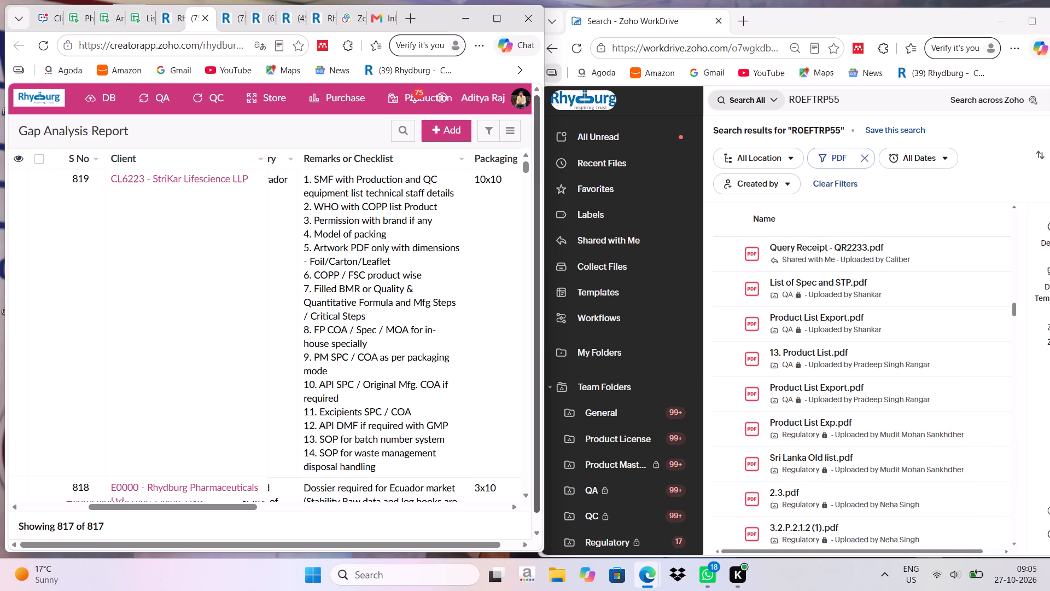
scroll(796, 460, "up", 7)
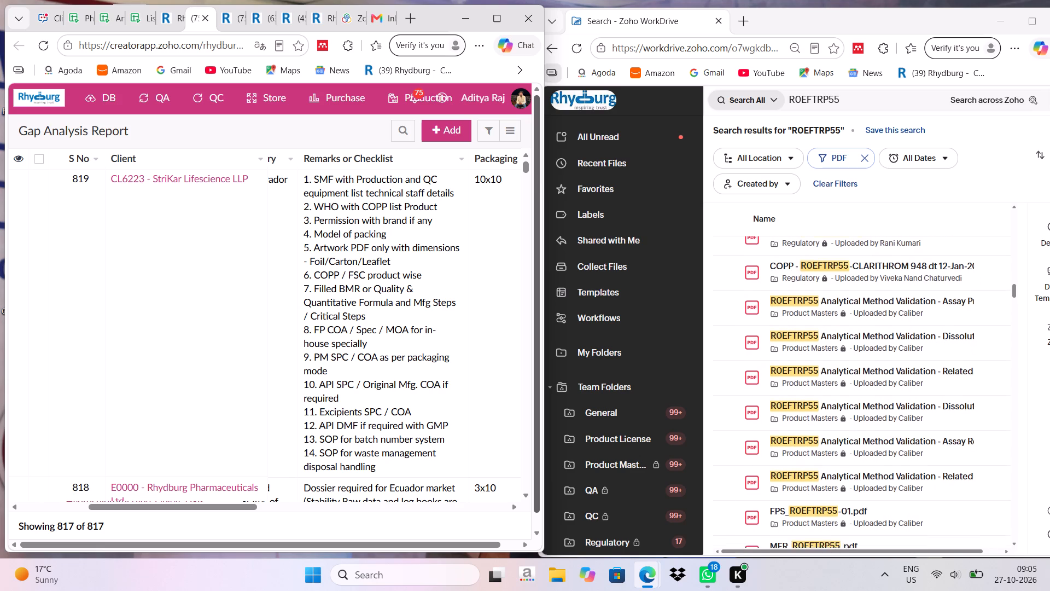
scroll(796, 460, "up", 2)
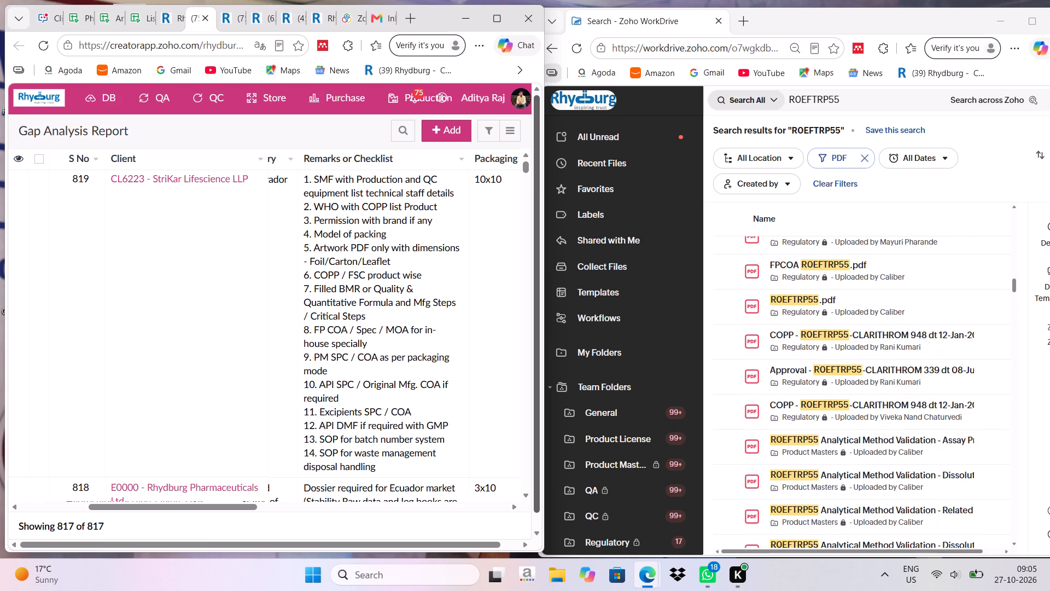
scroll(796, 460, "up", 4)
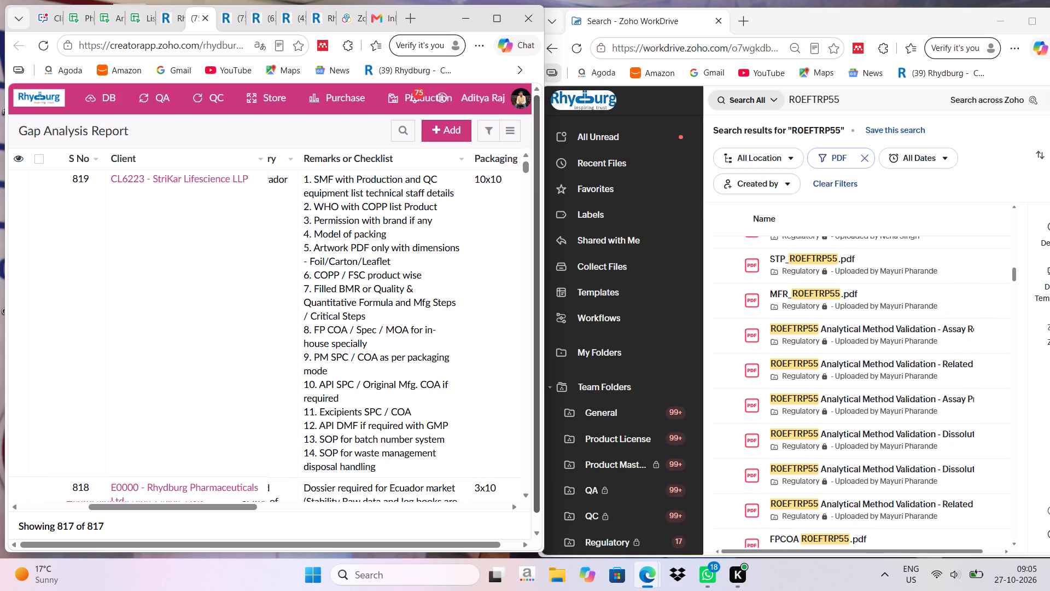
scroll(796, 460, "up", 3)
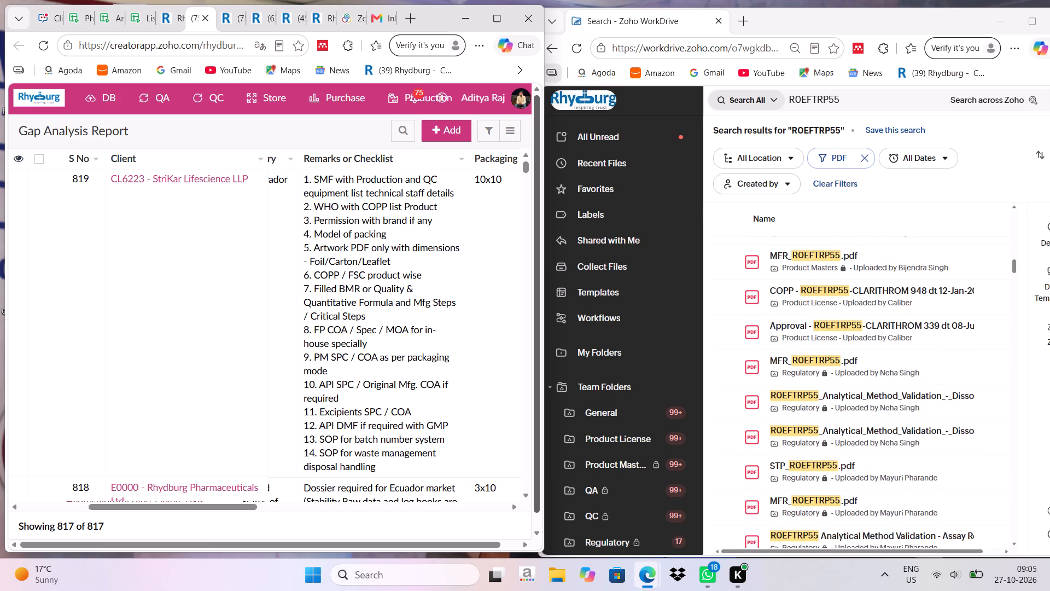
scroll(796, 460, "up", 3)
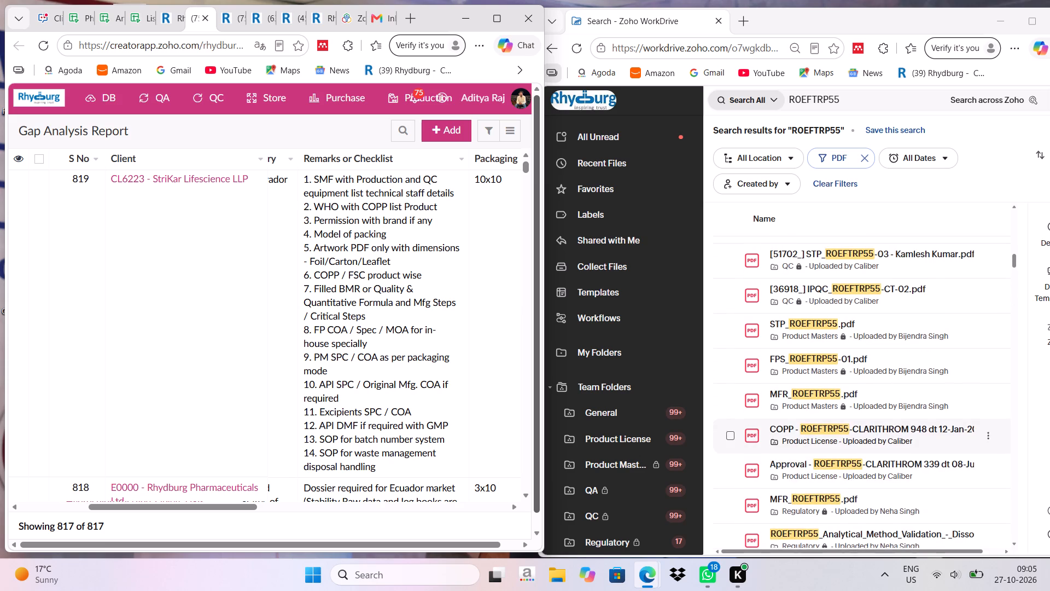
scroll(776, 451, "up", 1)
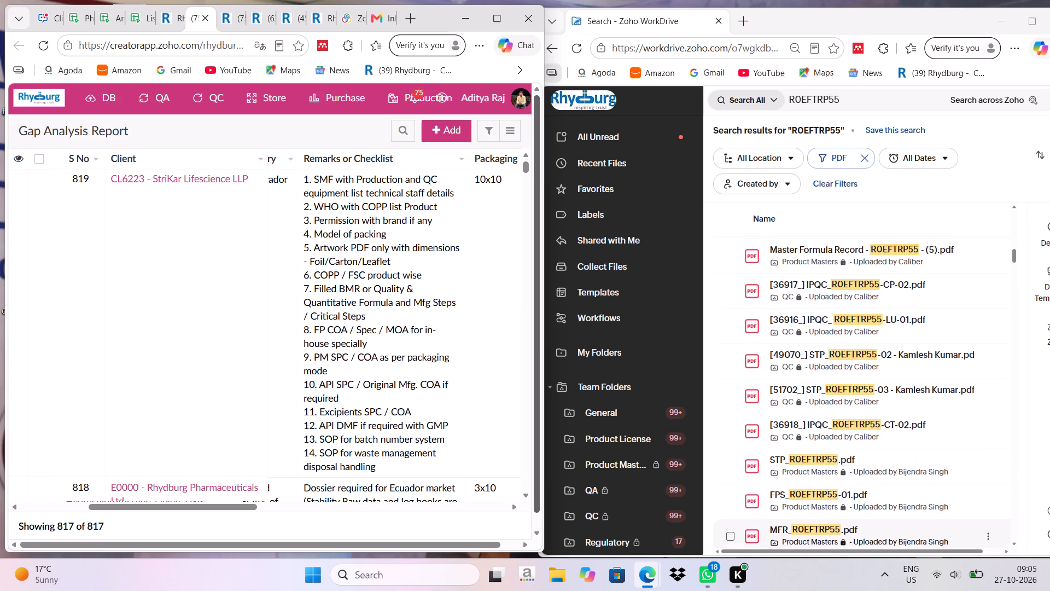
scroll(776, 451, "up", 2)
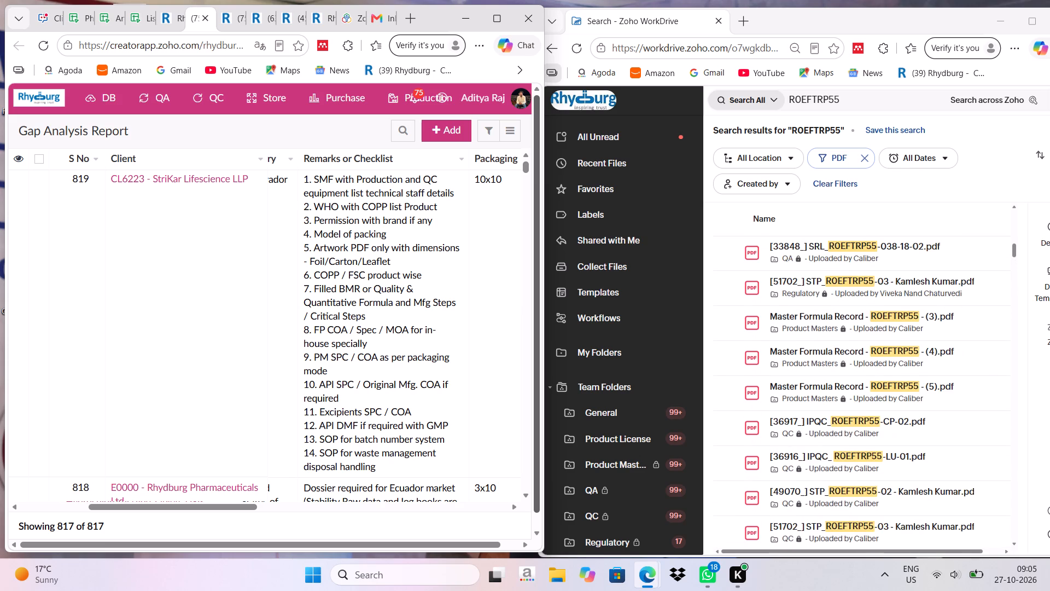
scroll(776, 451, "up", 4)
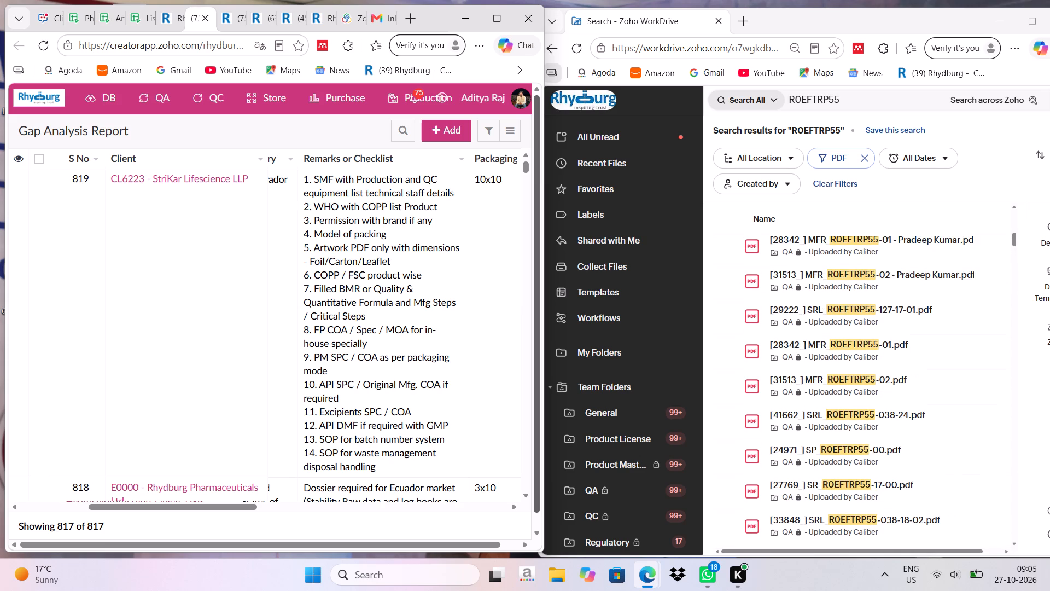
scroll(776, 451, "up", 1)
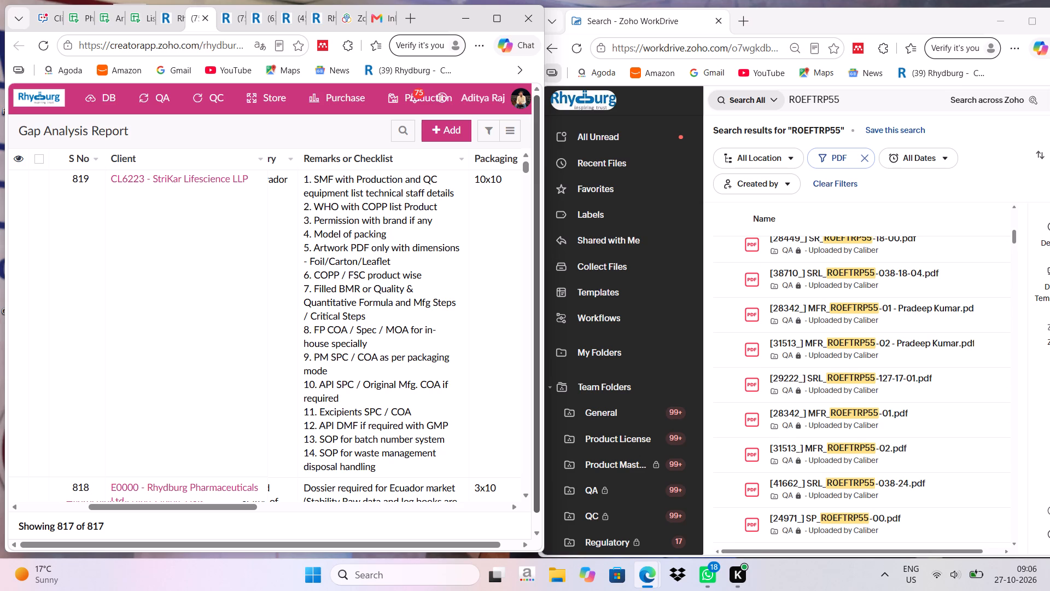
scroll(802, 414, "up", 2)
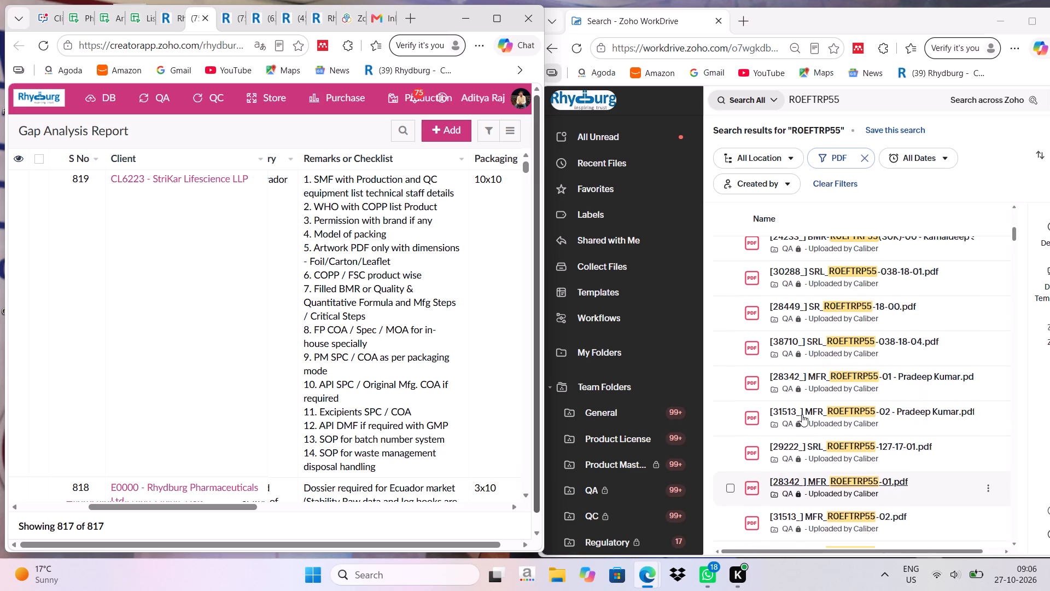
scroll(802, 414, "up", 3)
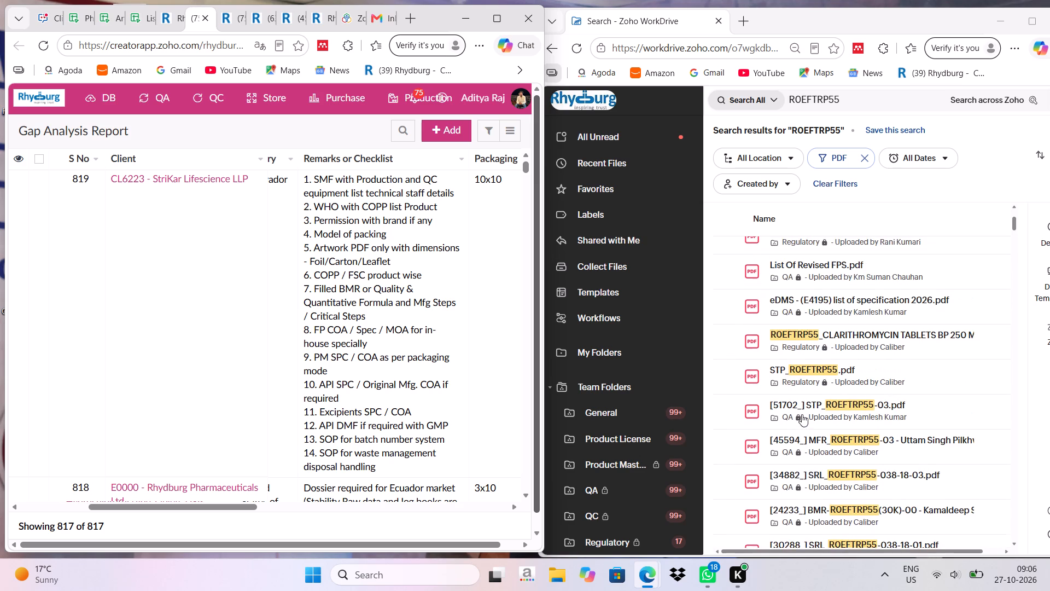
scroll(802, 414, "up", 3)
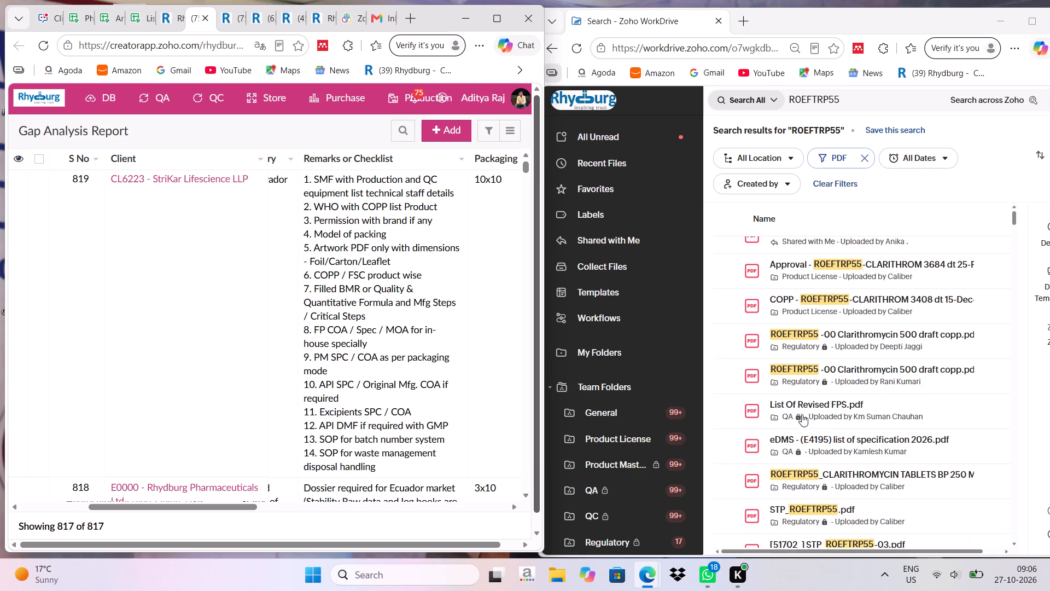
scroll(802, 414, "up", 1)
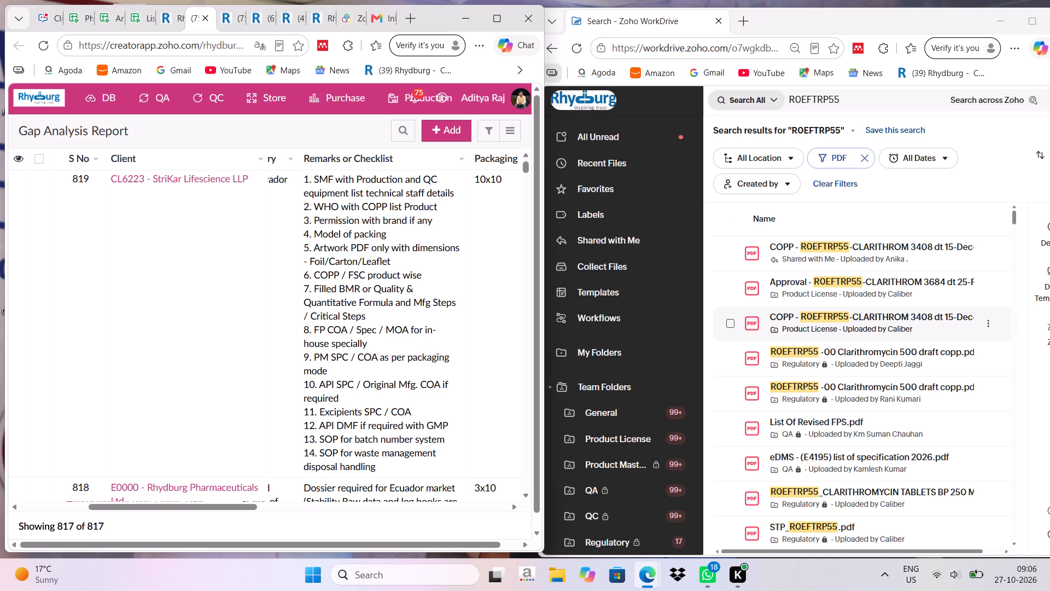
scroll(795, 335, "up", 2)
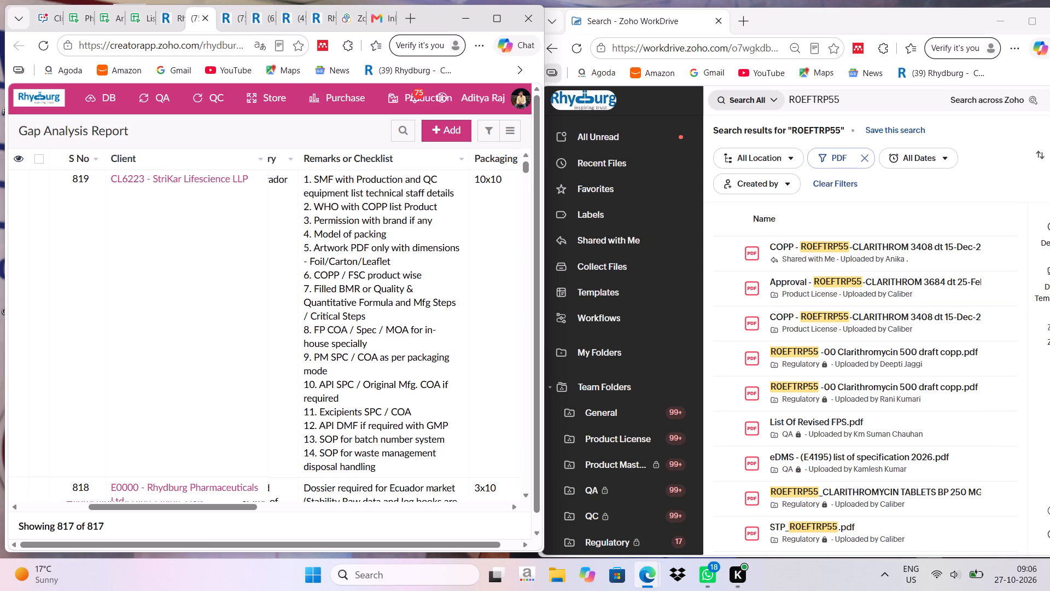
Maximize the Caliber browser window and open the QA Change Control page in place of the Item Master dashboard.
left_click(166, 18)
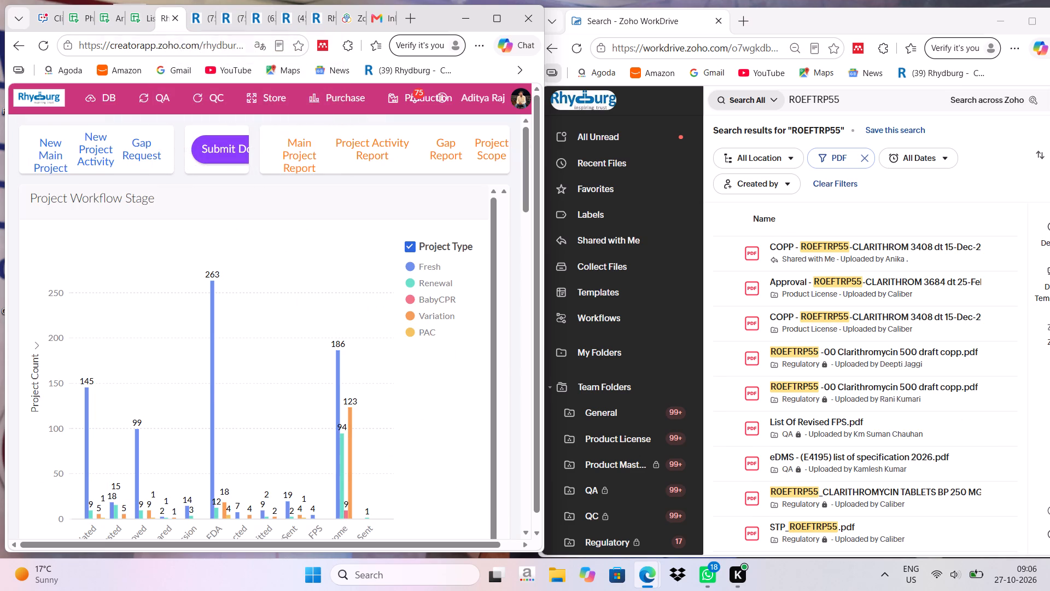
left_click(491, 21)
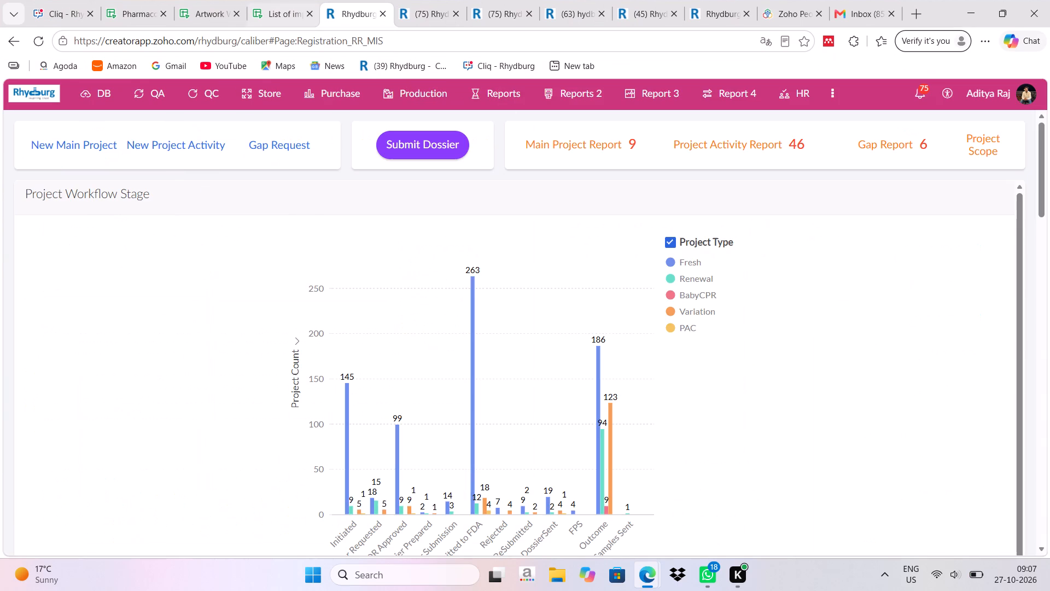
left_click(428, 13)
left_click(359, 10)
left_click(445, 5)
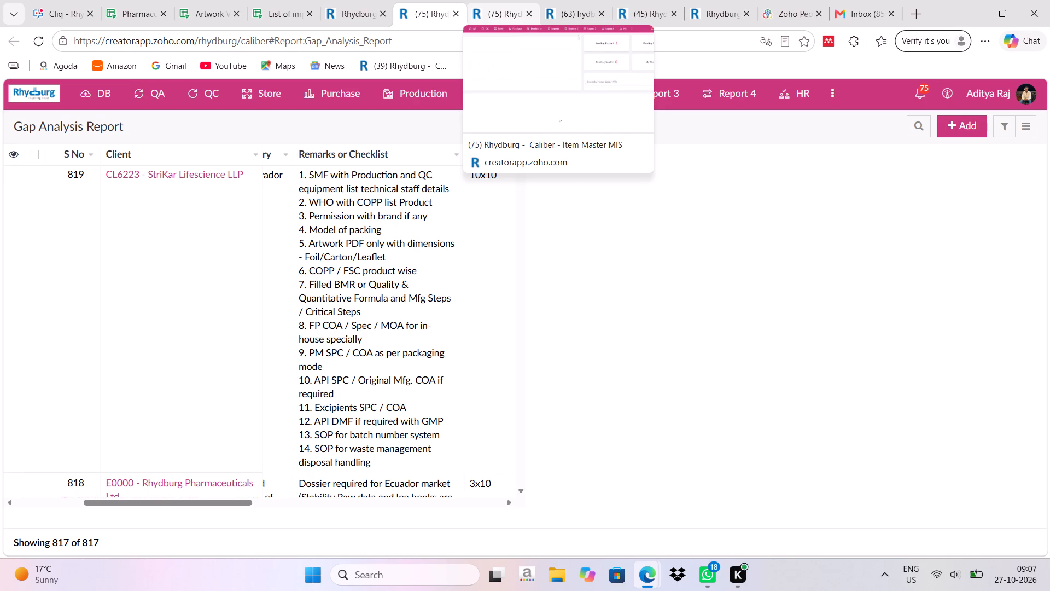
left_click(512, 11)
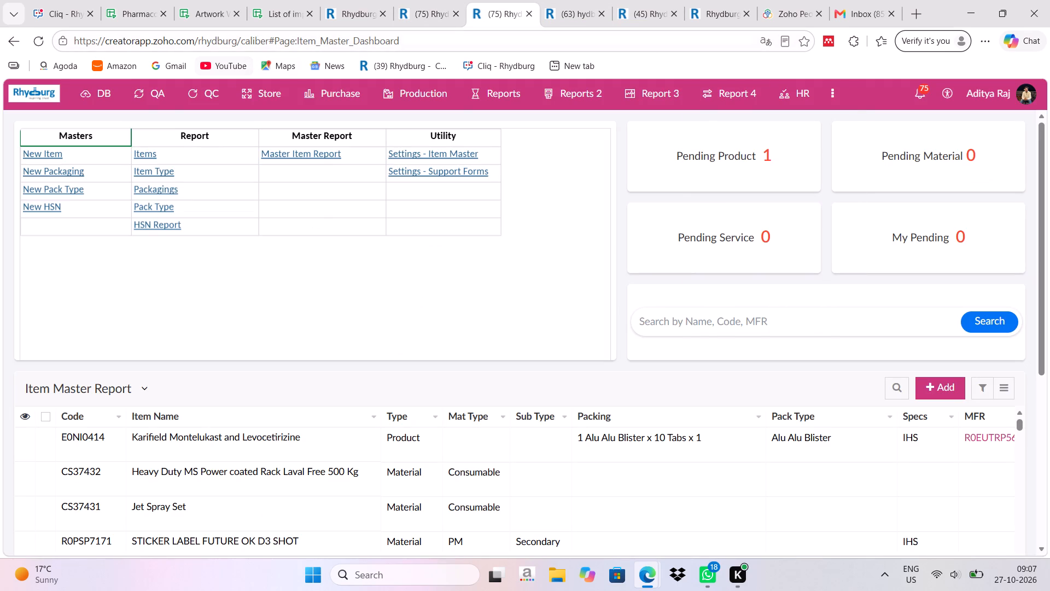
left_click(174, 123)
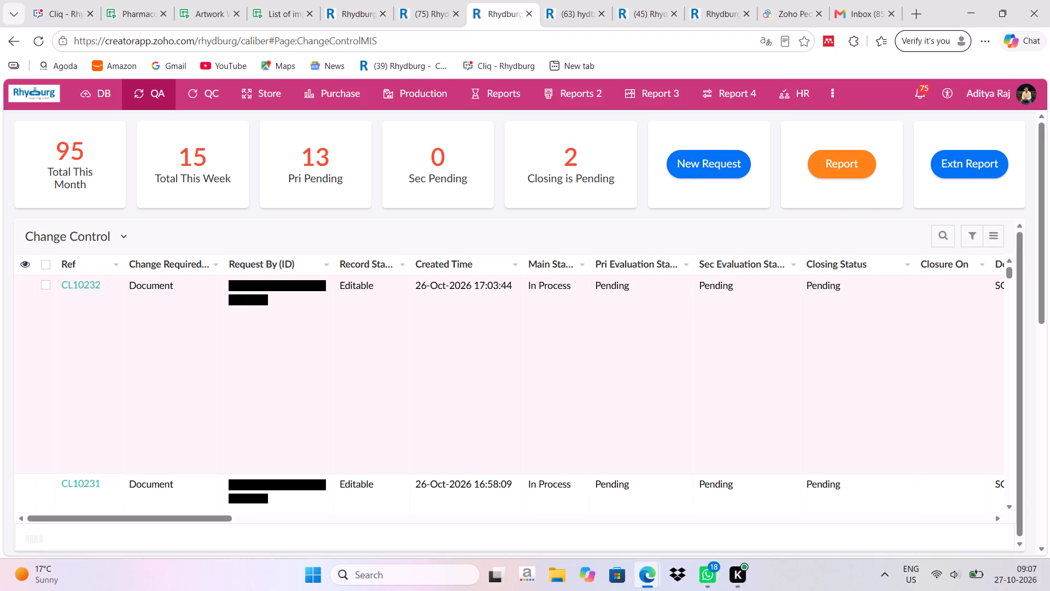
Look through the Change Control report's columns for request CL10230, including its document type and its current and new suggested states.
scroll(336, 367, "down", 5)
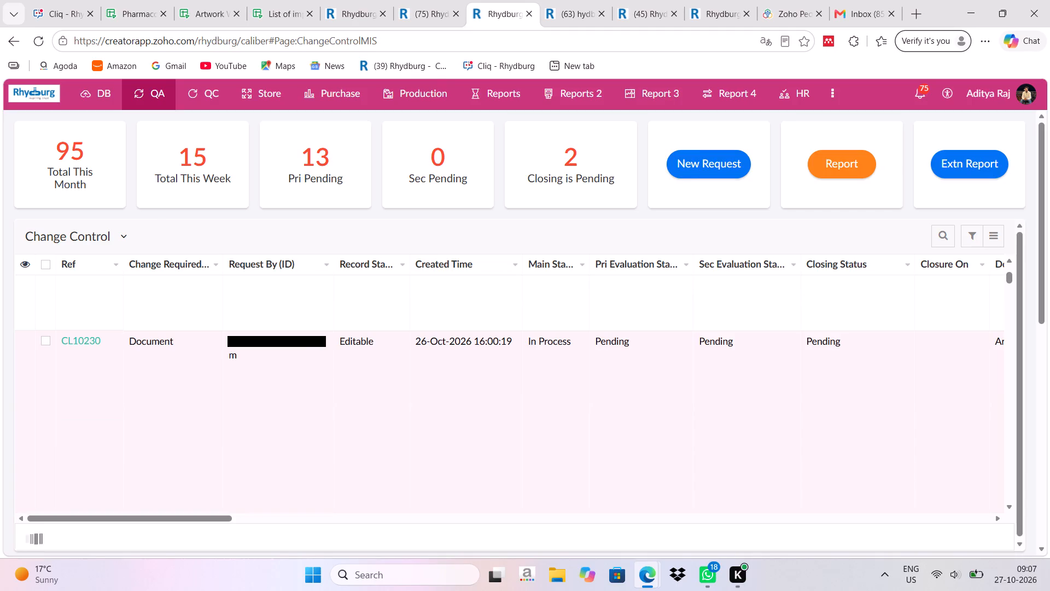
left_click_drag(225, 339, 235, 359)
scroll(367, 384, "left", 11)
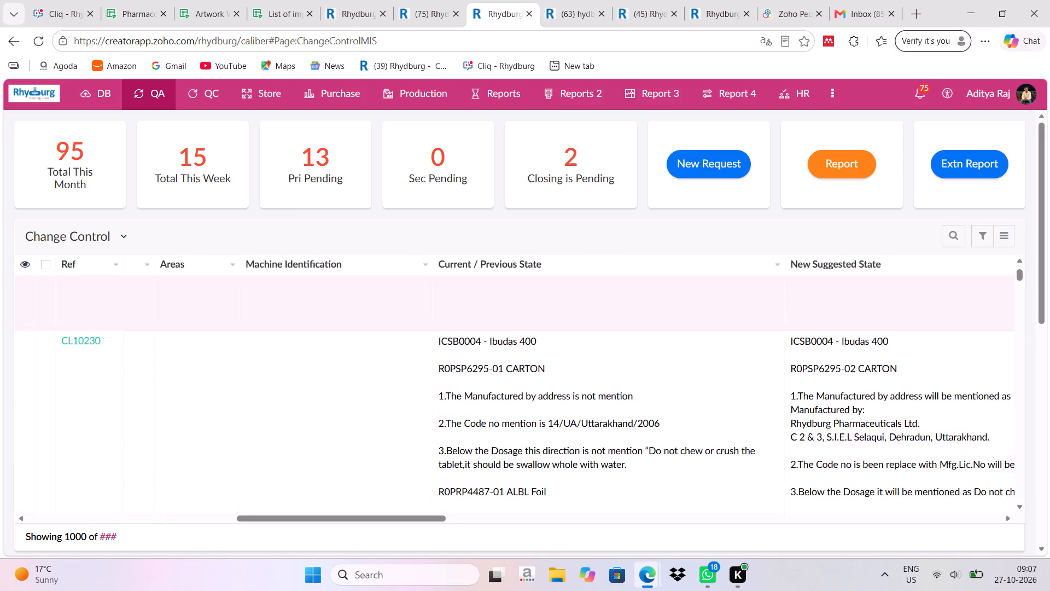
scroll(192, 373, "right", 8)
scroll(180, 391, "left", 1)
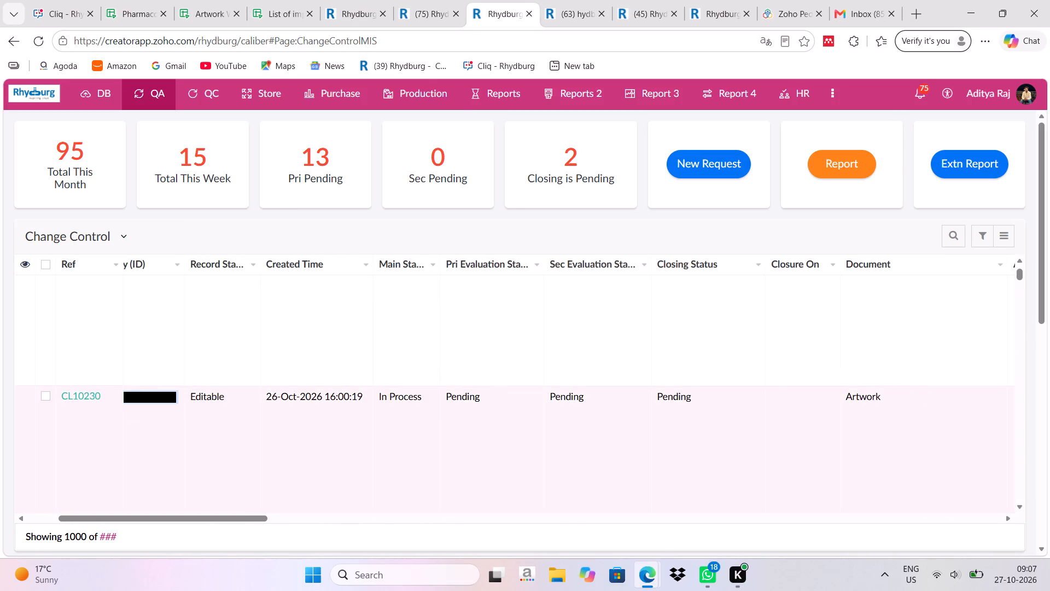
scroll(180, 391, "left", 4)
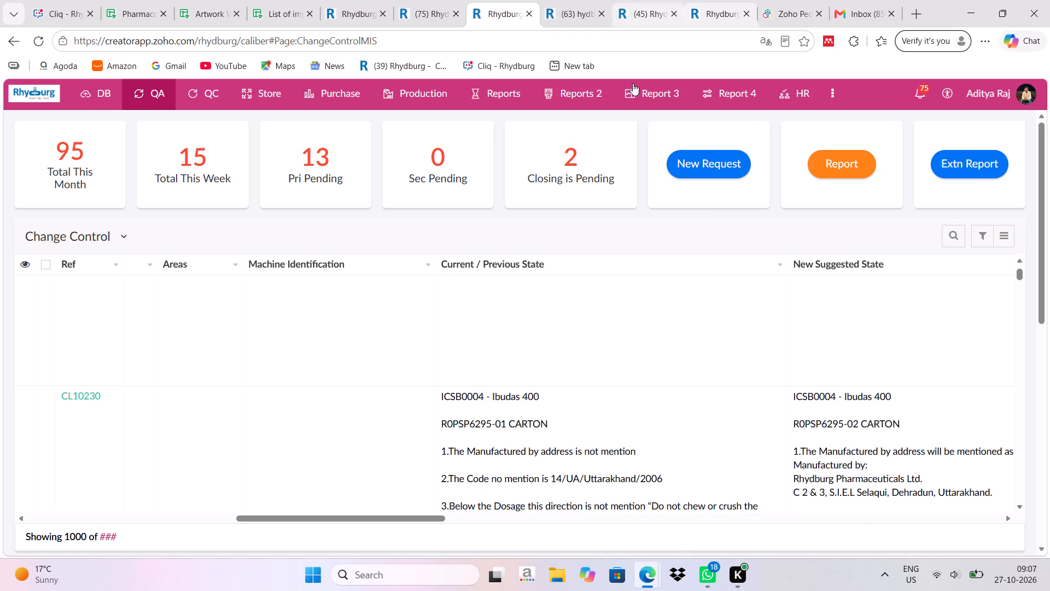
left_click(434, 392)
left_click_drag(258, 398, 238, 384)
scroll(237, 384, "right", 3)
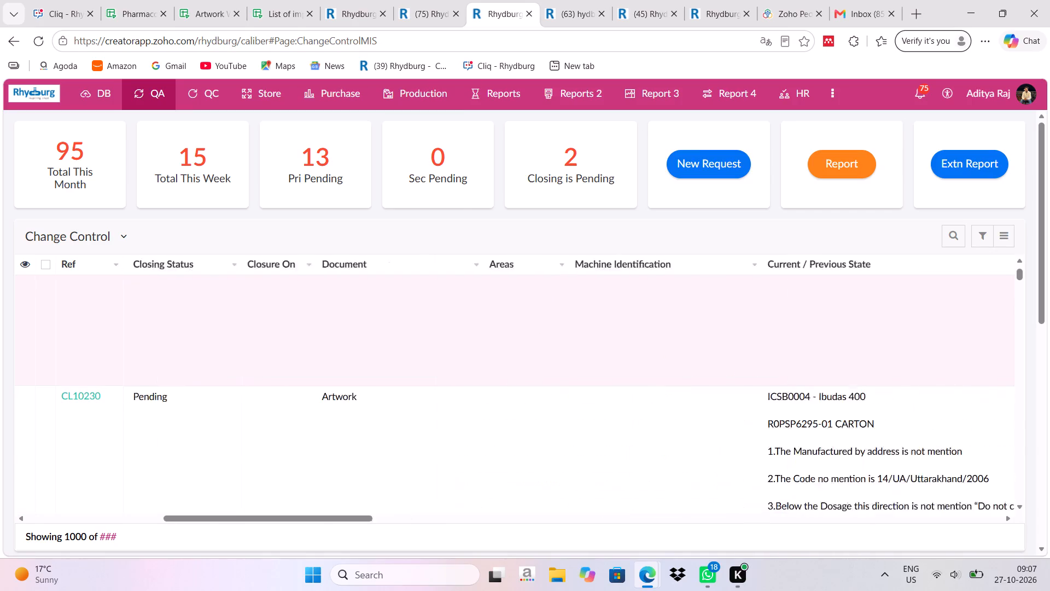
scroll(240, 385, "right", 9)
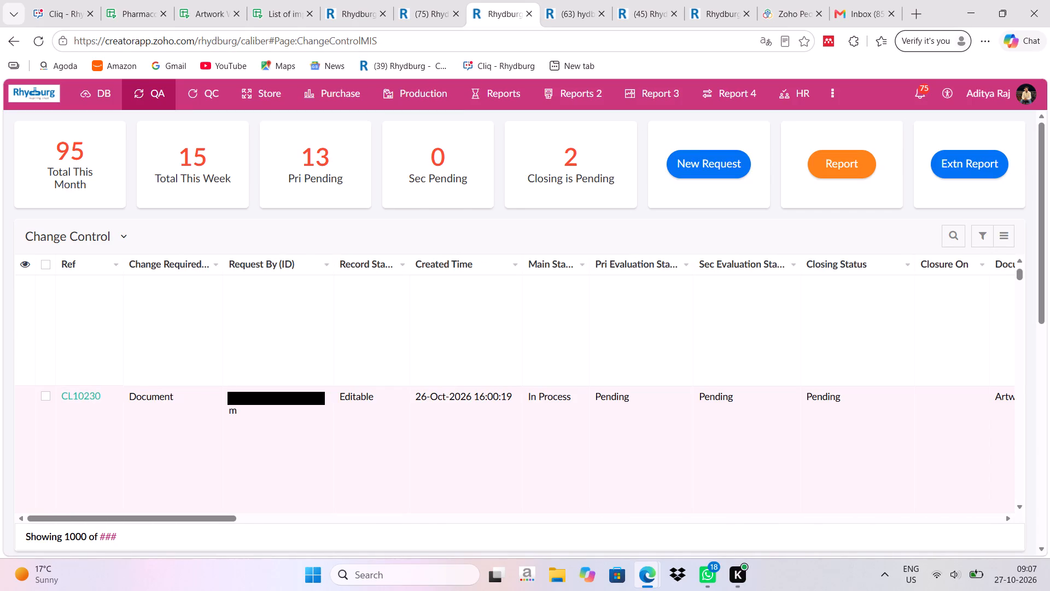
Filter the Change Control report to requests whose Request By (ID) contains CL10230's requester ID.
left_click_drag(227, 394, 235, 411)
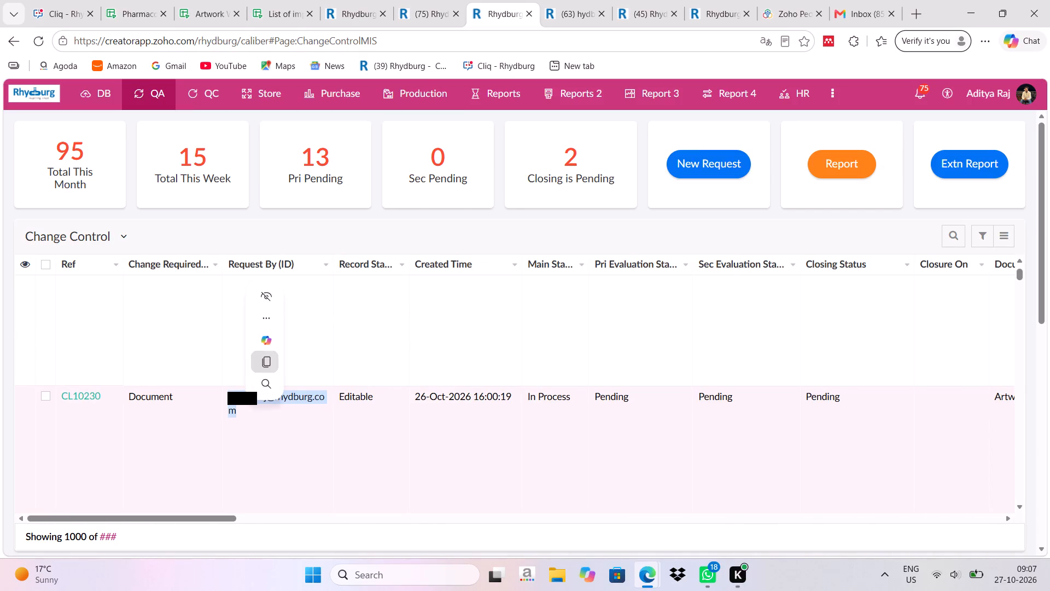
left_click(259, 359)
left_click(260, 266)
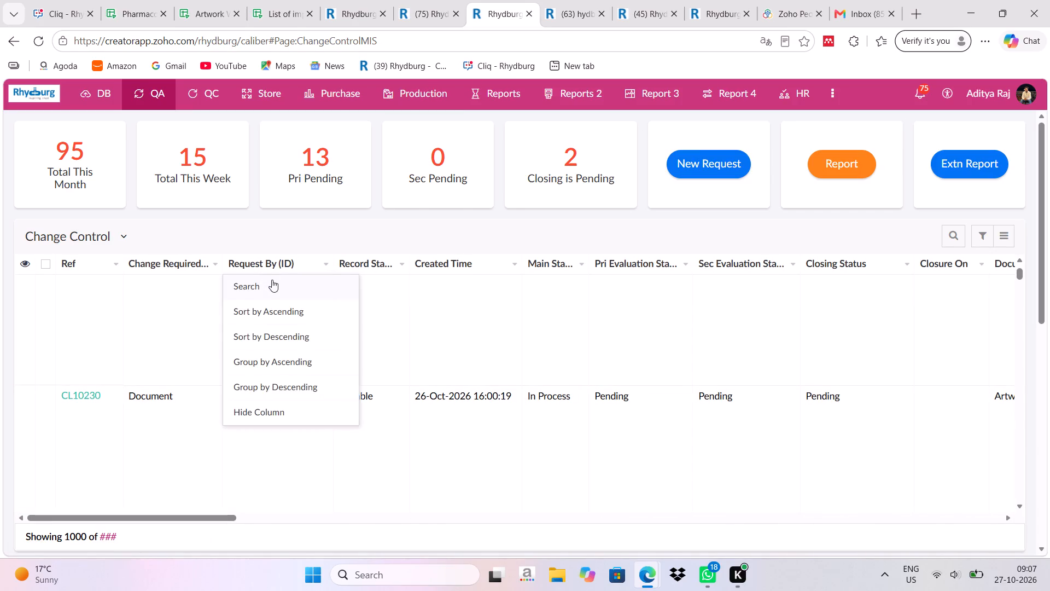
left_click(273, 282)
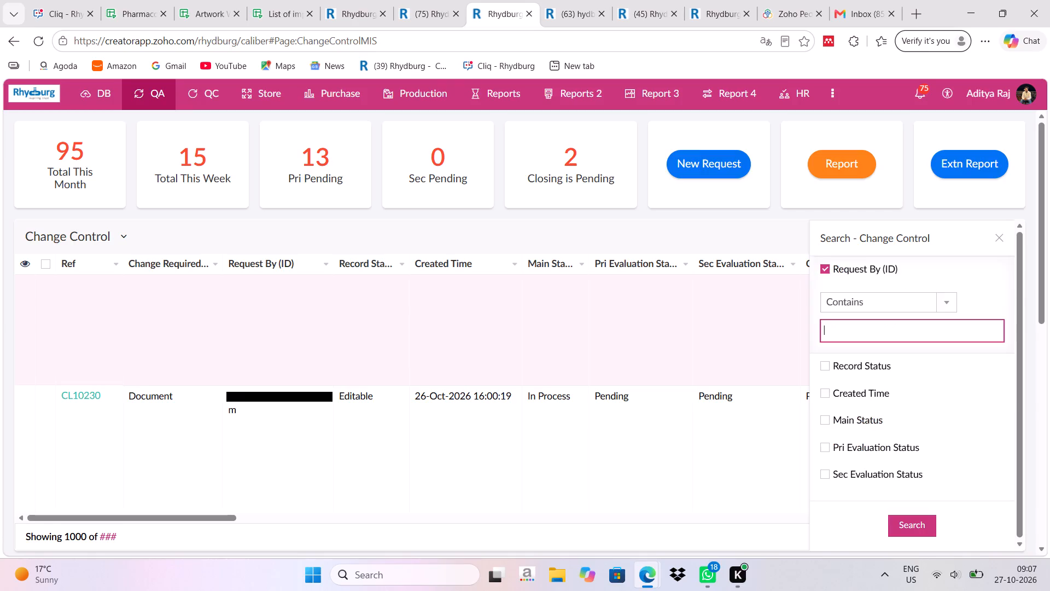
key("ctrl+v")
key("Return")
key("Return")
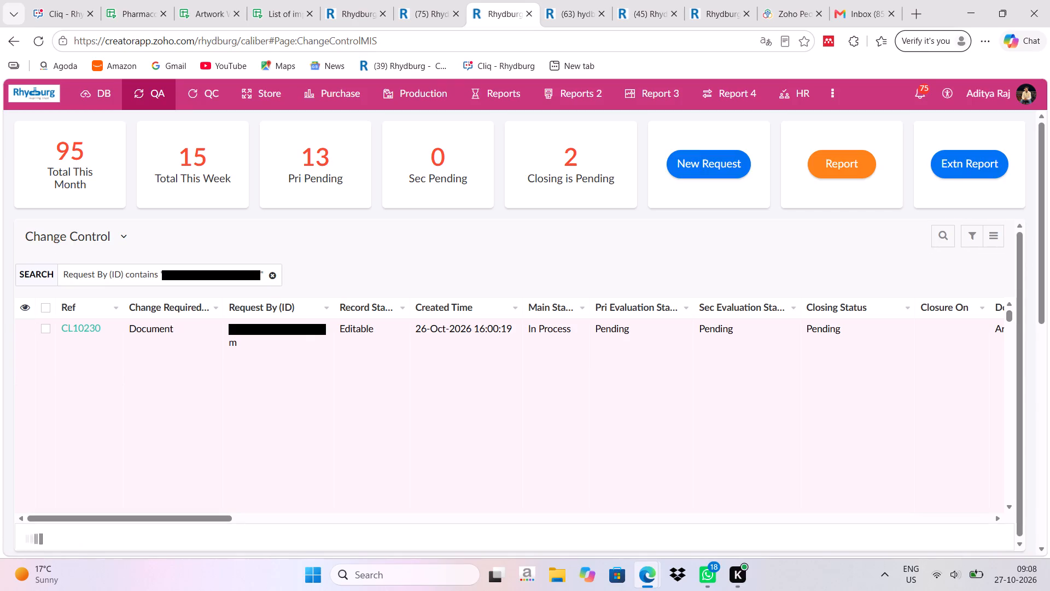
Read the current and new suggested states of the filtered change requests CL10230 and CL10224.
scroll(444, 366, "left", 13)
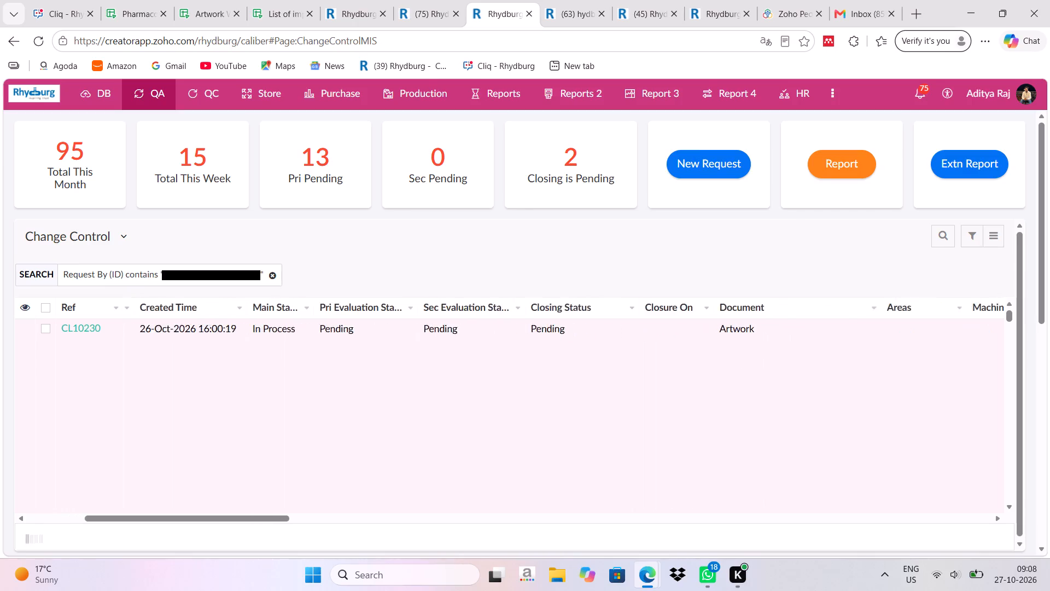
scroll(444, 366, "left", 5)
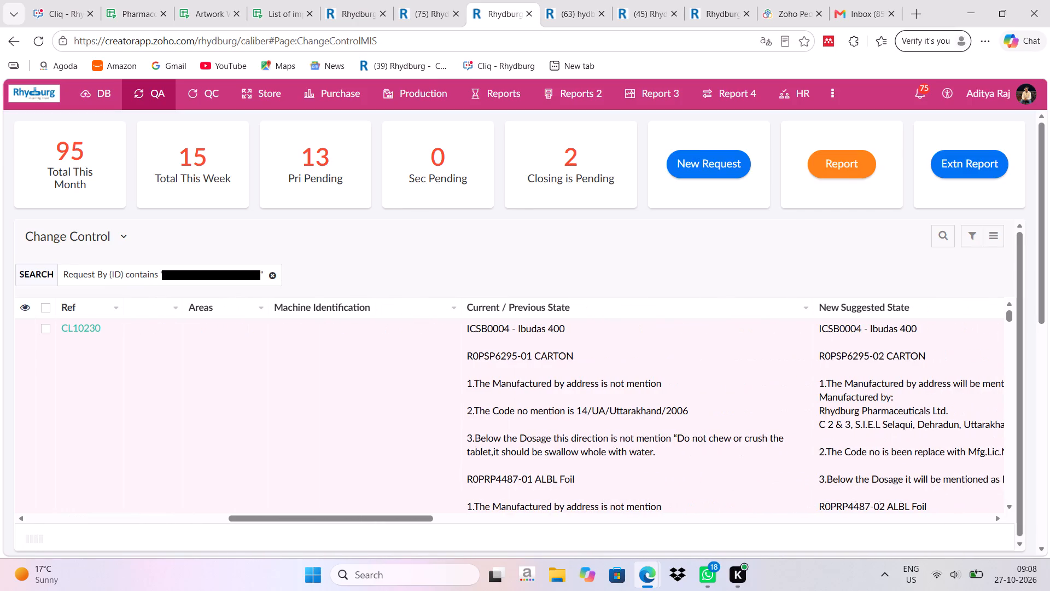
scroll(444, 366, "down", 3)
scroll(492, 402, "down", 2)
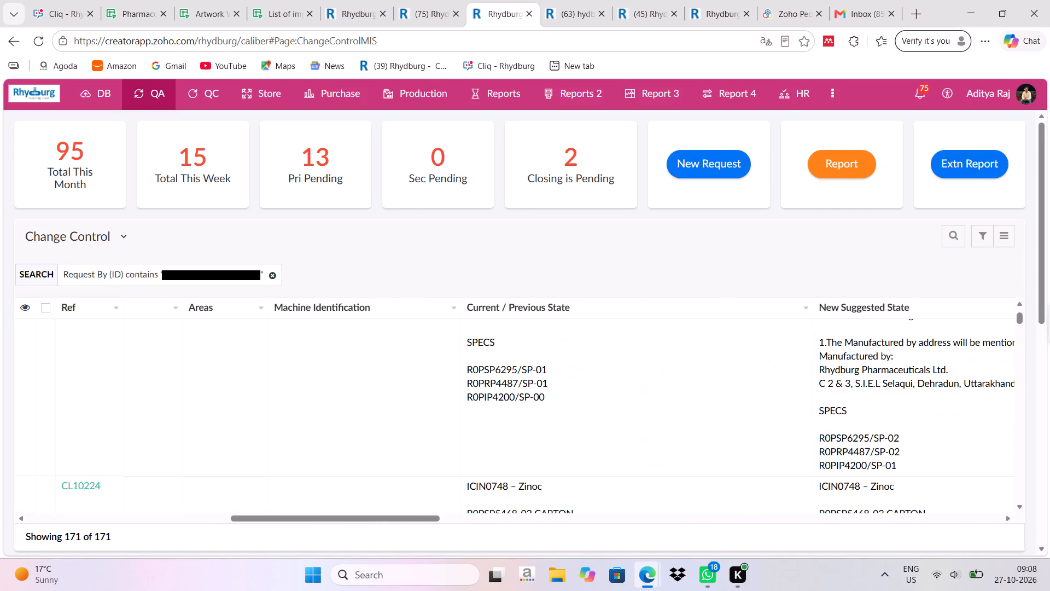
scroll(1014, 342, "down", 3)
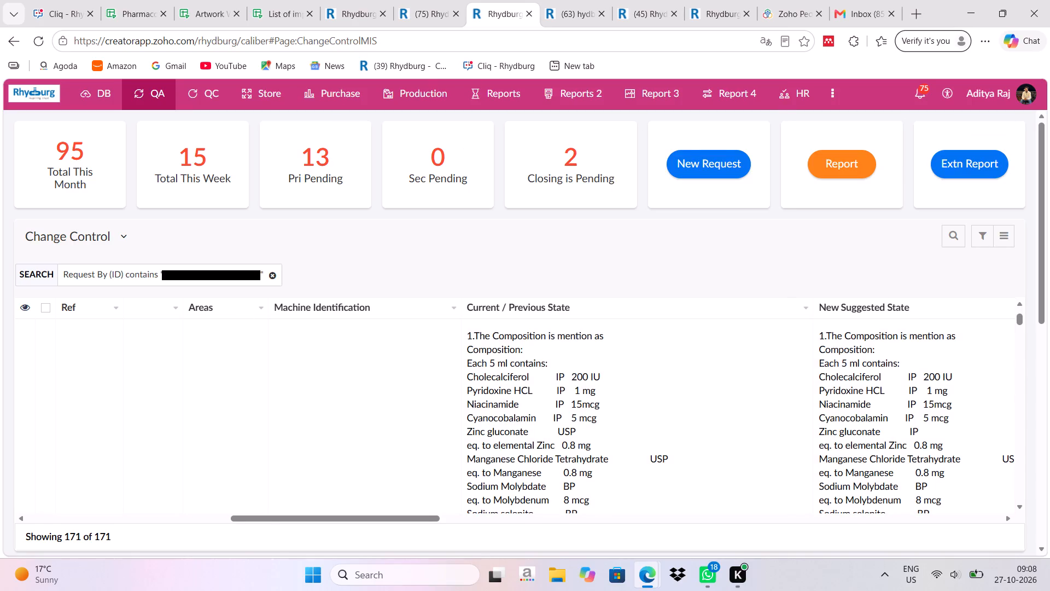
scroll(788, 427, "up", 1)
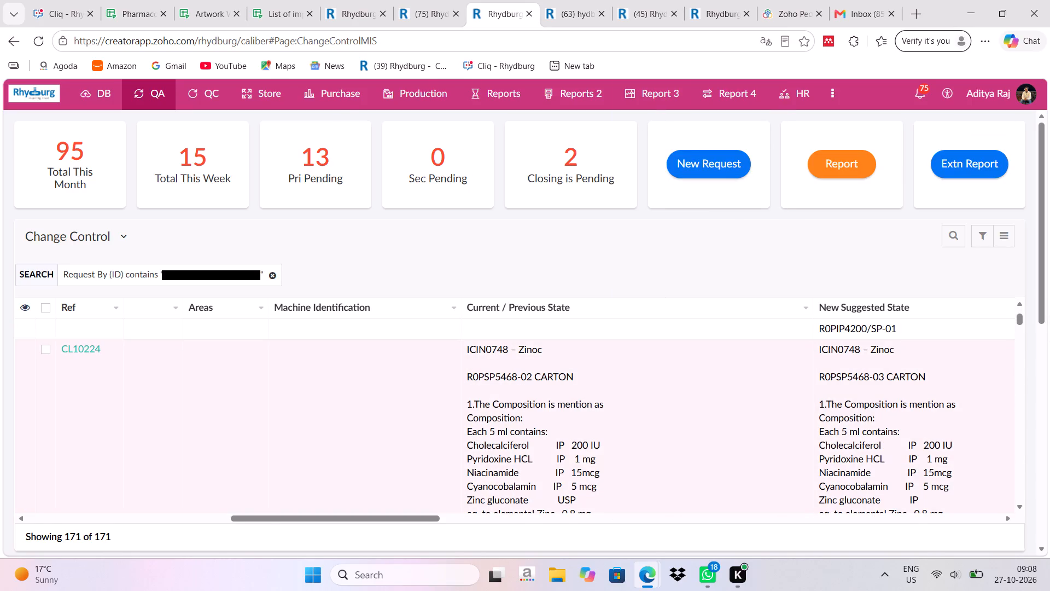
scroll(827, 439, "down", 1)
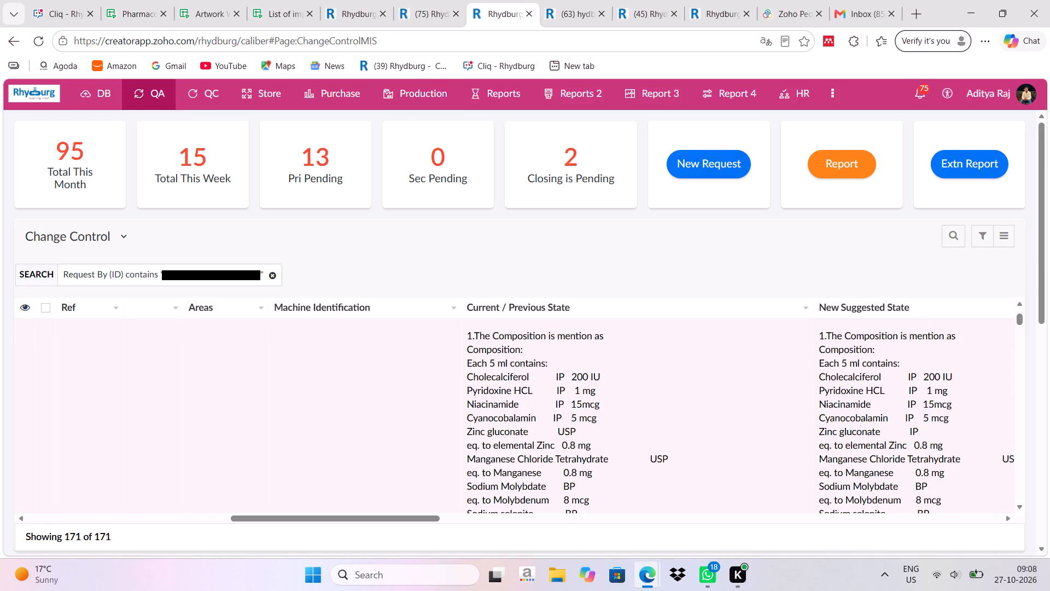
scroll(816, 449, "down", 8)
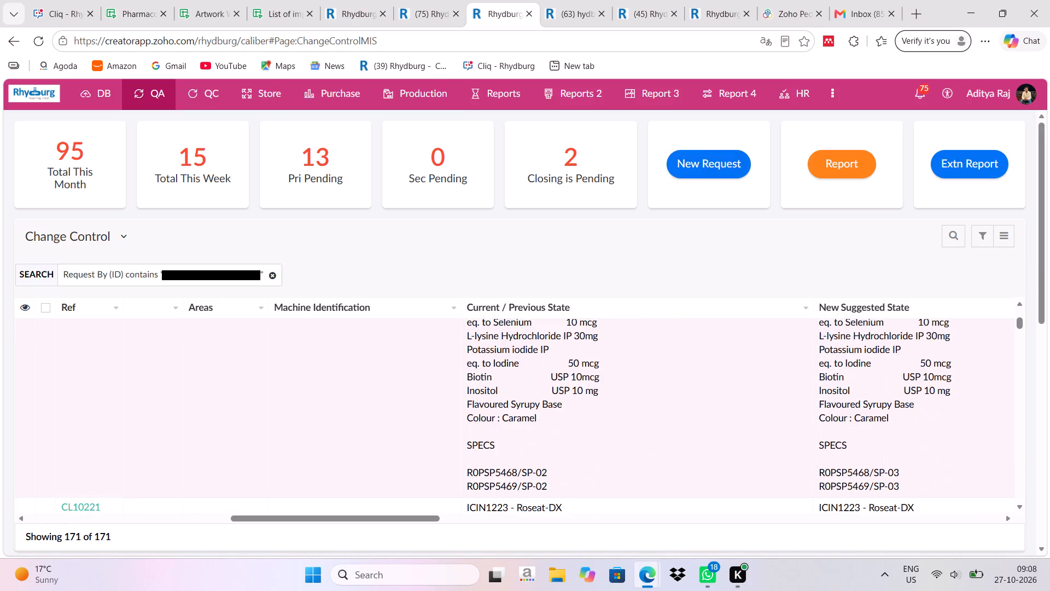
Compare the current and new suggested states of CL10221, CL10216 and CL10215, highlighting CL10215's product code IIGNCTD0020.
scroll(818, 448, "down", 2)
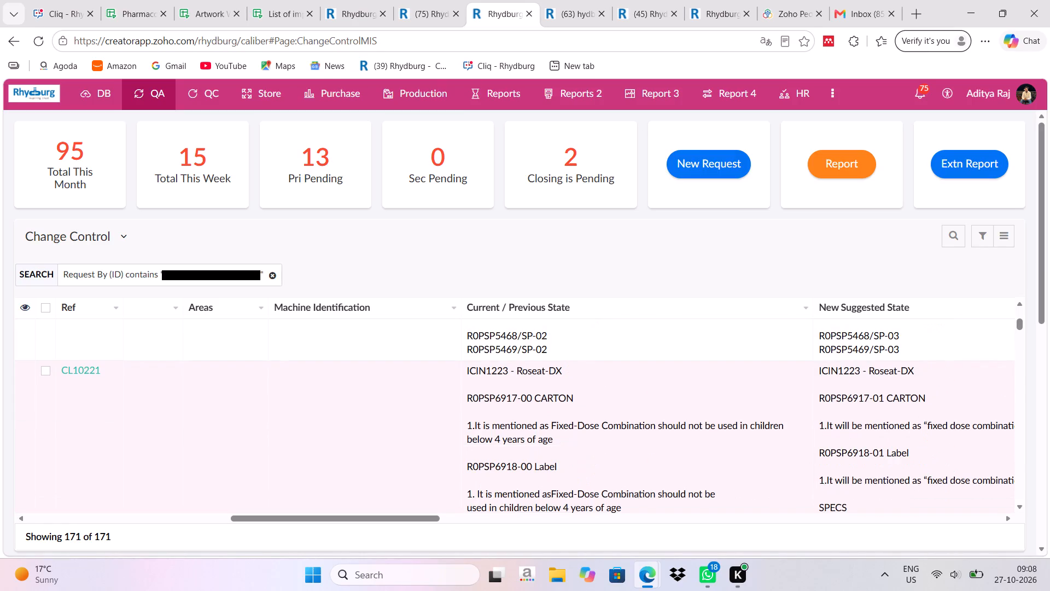
scroll(818, 448, "left", 2)
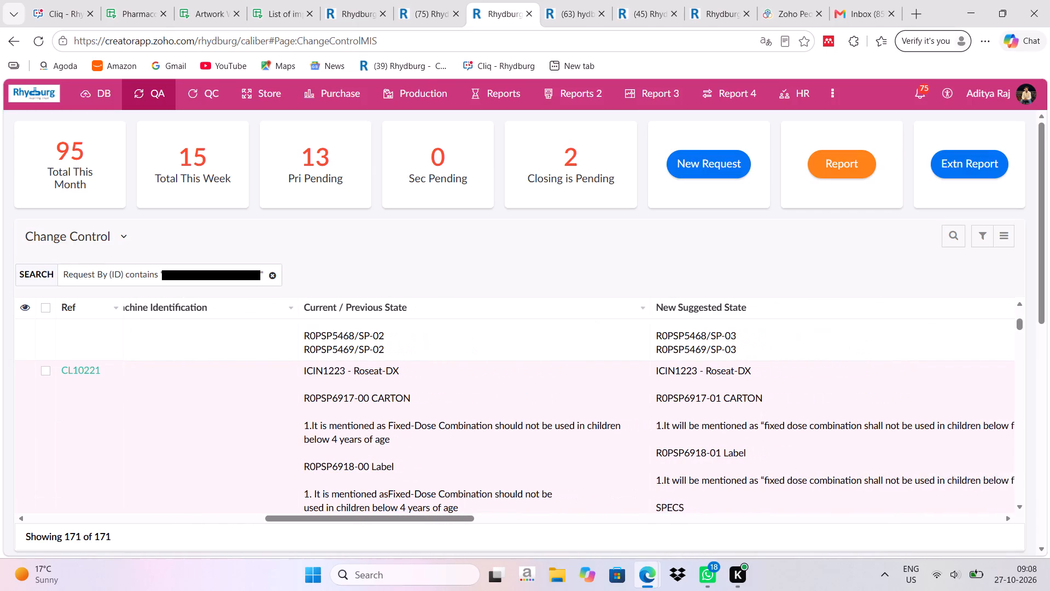
scroll(818, 448, "left", 2)
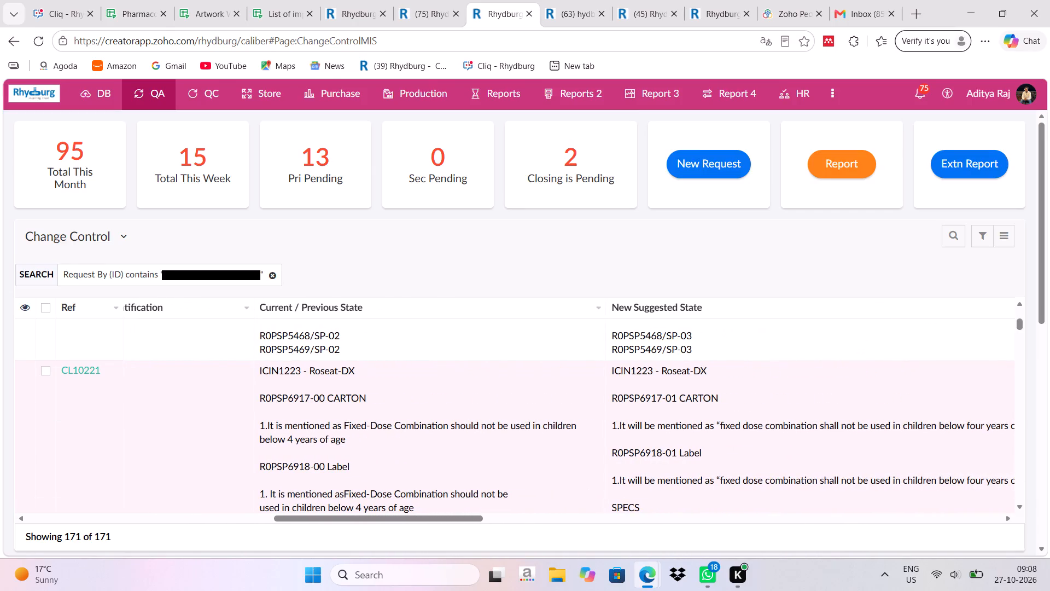
scroll(818, 448, "down", 2)
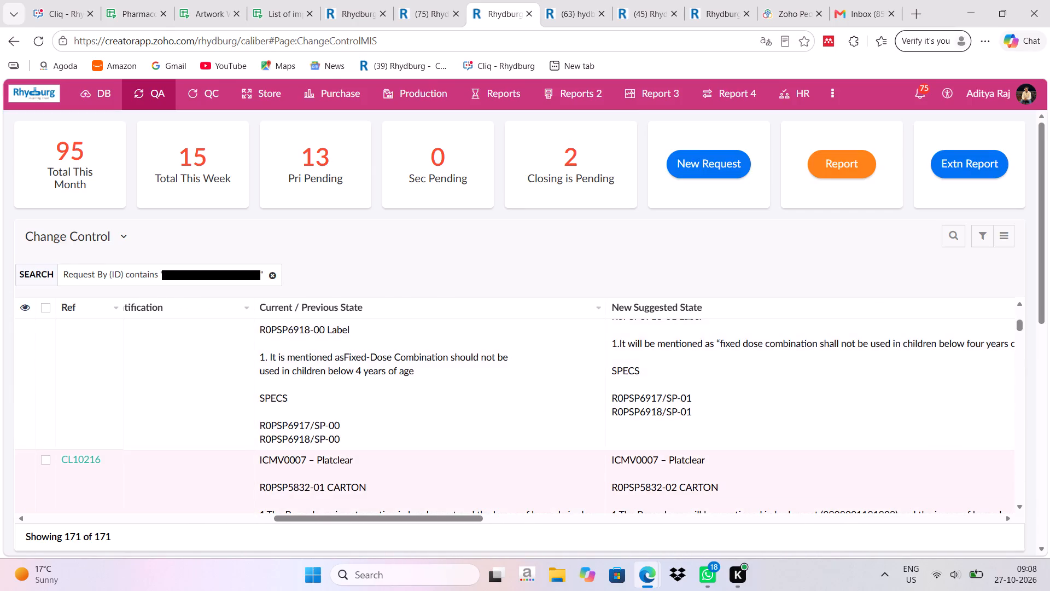
scroll(789, 453, "down", 1)
scroll(641, 424, "down", 1)
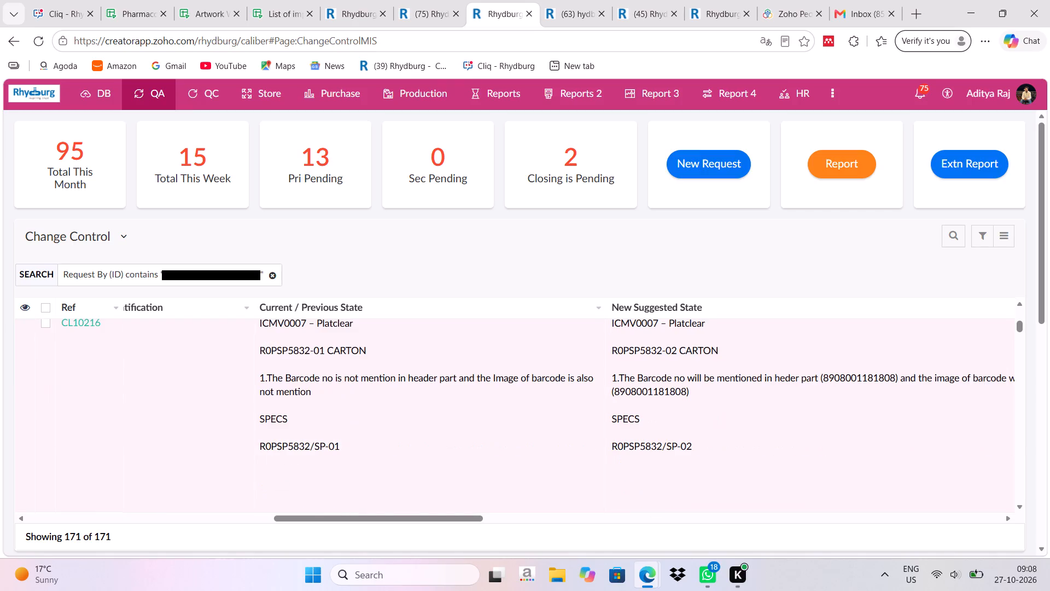
scroll(641, 424, "down", 2)
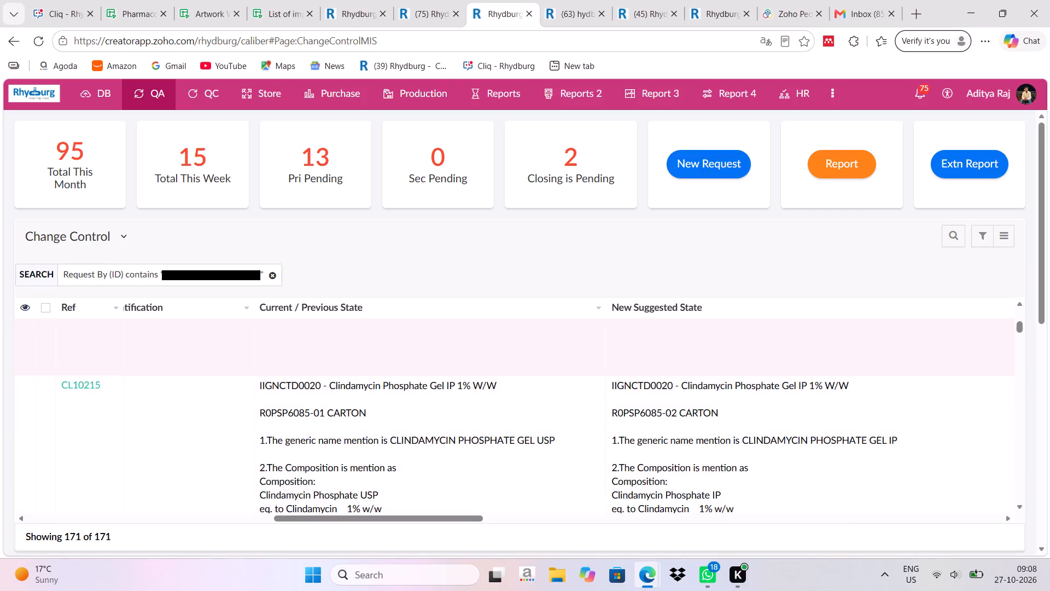
left_click_drag(255, 382, 322, 390)
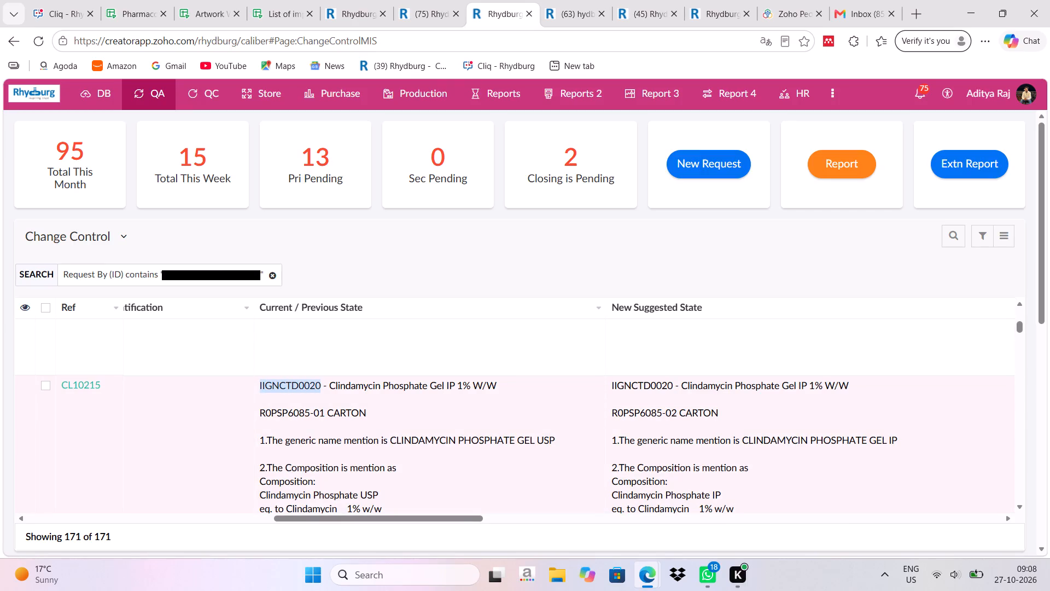
left_click_drag(322, 390, 321, 391)
left_click(349, 339)
Switch to the Generic Master Report and open the Regulatory Artwork page from there.
left_click(736, 0)
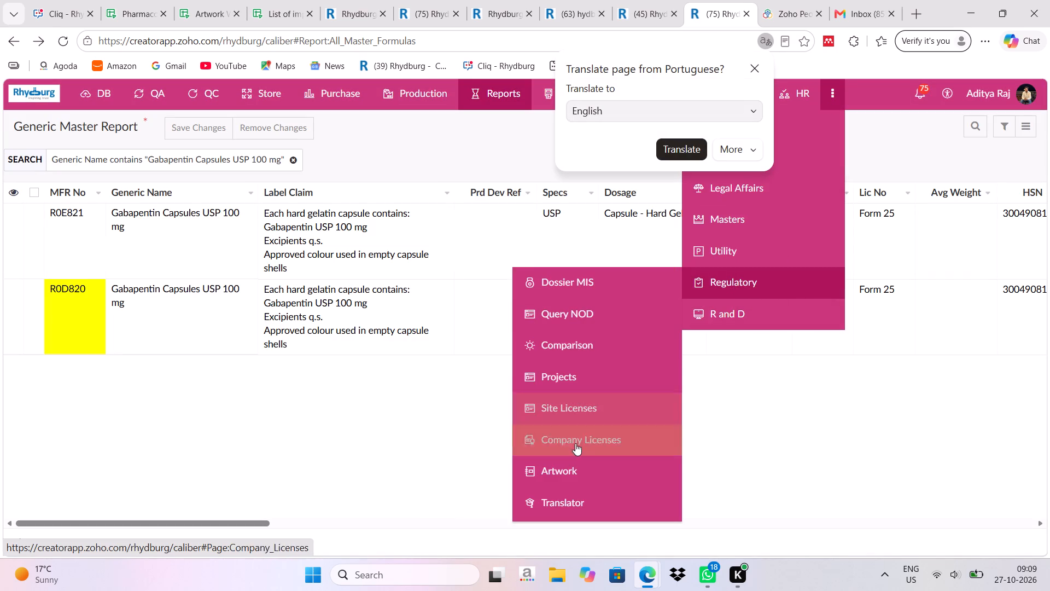
left_click(575, 466)
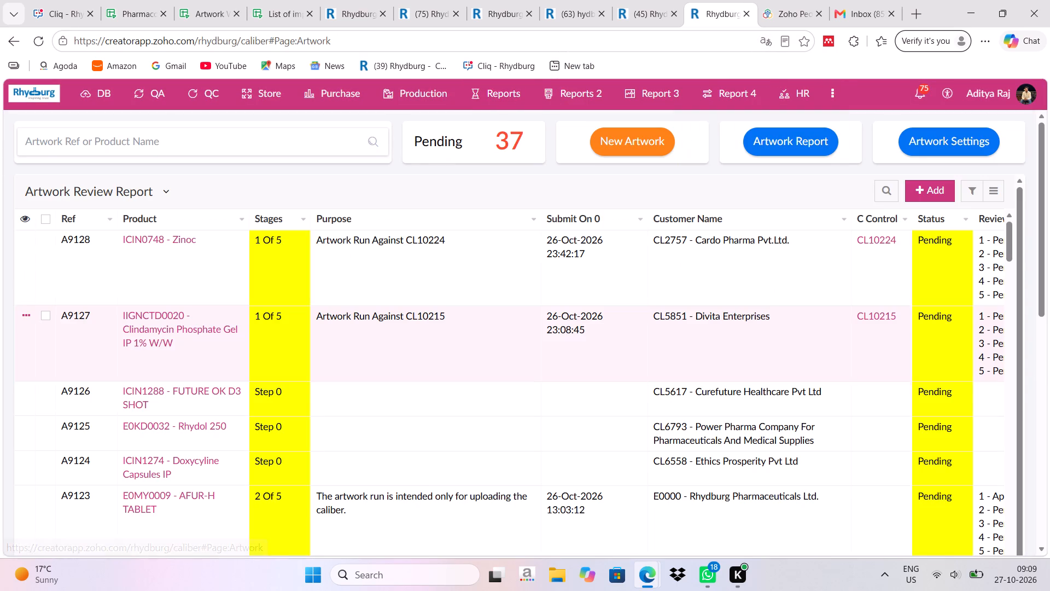
Filter the Artwork Review Report to products containing IIGNCTD0020.
left_click(128, 217)
scroll(194, 258, "up", 2)
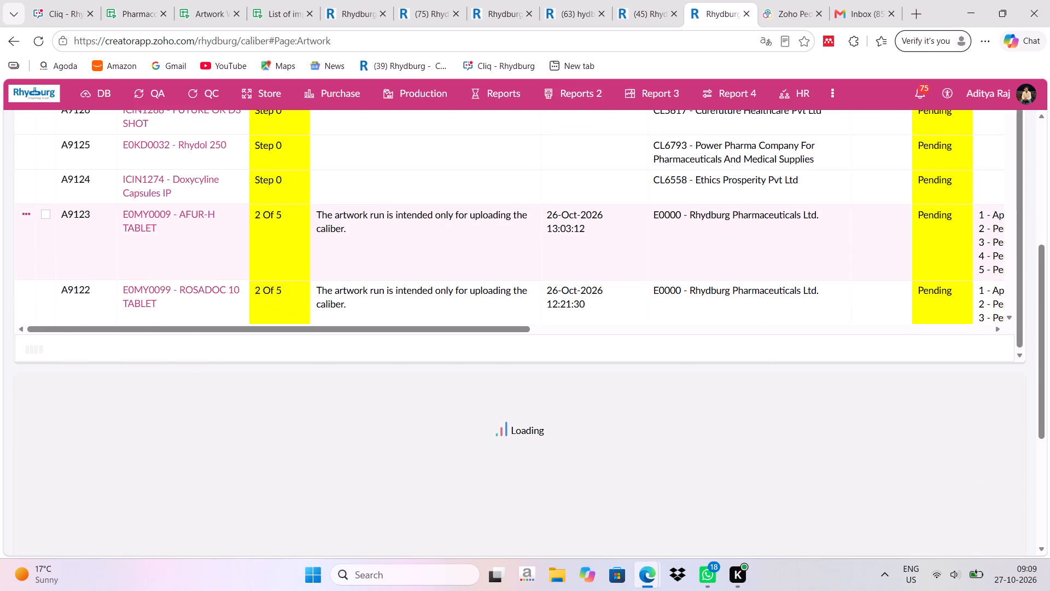
scroll(194, 258, "up", 4)
left_click(153, 240)
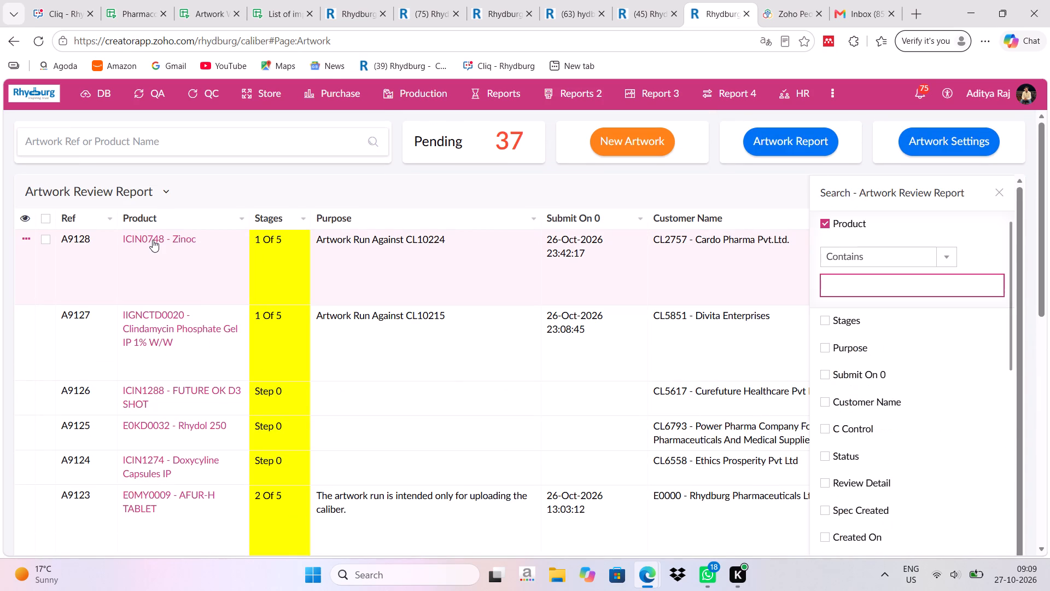
key("ctrl+v")
key("Return")
key("Return")
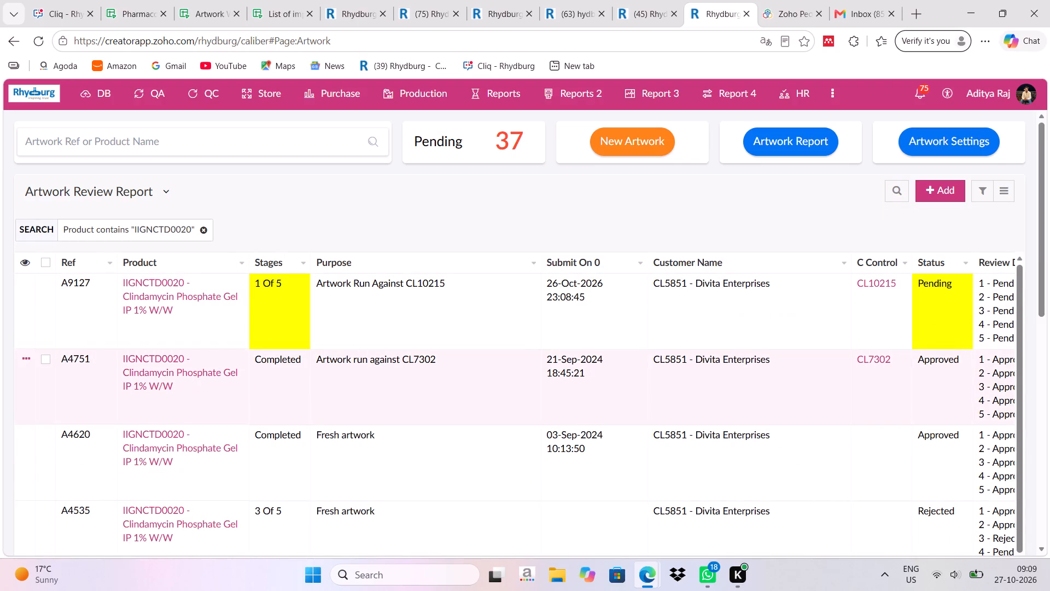
Open artwork A4751's linked PDF from its record and read the carton's header table at 200% zoom.
left_click(257, 361)
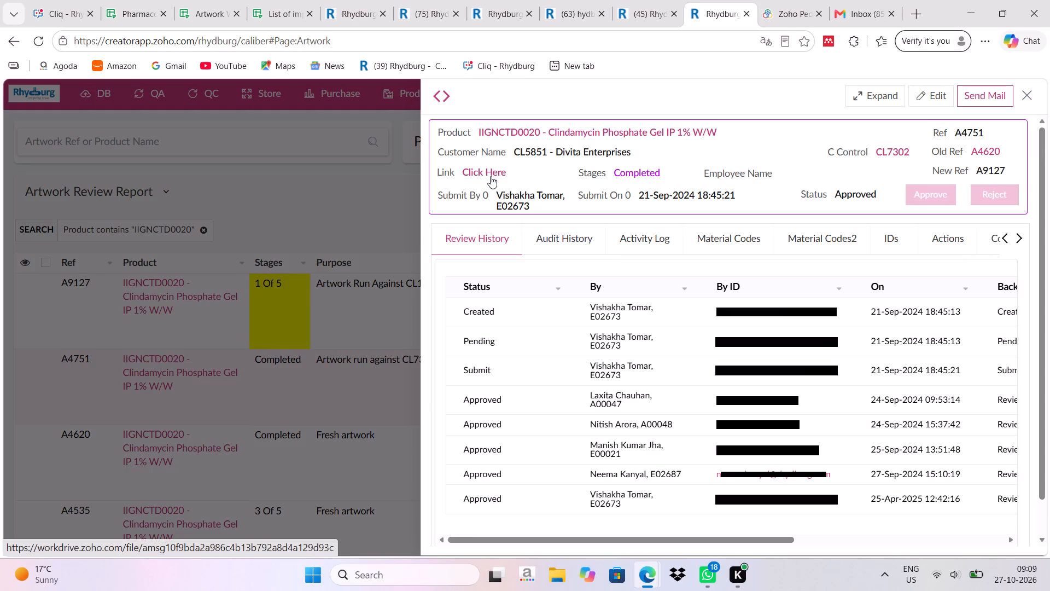
left_click(489, 176)
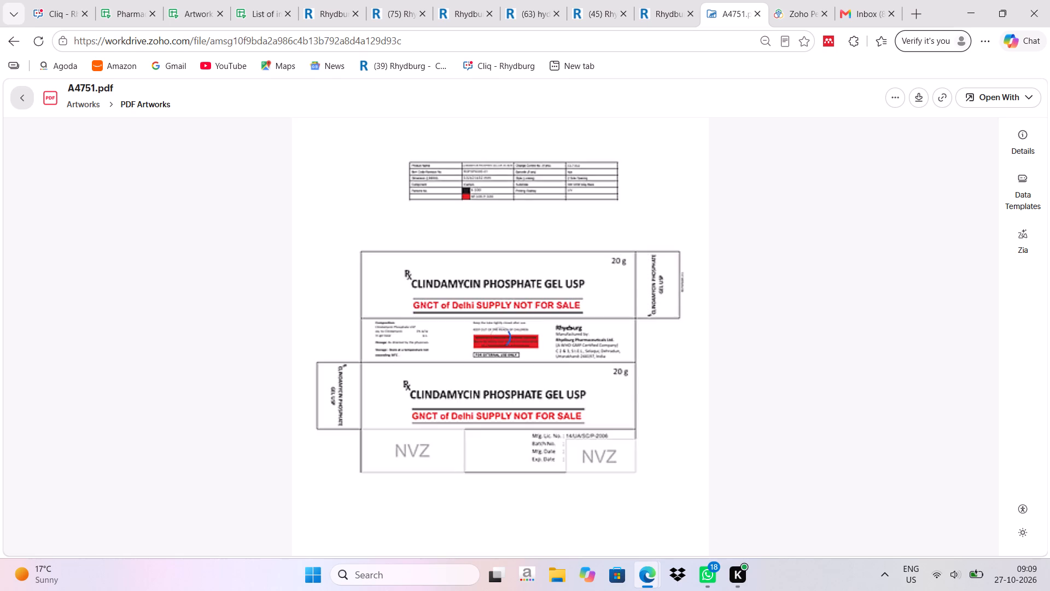
scroll(564, 454, "down", 1)
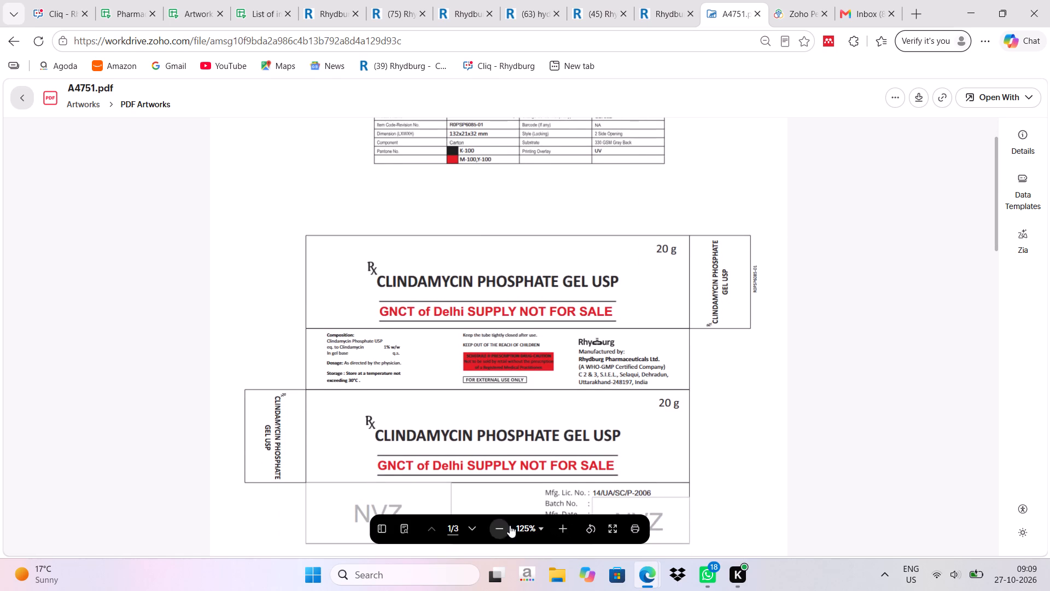
left_click(523, 525)
left_click(542, 337)
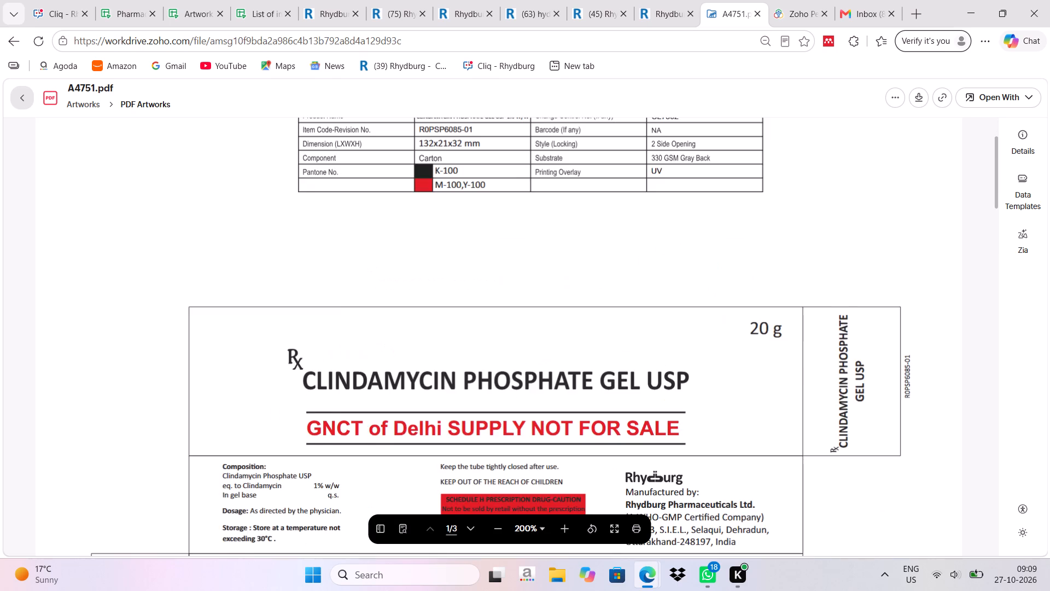
scroll(542, 337, "up", 3)
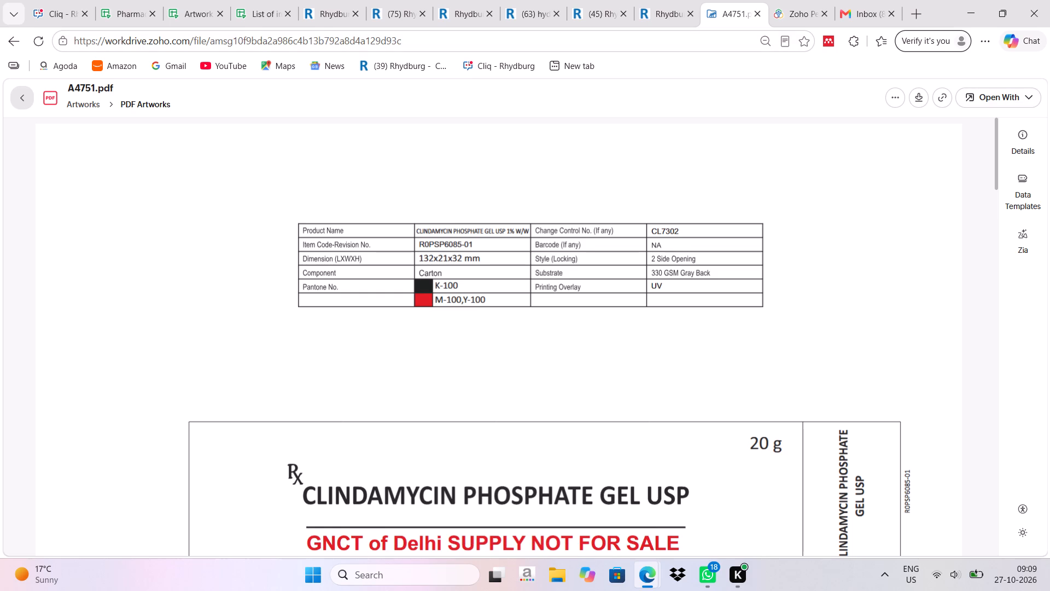
Open artwork A9127's linked PDF from its record and read the carton's header table at 300% zoom.
left_click(653, 8)
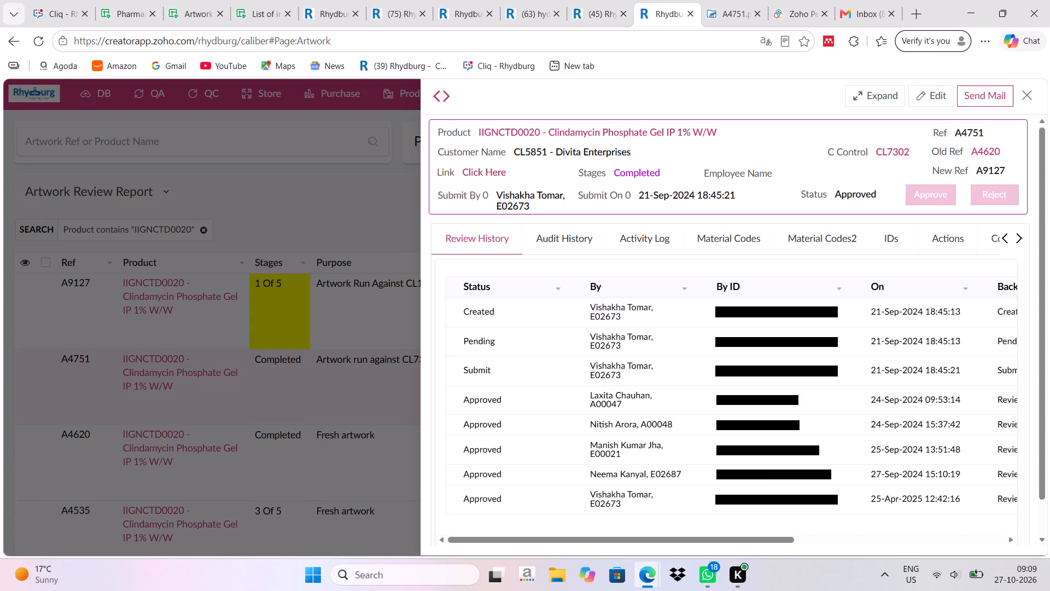
left_click(1022, 92)
left_click(338, 288)
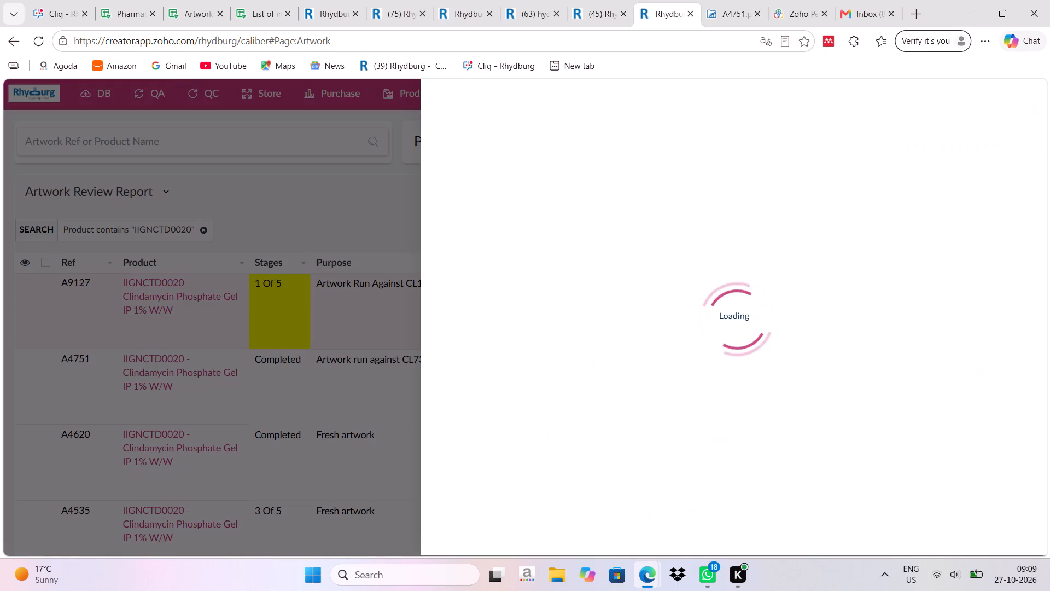
left_click(477, 174)
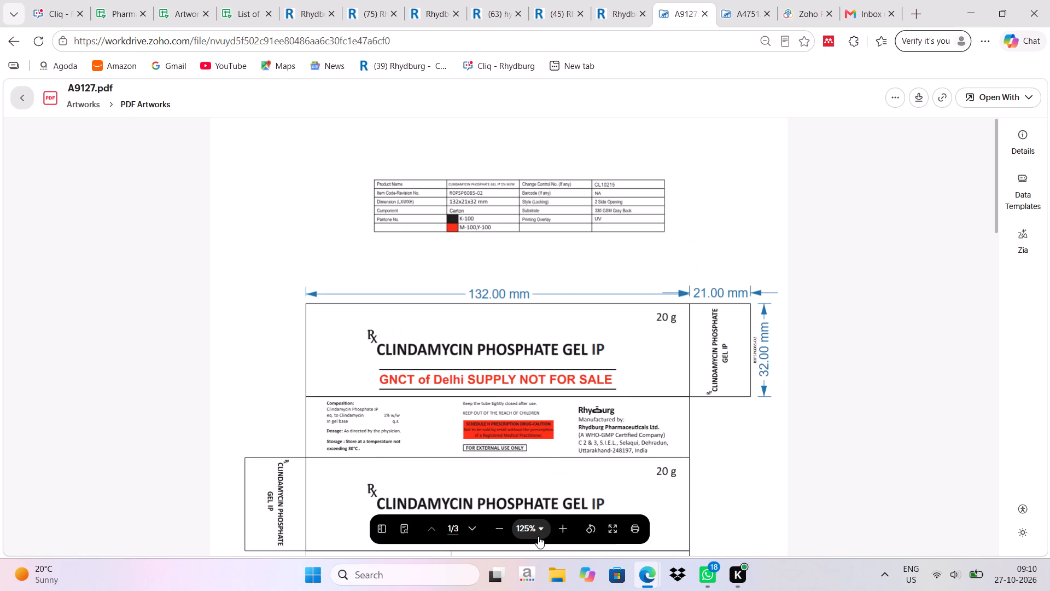
left_click(521, 536)
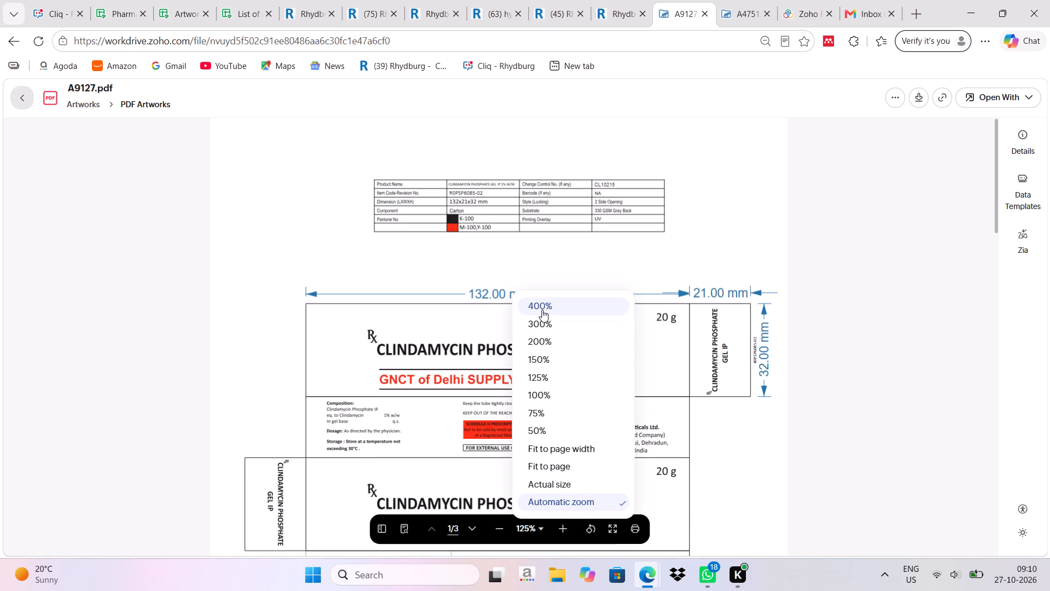
left_click(546, 322)
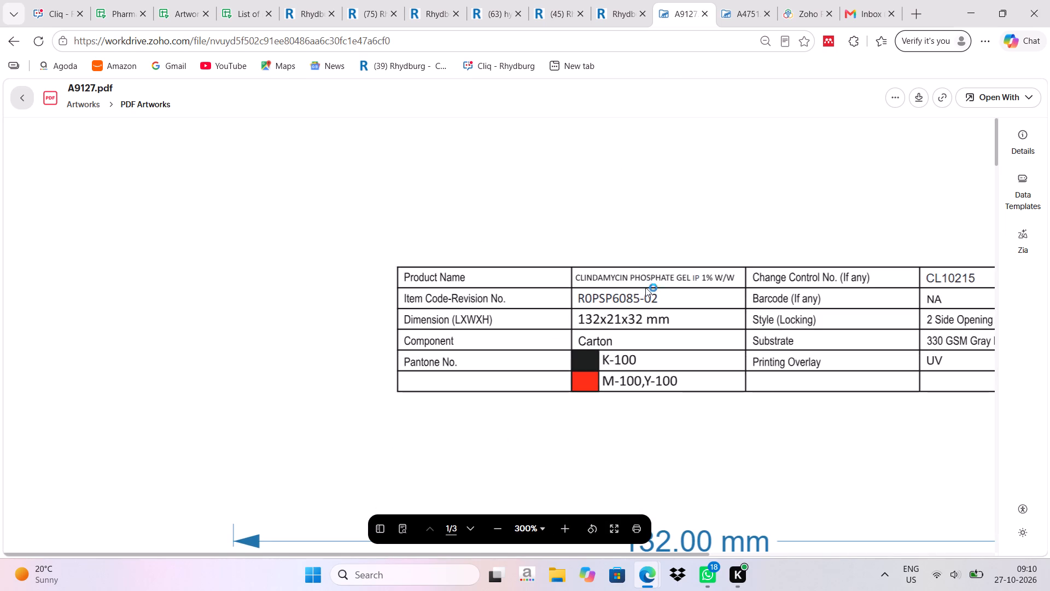
Check CL10215's current and new carton details in the Change Control report against the A9127 artwork's header table.
left_click(307, 5)
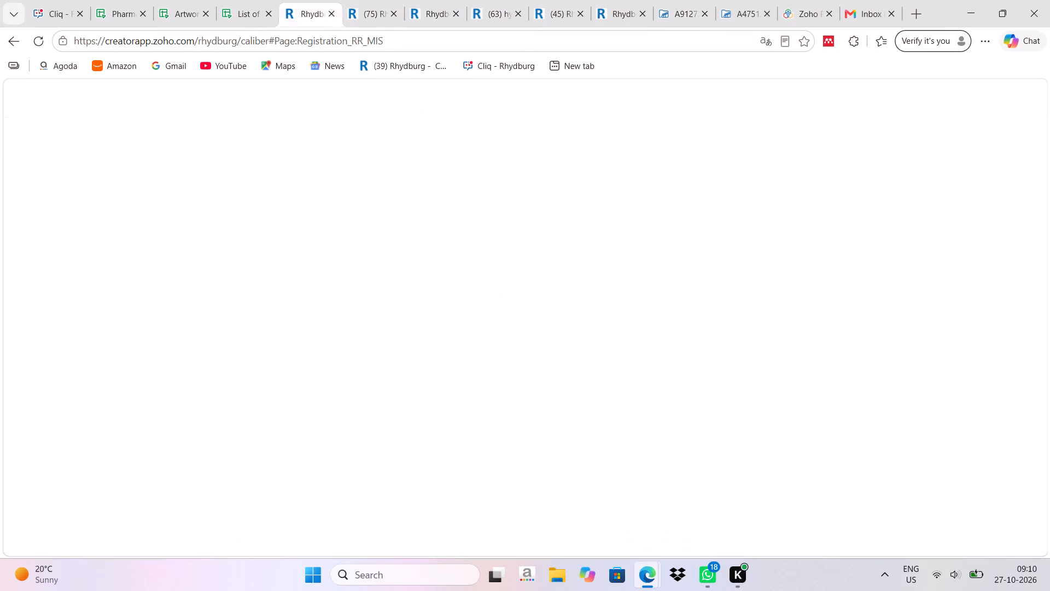
left_click(373, 16)
left_click(425, 12)
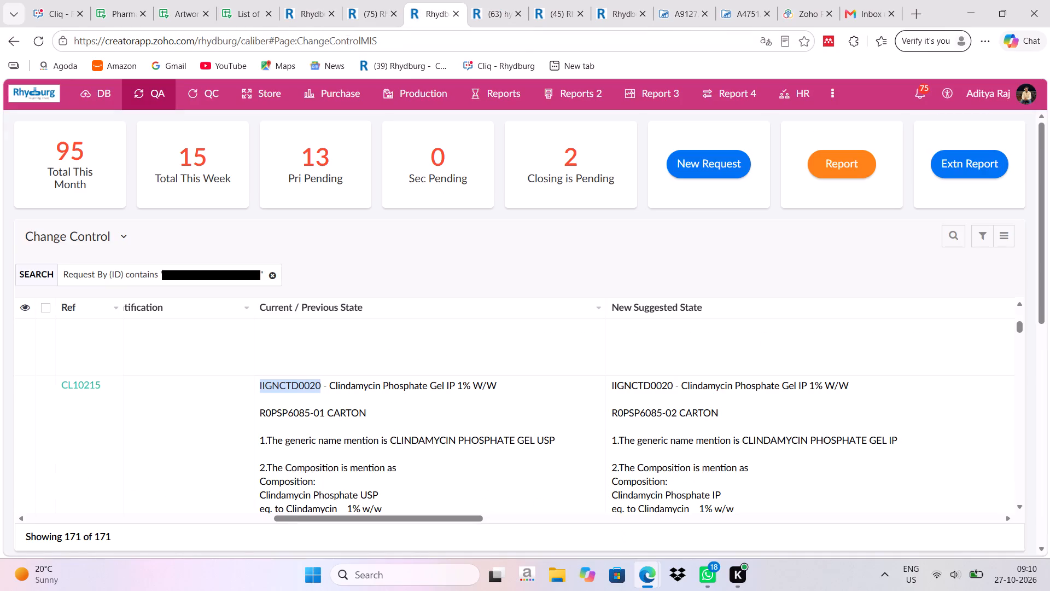
scroll(345, 436, "down", 1)
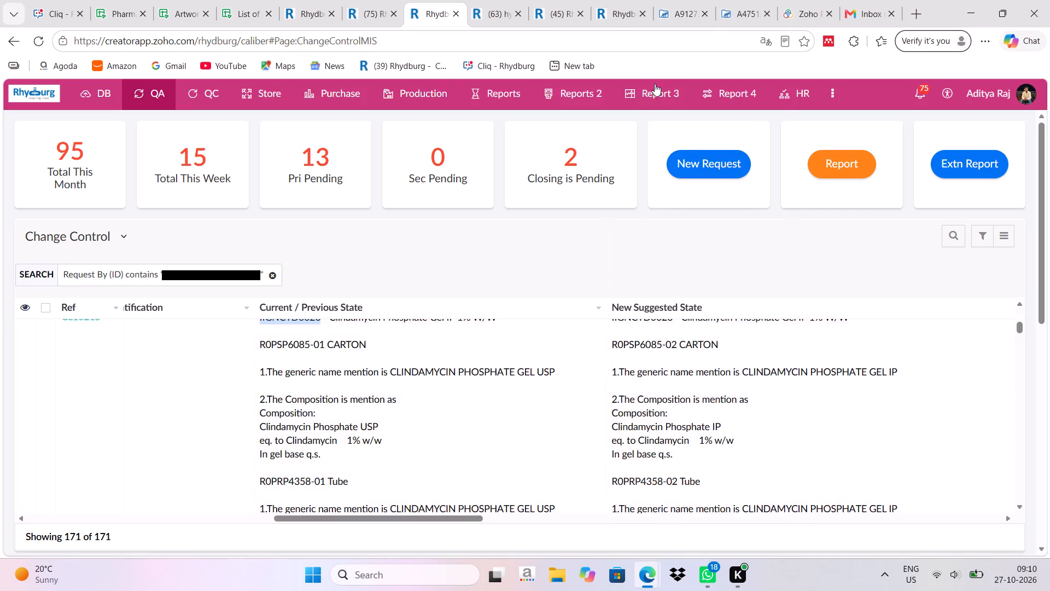
left_click(670, 1)
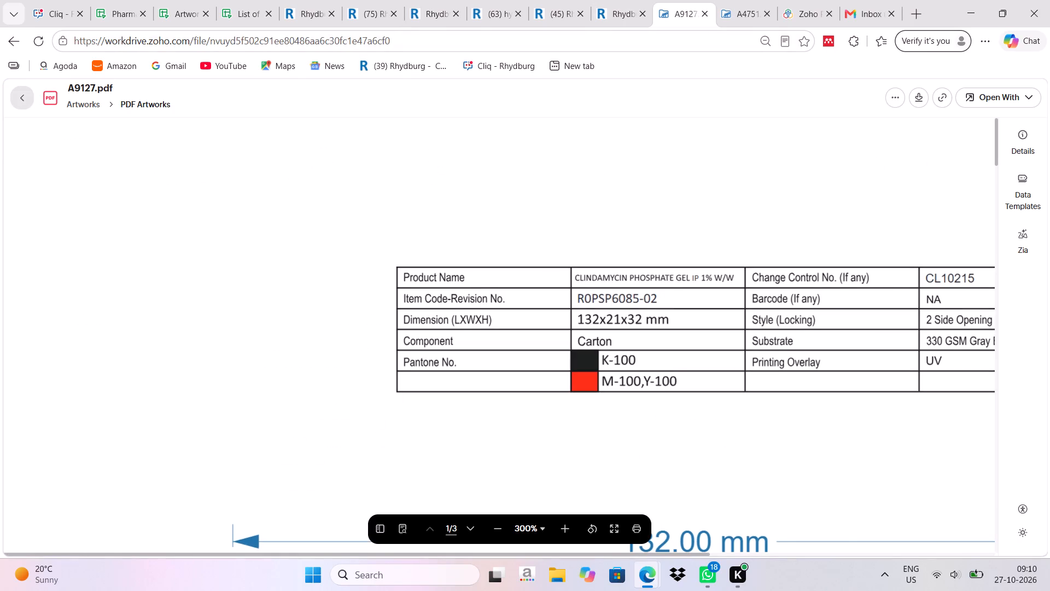
left_click_drag(575, 274, 772, 153)
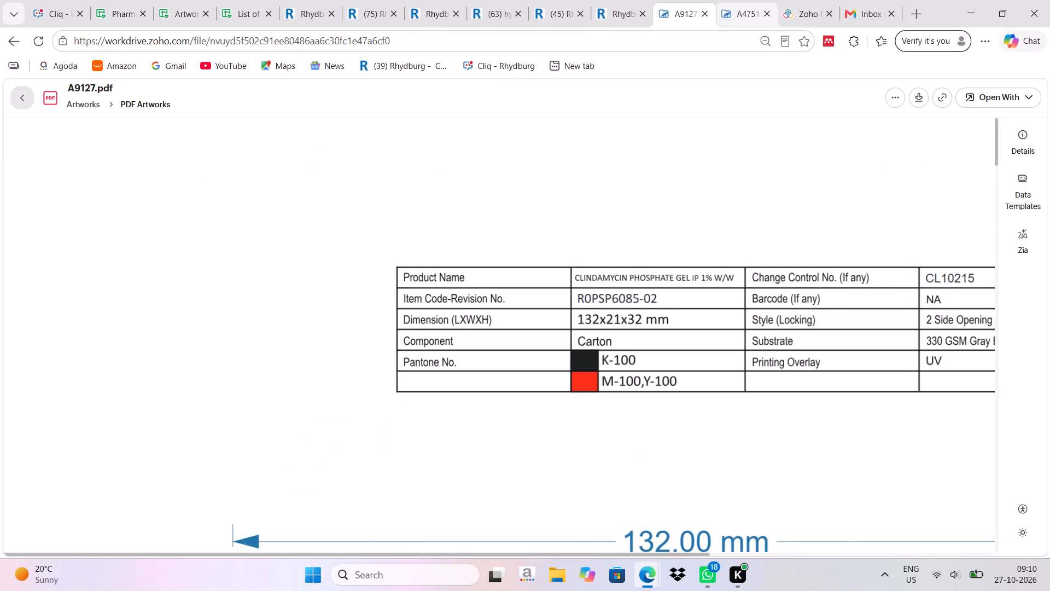
Copy the product name CLINDAMYCIN PHOSPHATE GEL USP 1% W/W from the header table of the A4751 artwork PDF.
left_click(755, 8)
left_click_drag(418, 229, 500, 221)
right_click(495, 227)
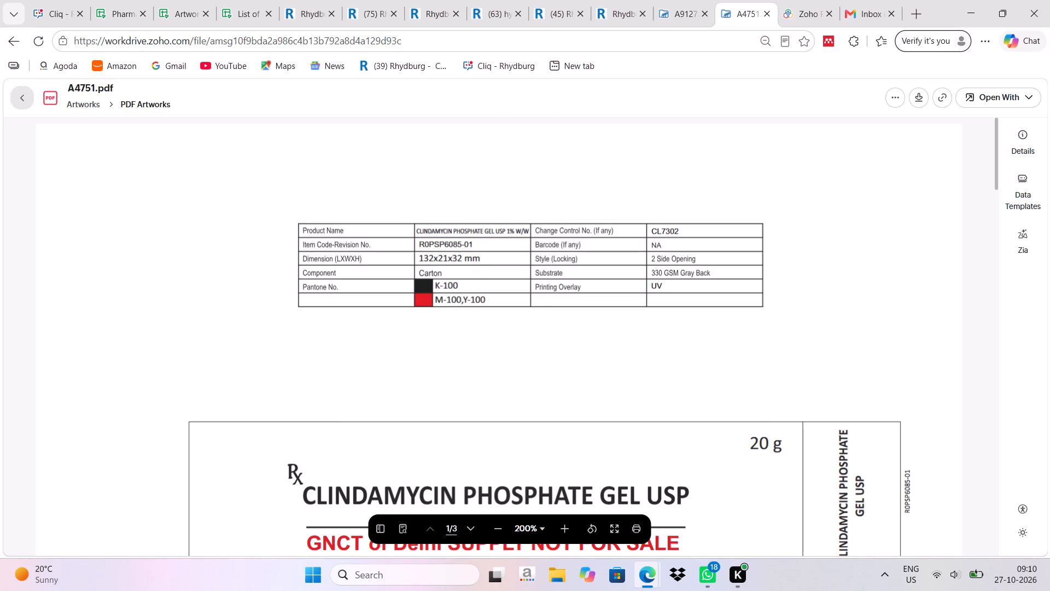
left_click(424, 228)
left_click_drag(416, 229, 528, 230)
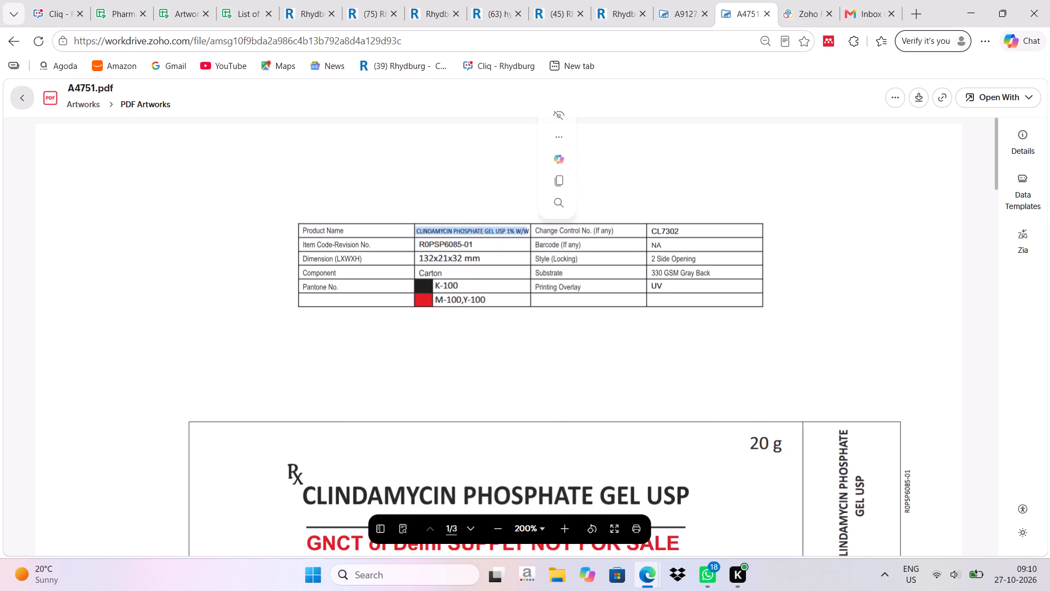
right_click(499, 230)
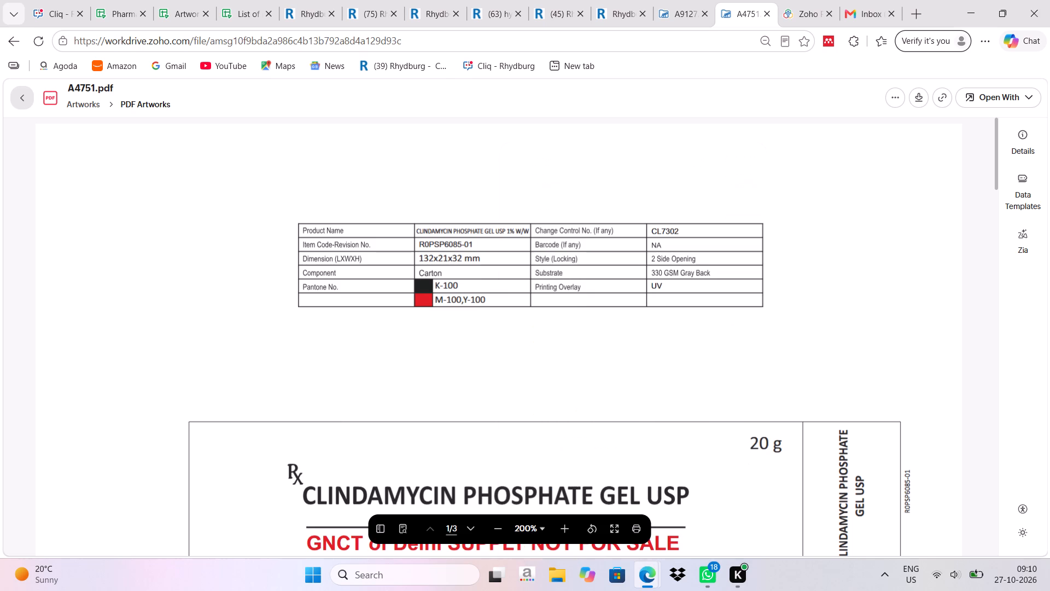
left_click(419, 227)
left_click_drag(418, 228, 507, 225)
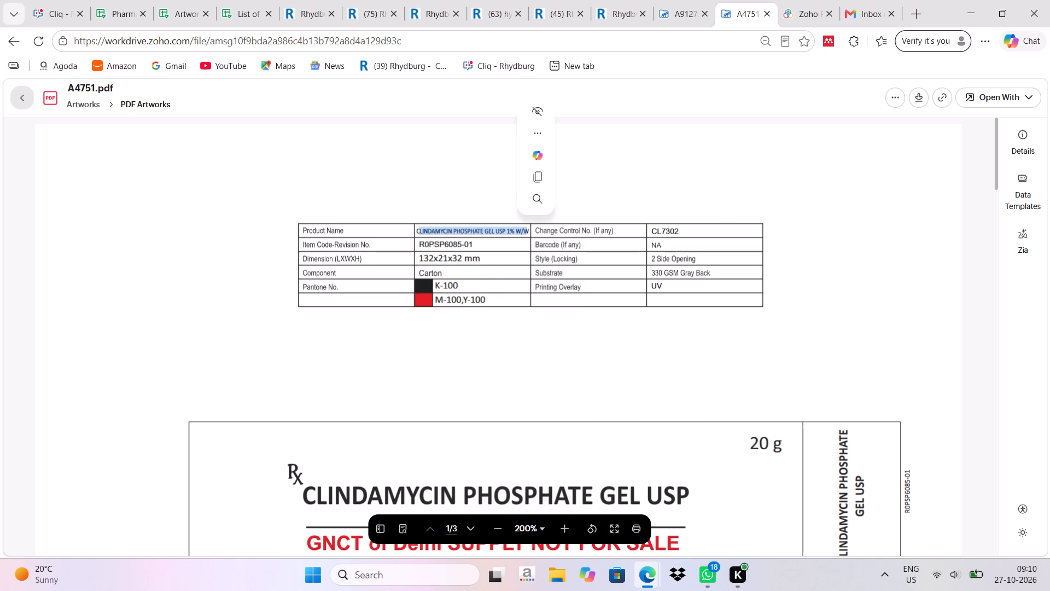
left_click(423, 228)
left_click_drag(416, 231, 527, 230)
left_click_drag(527, 230, 528, 233)
left_click(552, 181)
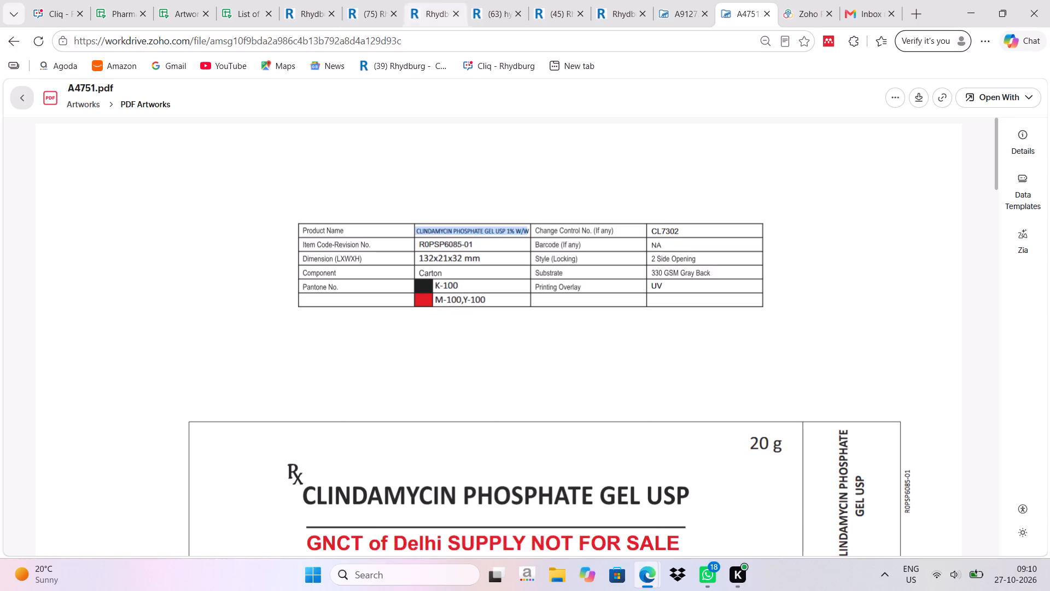
Open change request CL10215 for editing from the Change Control report.
left_click(371, 13)
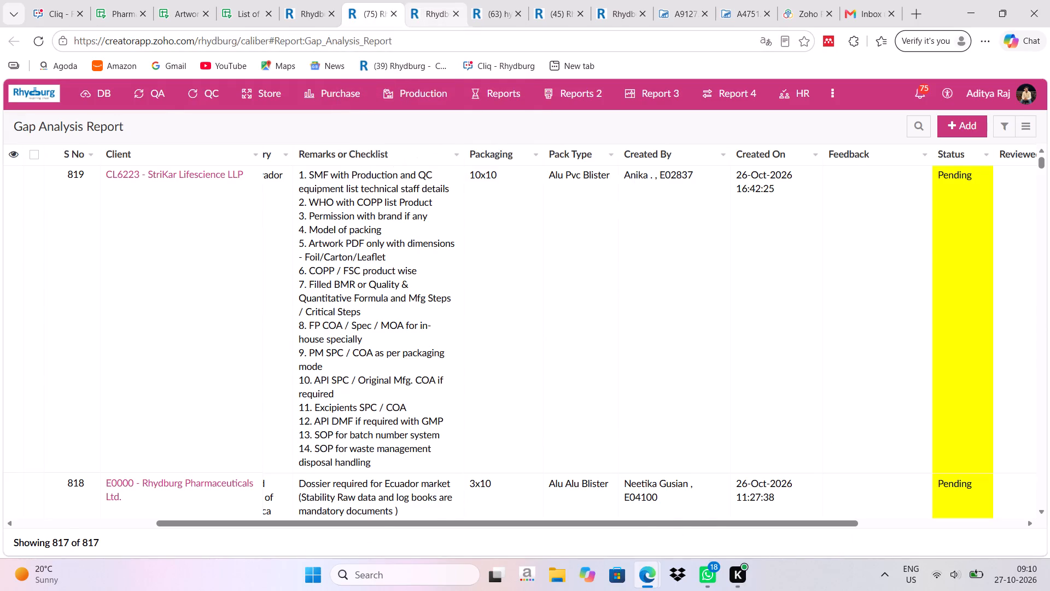
left_click(436, 11)
left_click(429, 399)
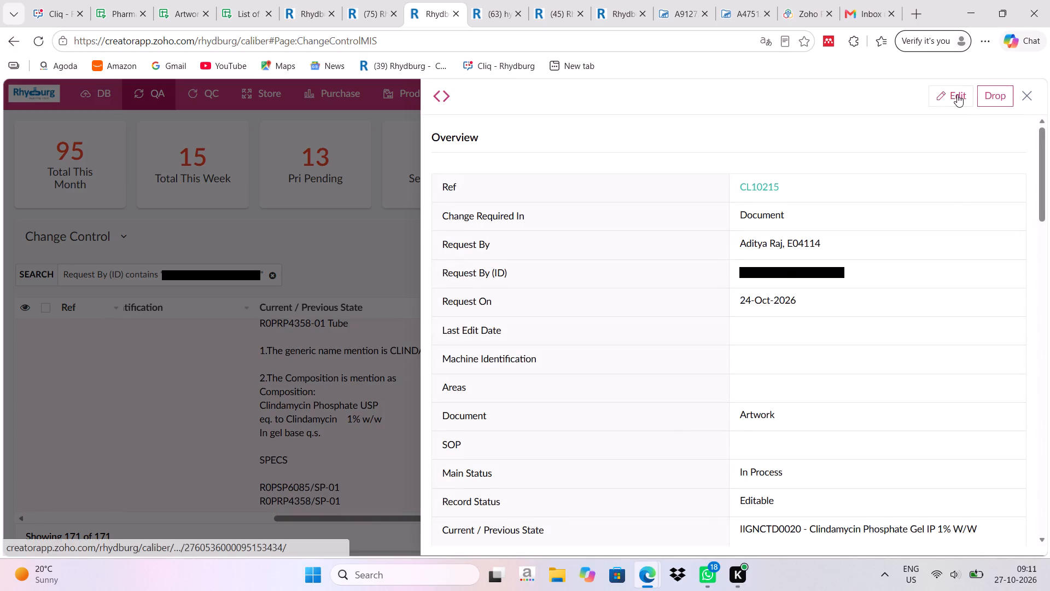
left_click(957, 95)
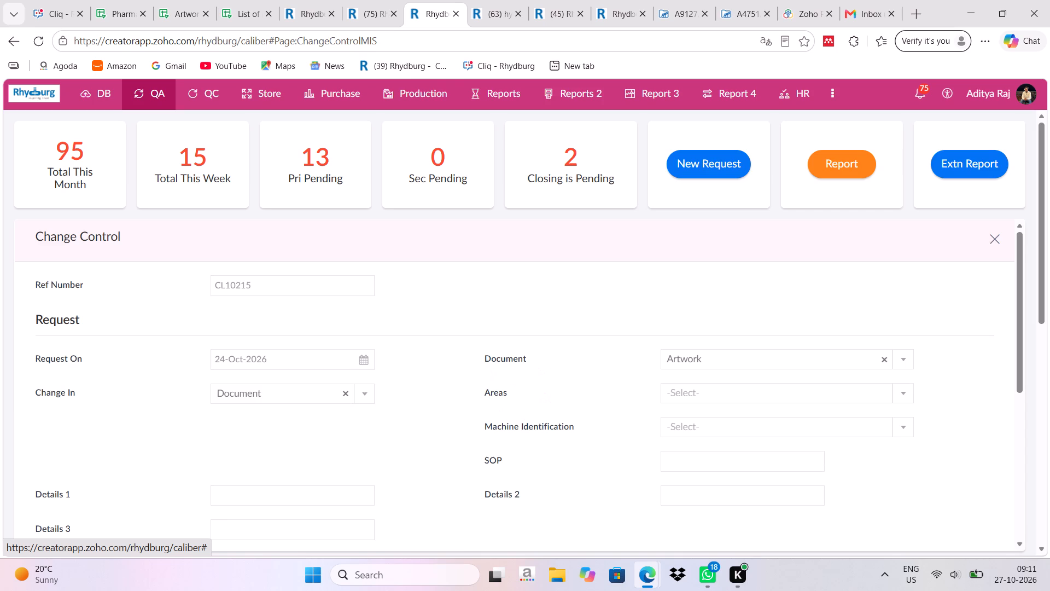
Add carton point 3 in Current / Previous State: "3.In the header it is mention as CLINDAMYCIN PHOSPHATE GEL USP 1% W/W".
scroll(407, 400, "down", 4)
scroll(364, 306, "down", 1)
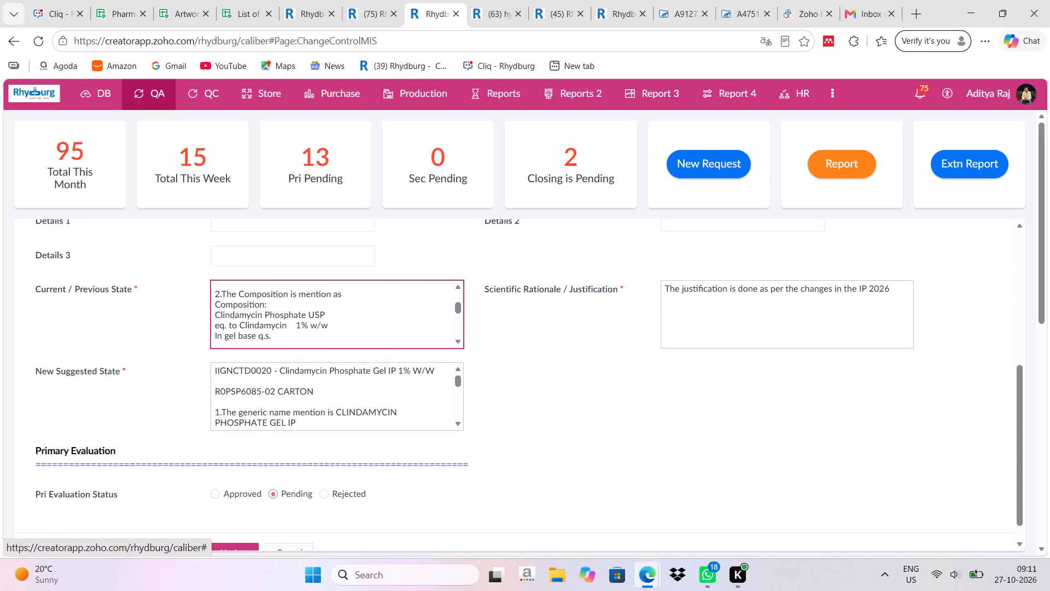
scroll(301, 301, "down", 1)
scroll(302, 300, "up", 1)
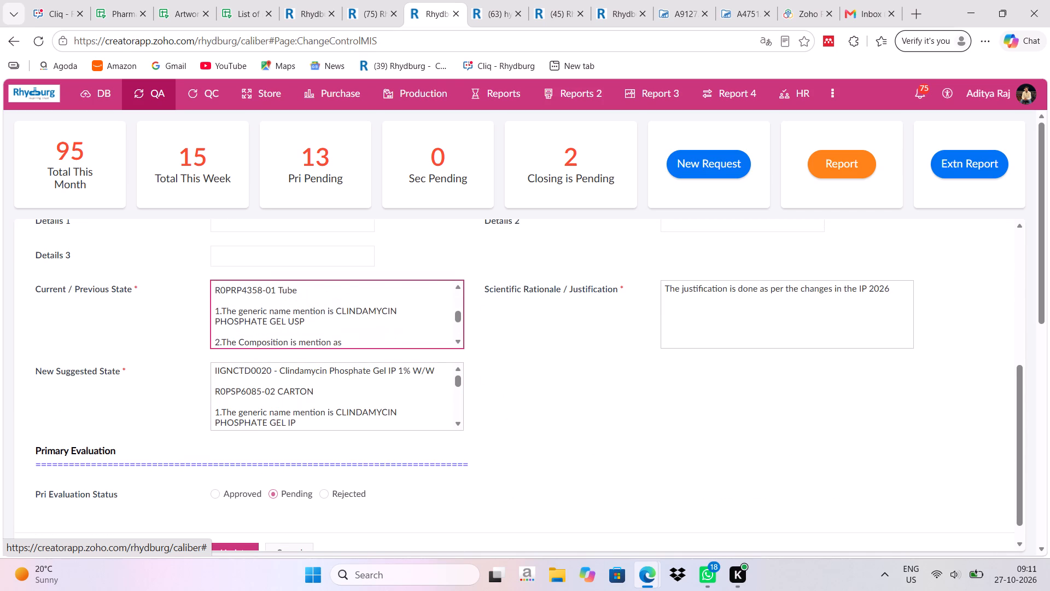
scroll(302, 300, "down", 1)
scroll(302, 300, "up", 1)
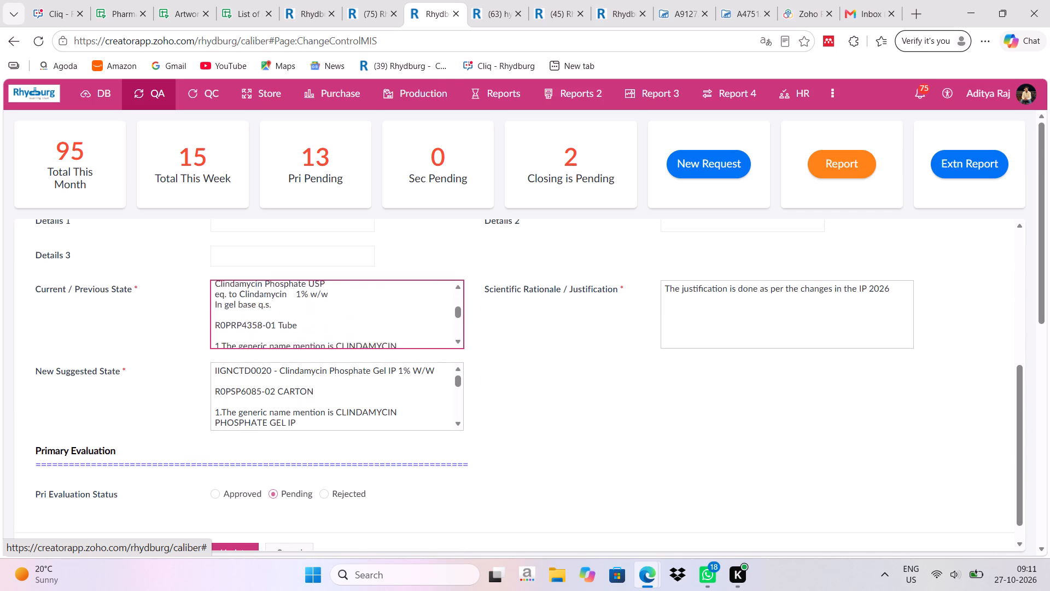
left_click(290, 334)
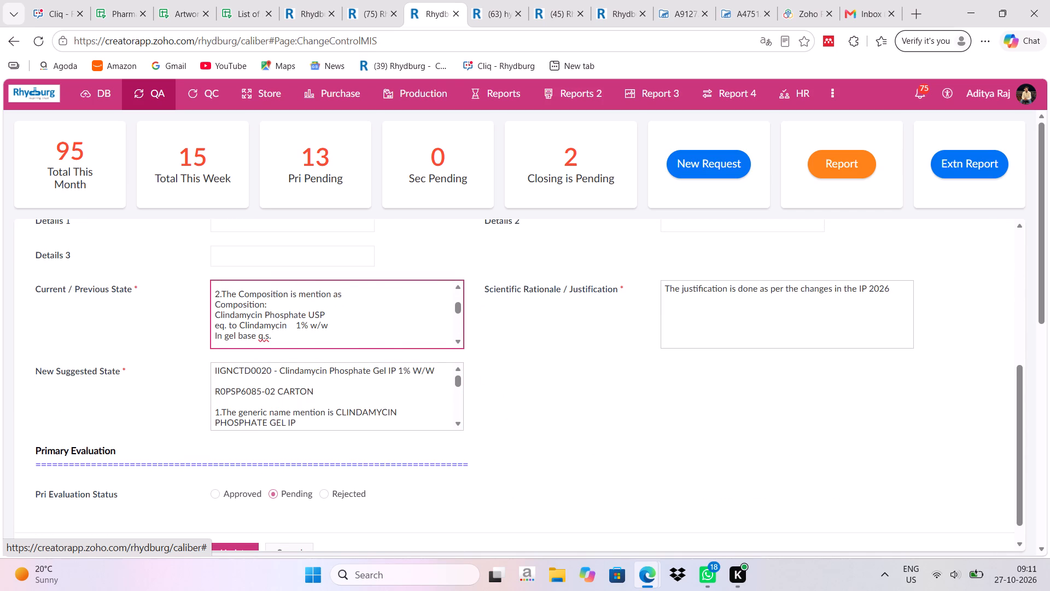
key("Return")
key("Return")
type("3.In the")
key("space")
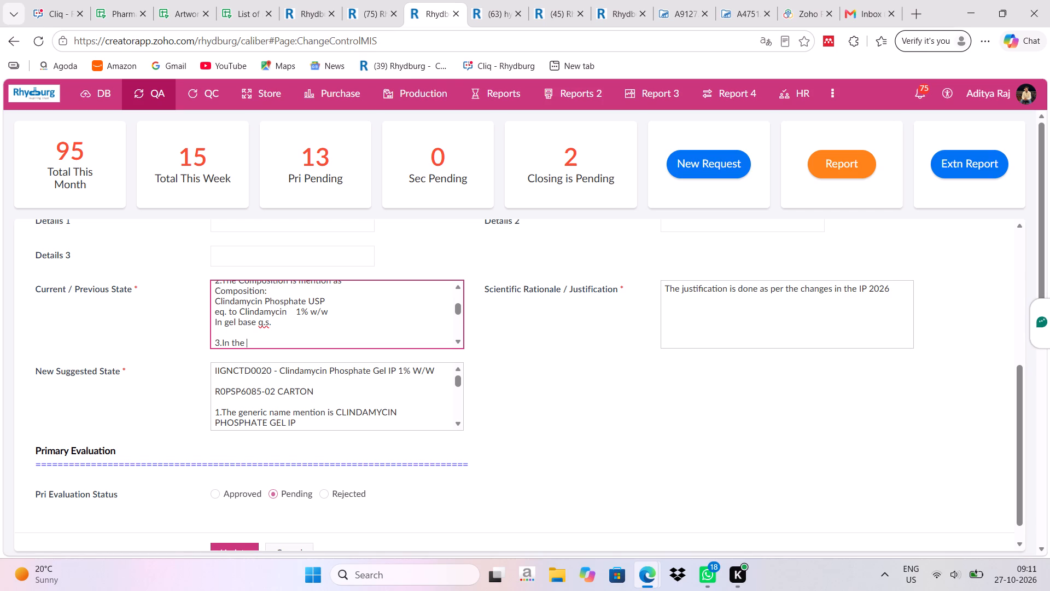
type("header it is mention as")
key("space")
key("ctrl+v")
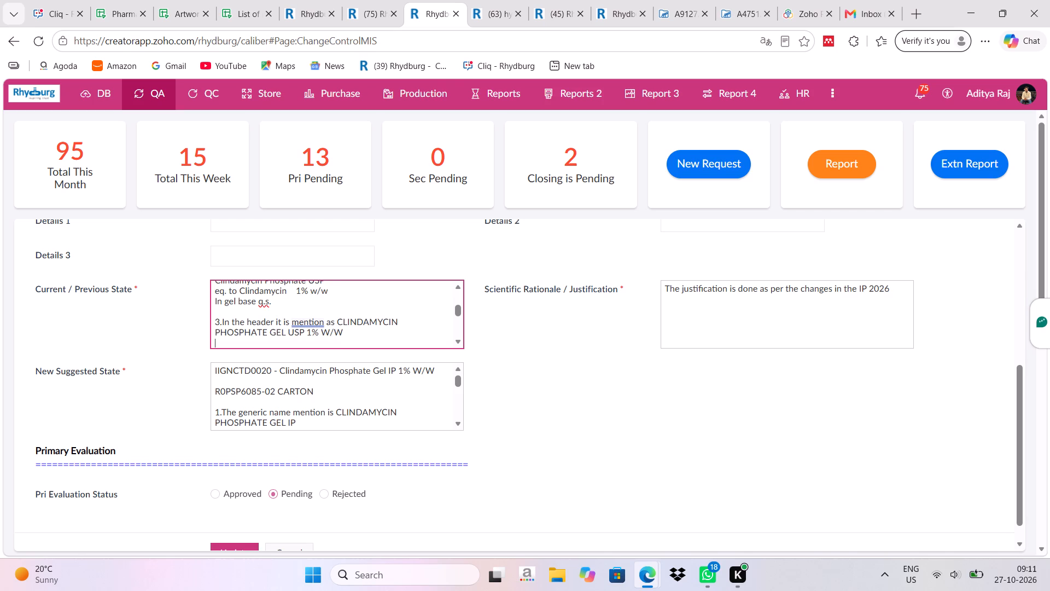
Check the tube's header table in the A9127 artwork PDF, then return to the CL10215 form.
scroll(373, 325, "down", 1)
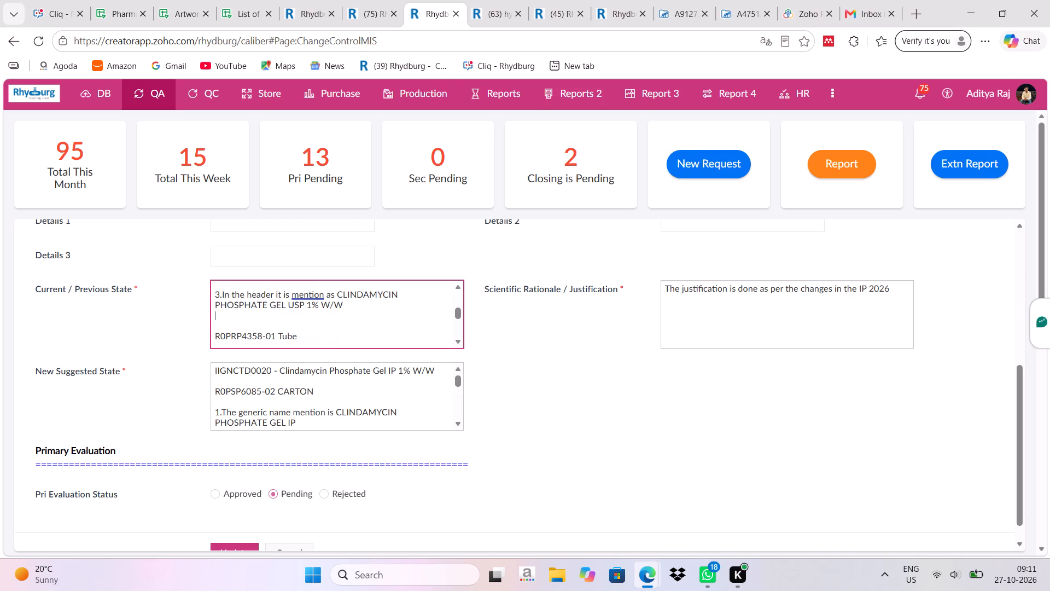
left_click(669, 9)
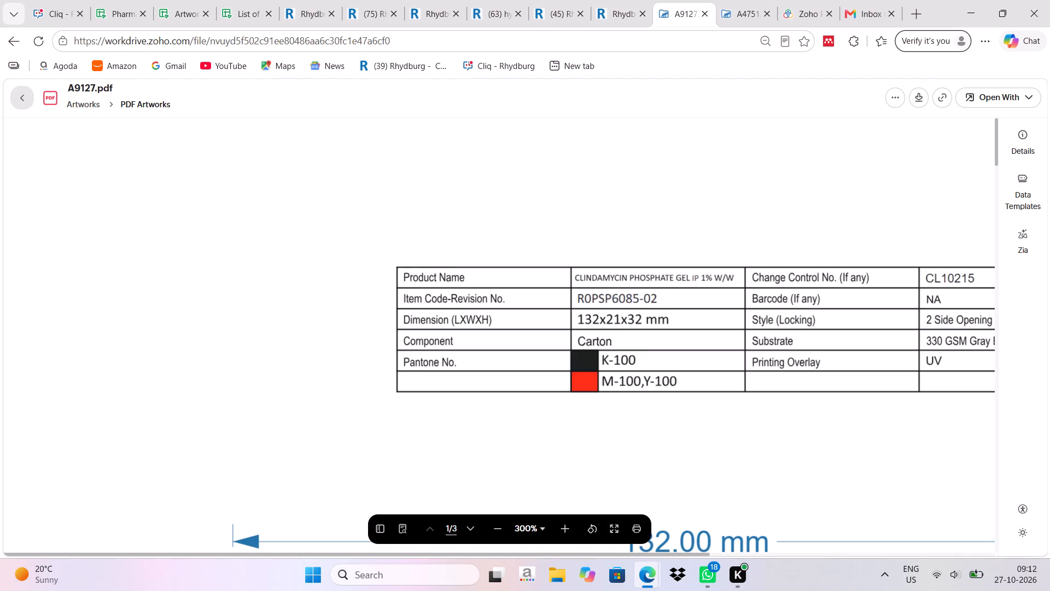
scroll(582, 398, "down", 6)
scroll(576, 346, "down", 14)
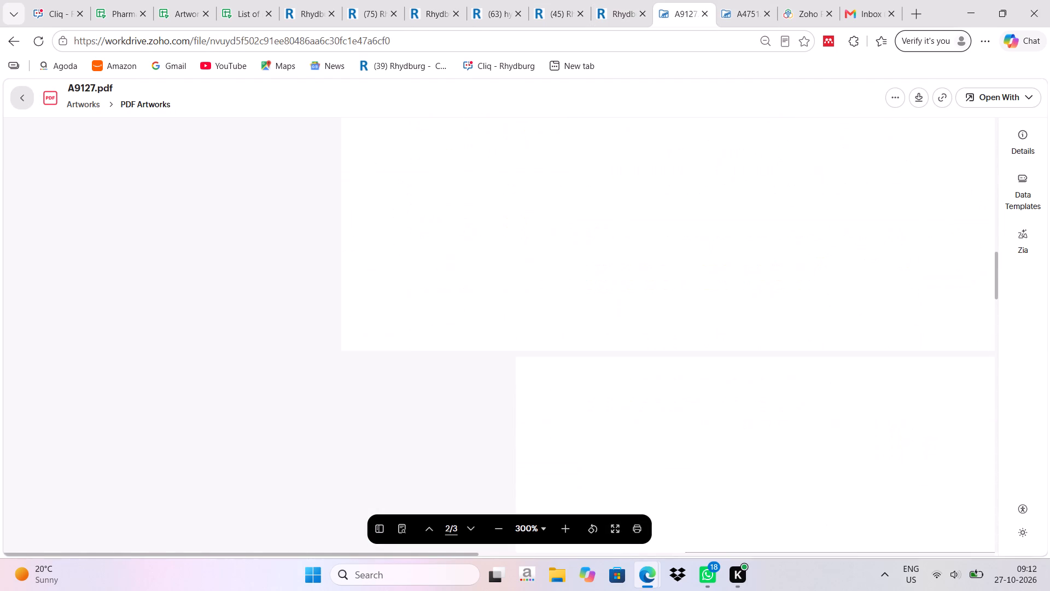
scroll(578, 337, "down", 4)
scroll(578, 337, "left", 1)
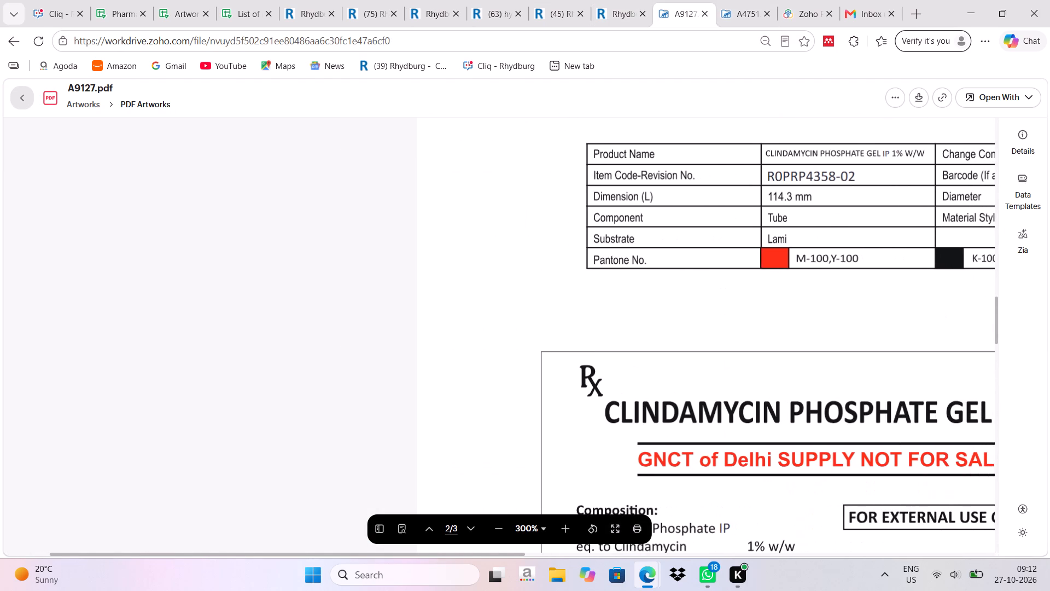
left_click(355, 8)
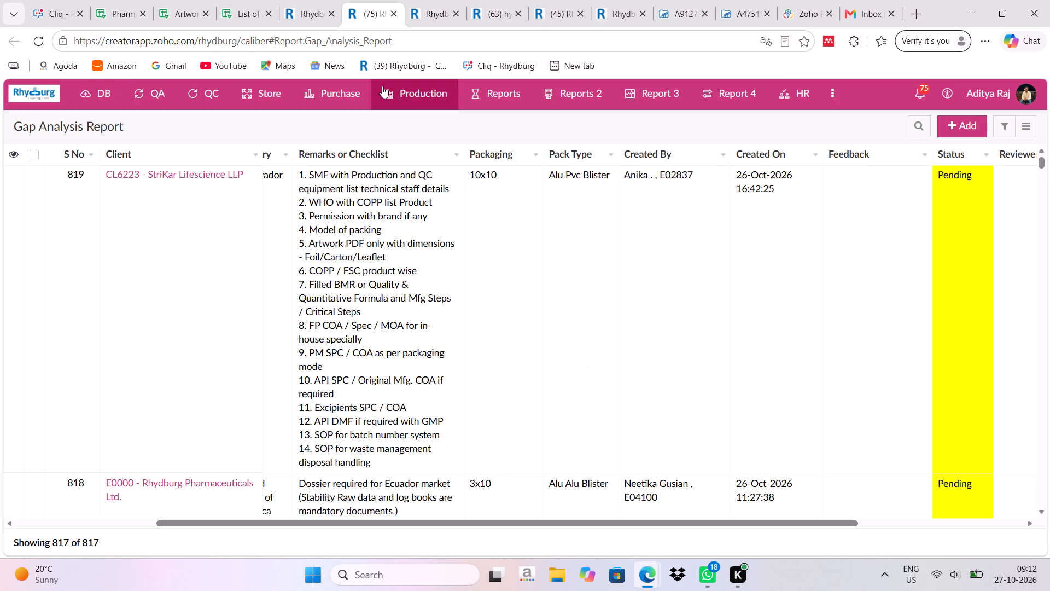
left_click(435, 10)
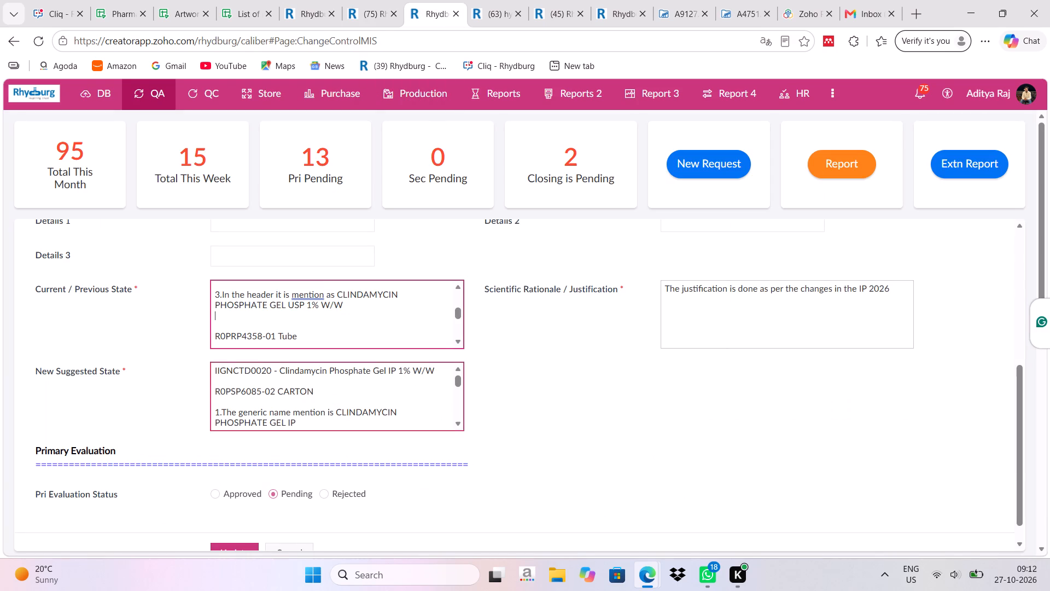
Add tube point 3 in Current / Previous State: "3.In the header section it is mention as CLINDAMYCIN PHOSPHATE GEL USP 1% W/W".
scroll(305, 322, "down", 2)
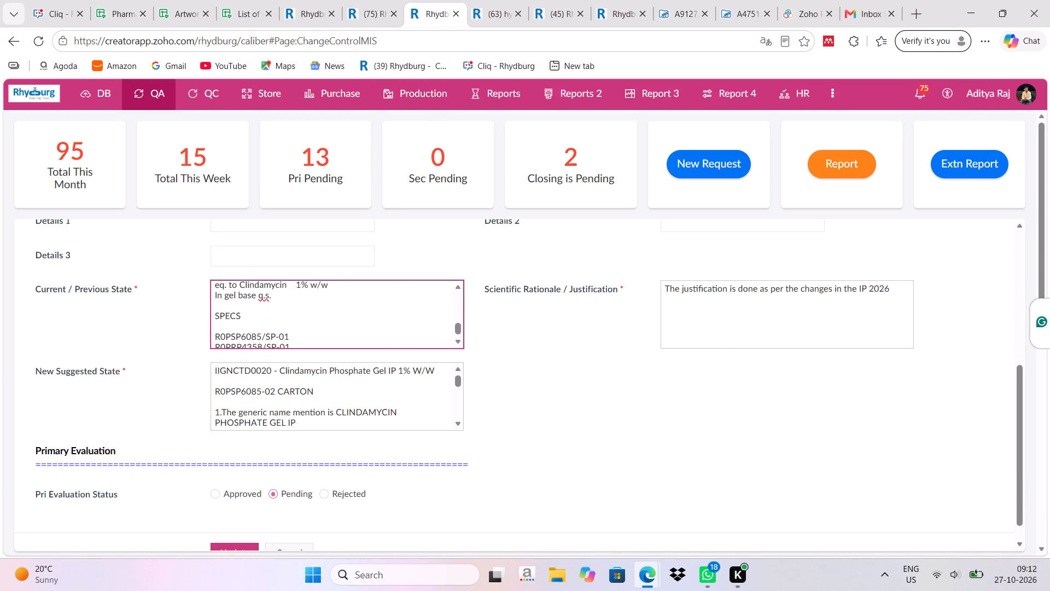
left_click(277, 299)
key("Return")
key("Return")
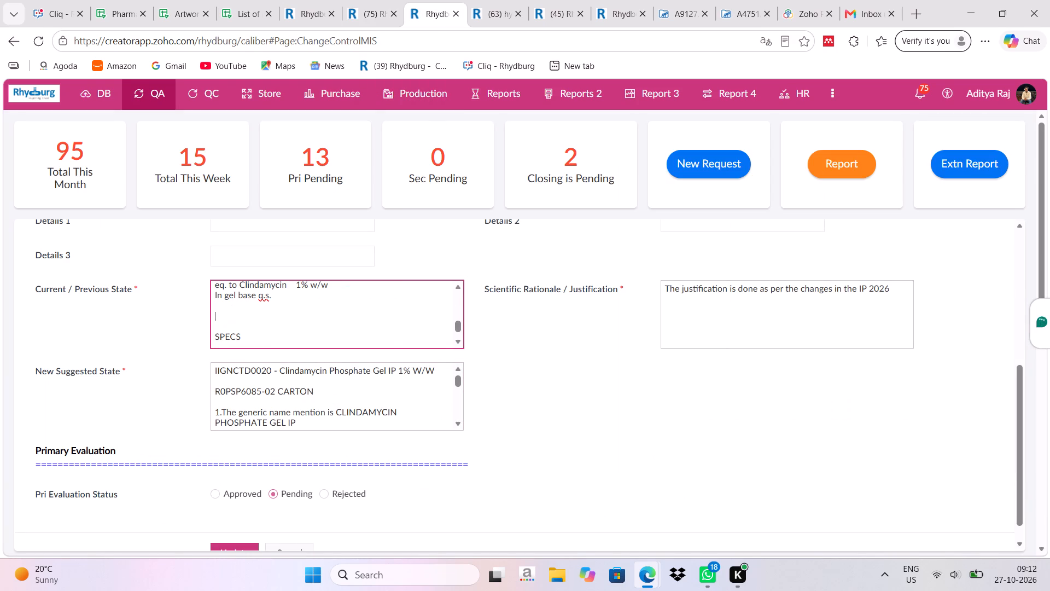
type("3.")
type("In the header section it is men")
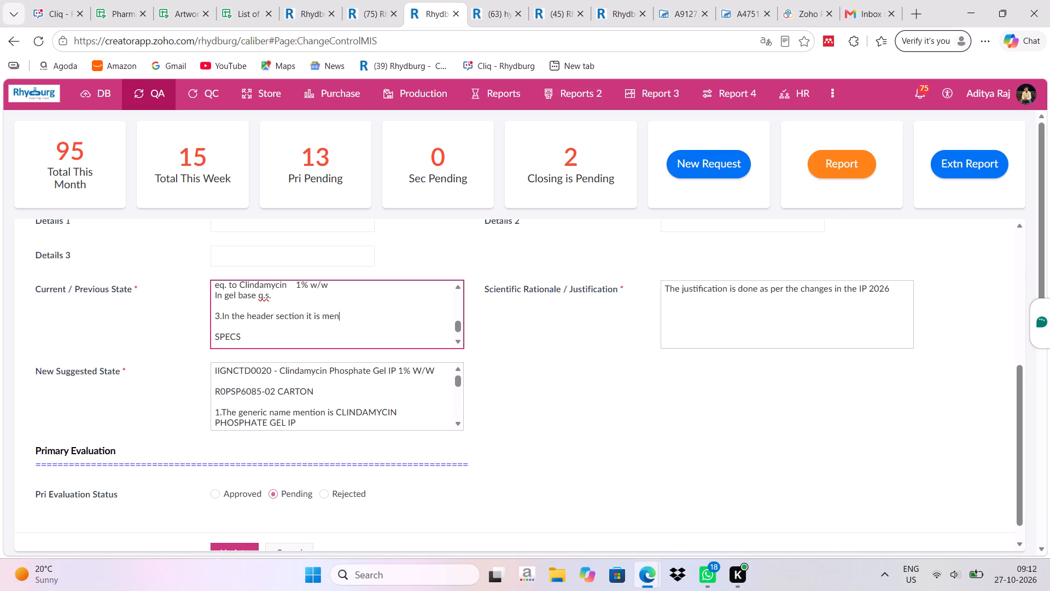
type("tion as")
key("space")
key("ctrl+v")
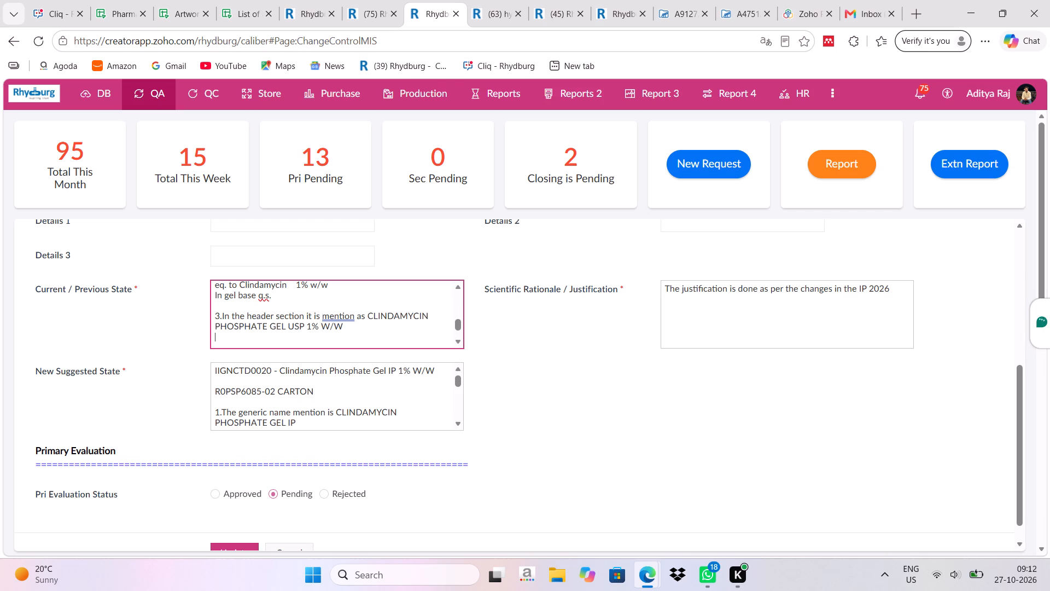
Review CL10215's New Suggested State against the product name in the A9127 artwork's tube header table.
scroll(301, 311, "down", 2)
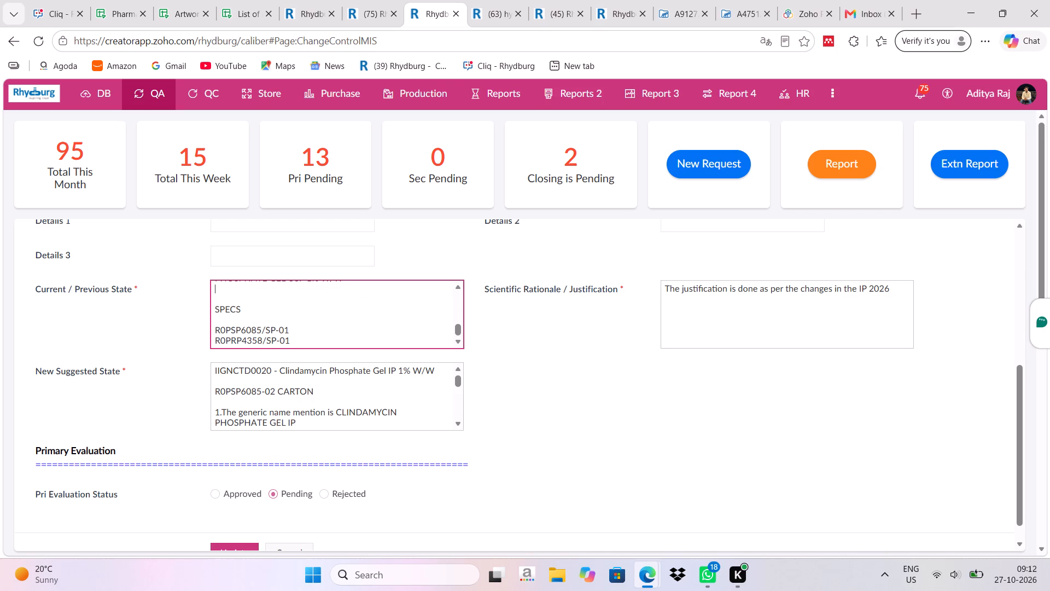
scroll(293, 312, "down", 2)
scroll(316, 378, "down", 1)
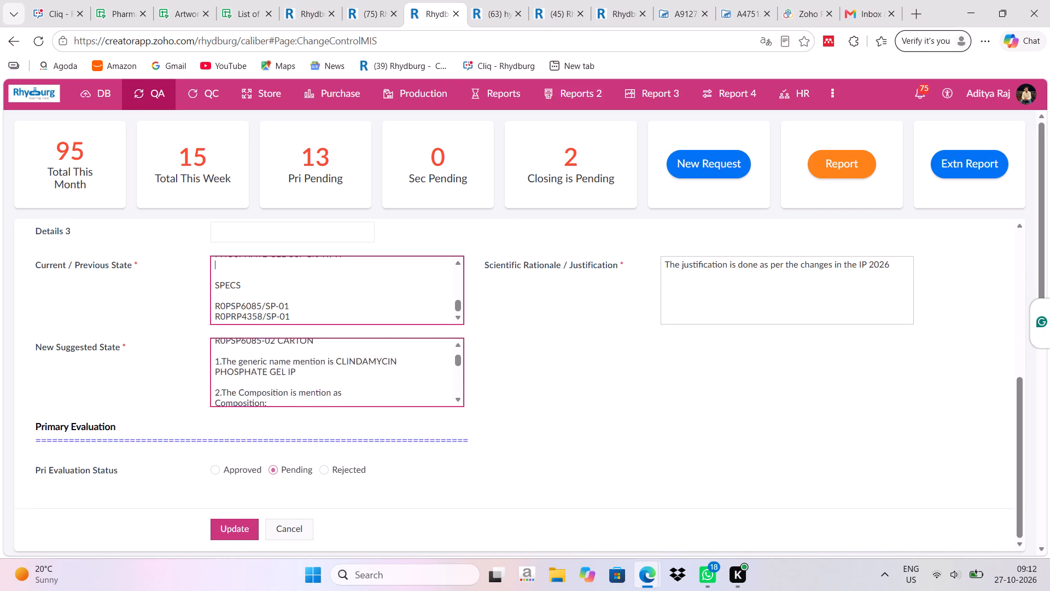
scroll(315, 376, "down", 1)
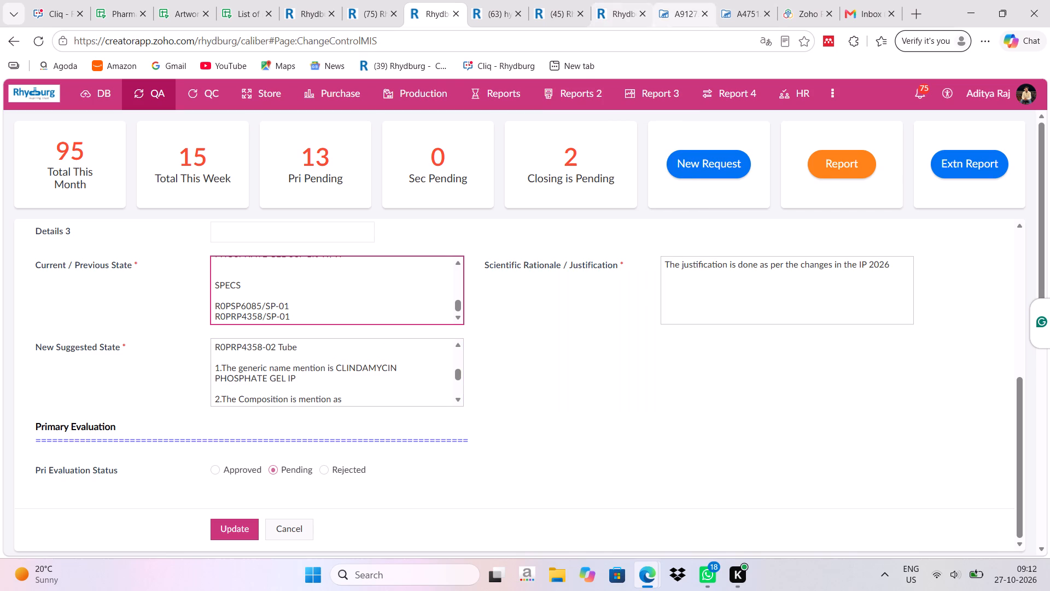
left_click(738, 6)
left_click(672, 8)
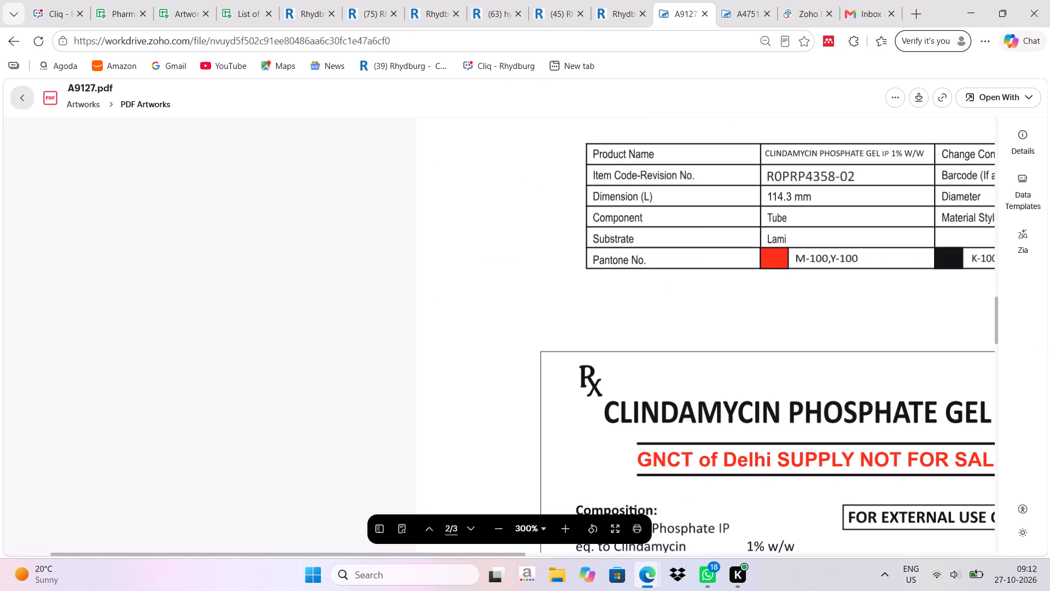
left_click(363, 4)
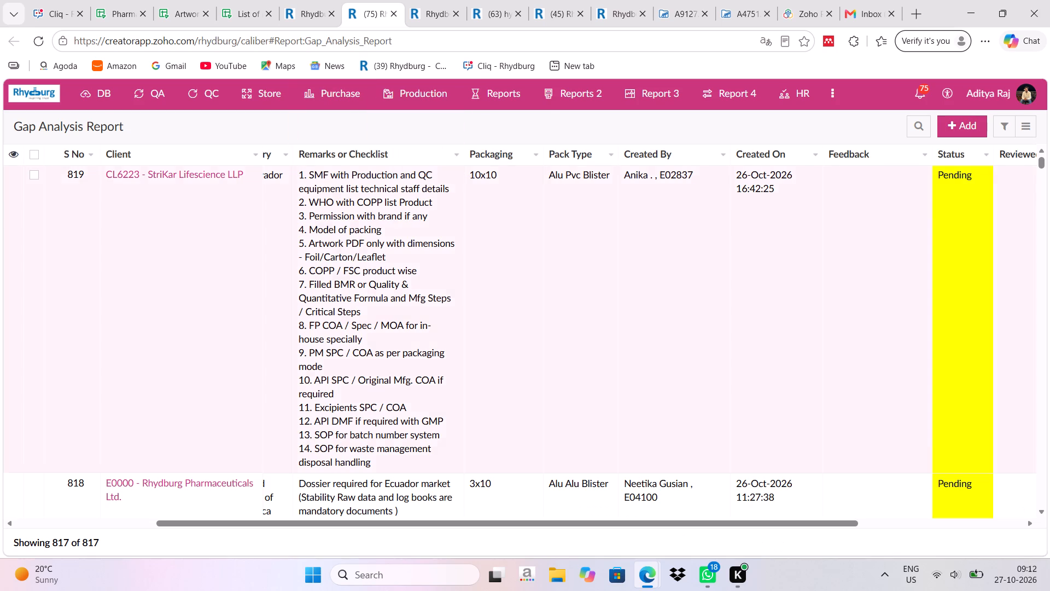
left_click(439, 5)
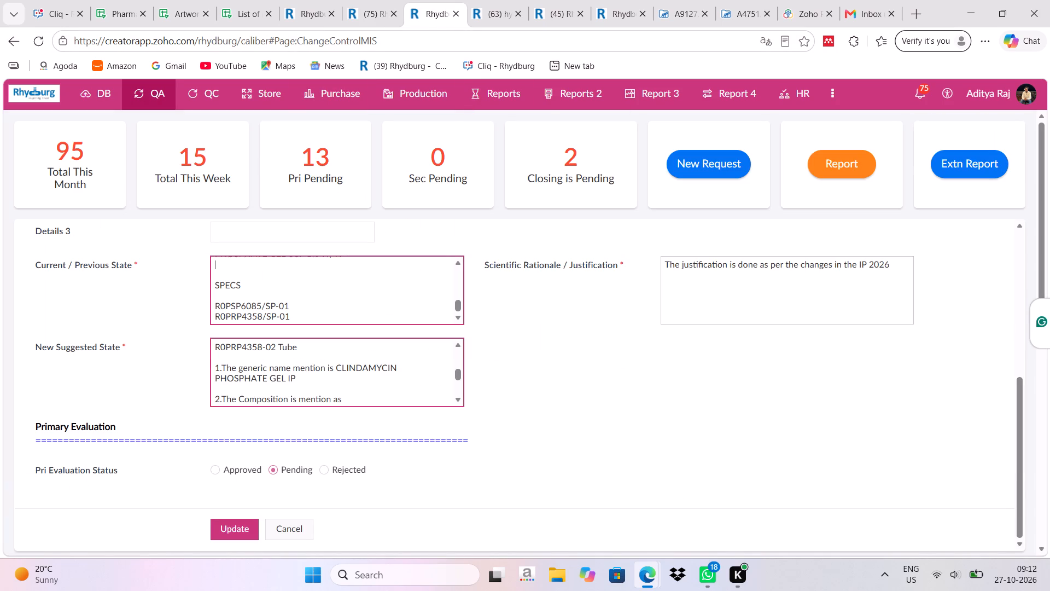
Add carton point 3 in New Suggested State: "3.In the header it will be mentioned as CLINDAMYCIN PHOSPHATE GEL USP 1% W/W".
scroll(309, 364, "down", 1)
scroll(309, 364, "up", 4)
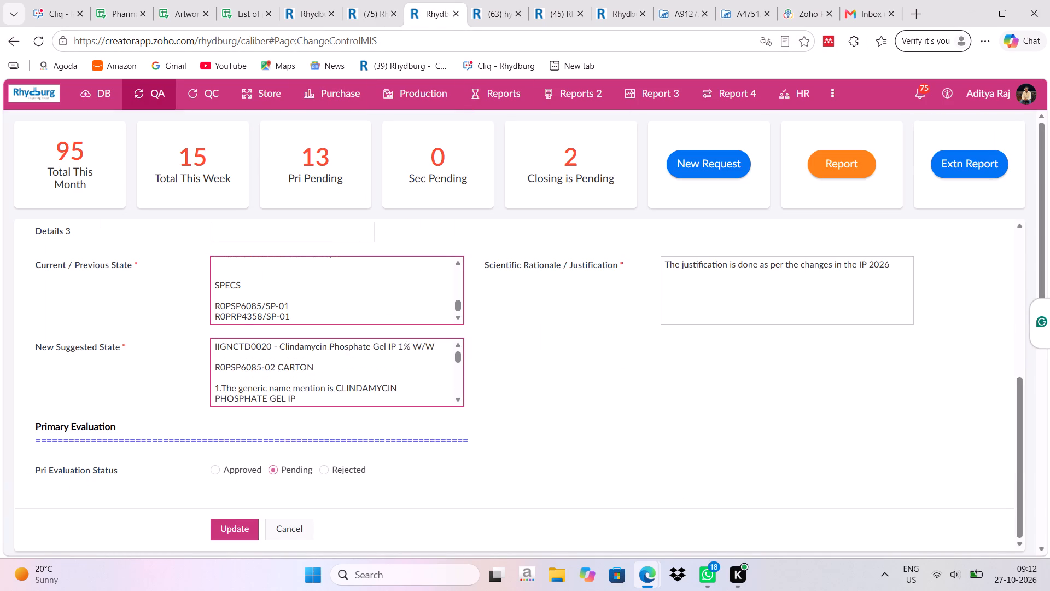
scroll(309, 373, "down", 2)
scroll(259, 390, "up", 1)
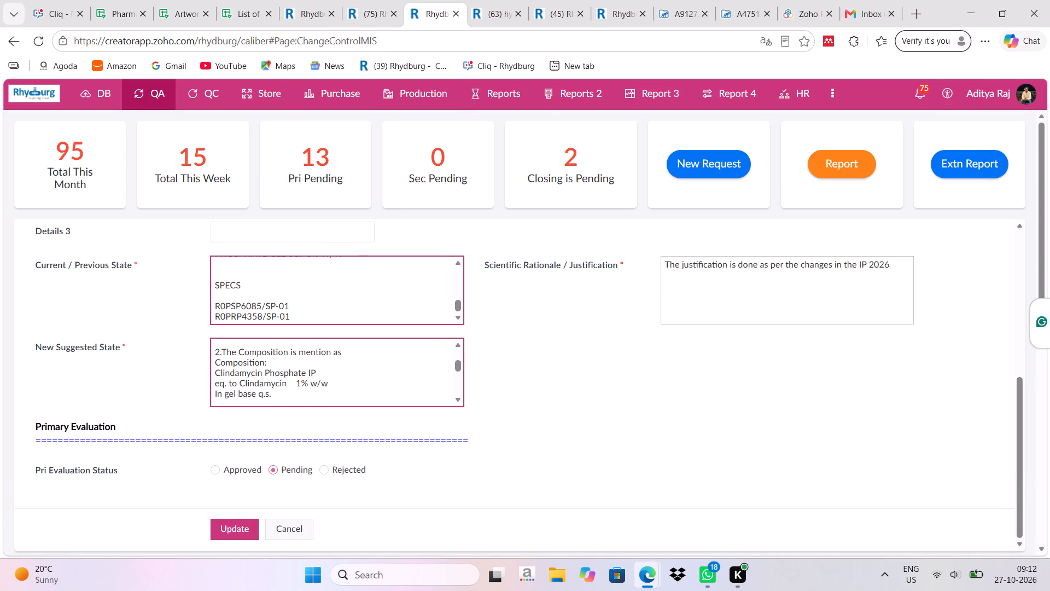
left_click(276, 396)
key("Return")
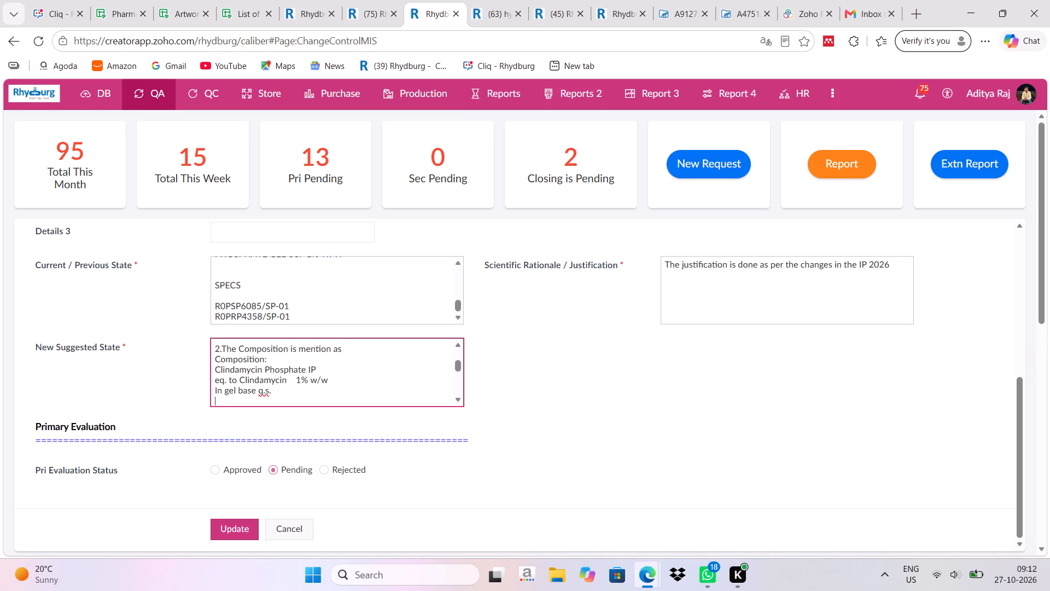
key("Return")
type("3.In the header it will be m,ent")
key("BackSpace")
key("BackSpace")
key("BackSpace")
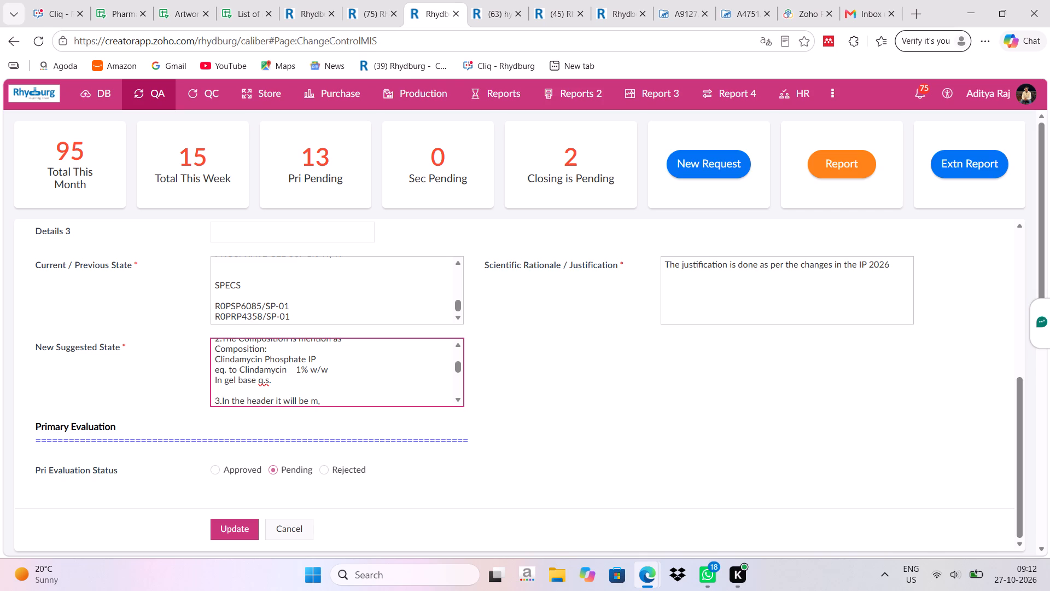
key("BackSpace")
type("entioned as")
key("space")
key("ctrl+v")
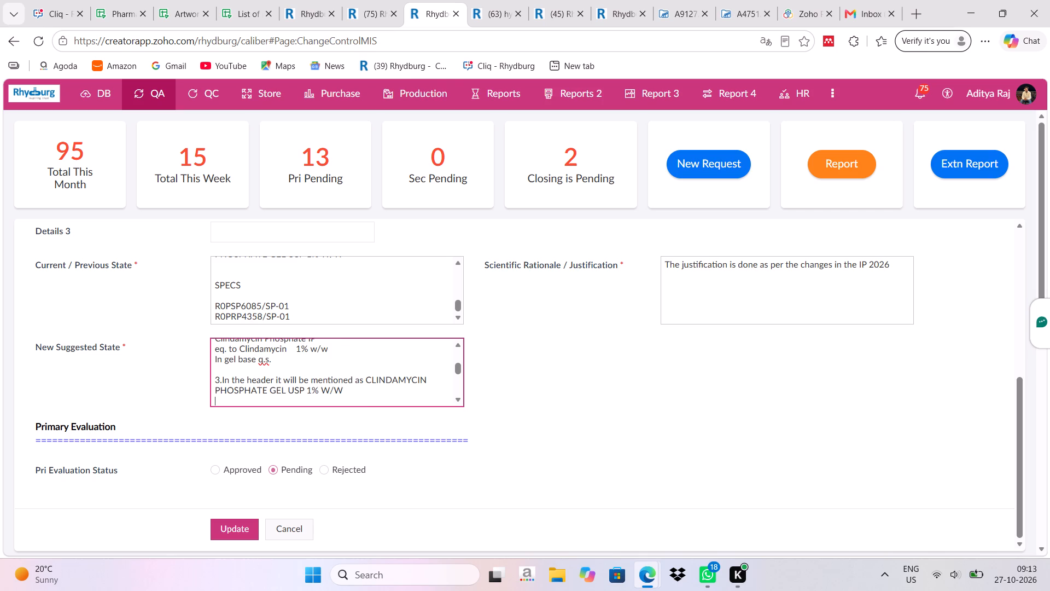
Change USP to IP in the product name of the carton's new header point in New Suggested State.
left_click(296, 391)
key("Right")
key("BackSpace")
key("BackSpace")
key("shift+i")
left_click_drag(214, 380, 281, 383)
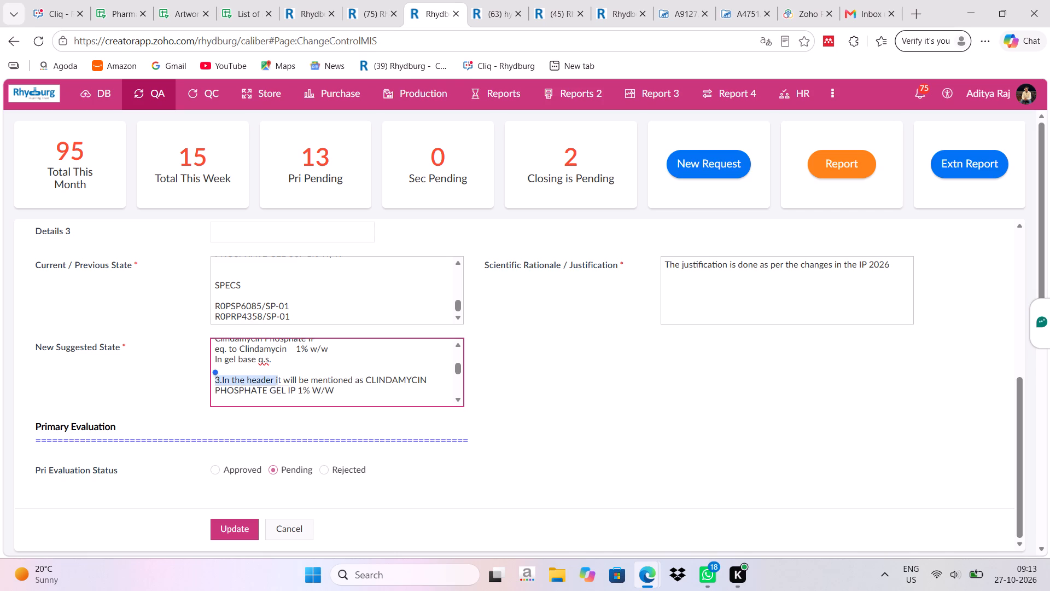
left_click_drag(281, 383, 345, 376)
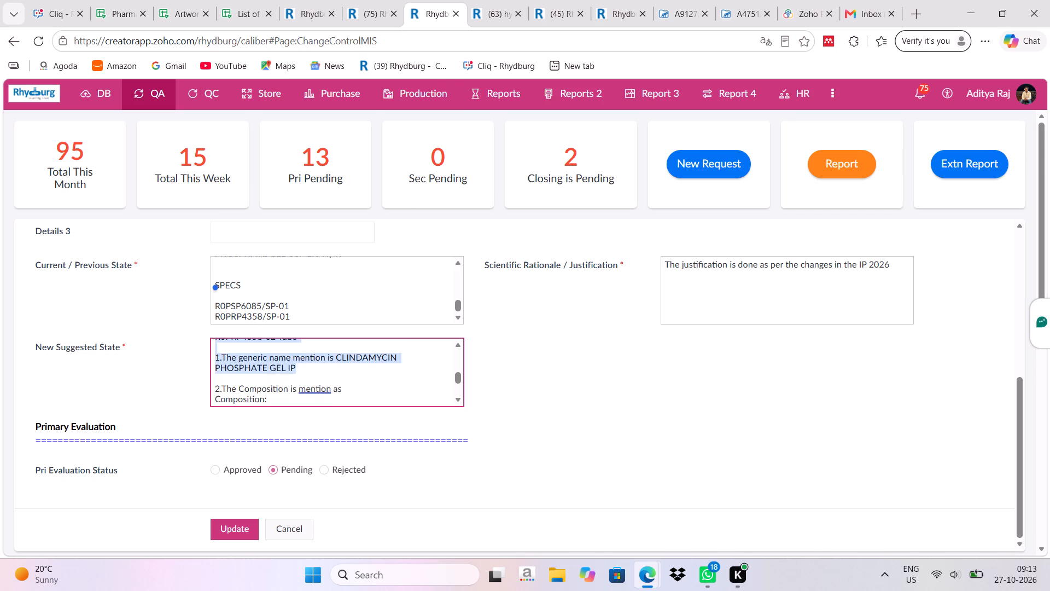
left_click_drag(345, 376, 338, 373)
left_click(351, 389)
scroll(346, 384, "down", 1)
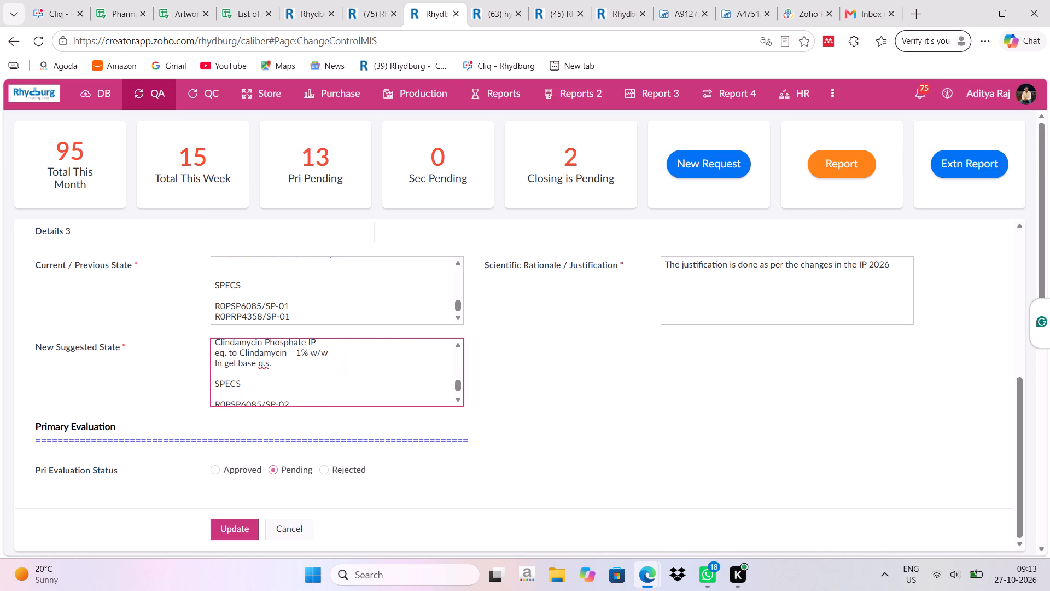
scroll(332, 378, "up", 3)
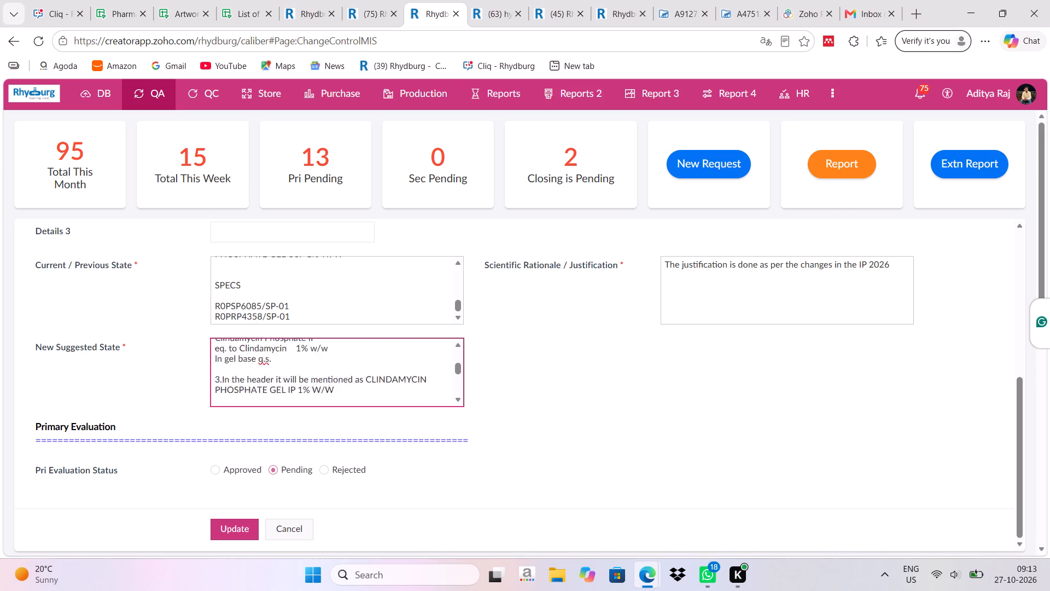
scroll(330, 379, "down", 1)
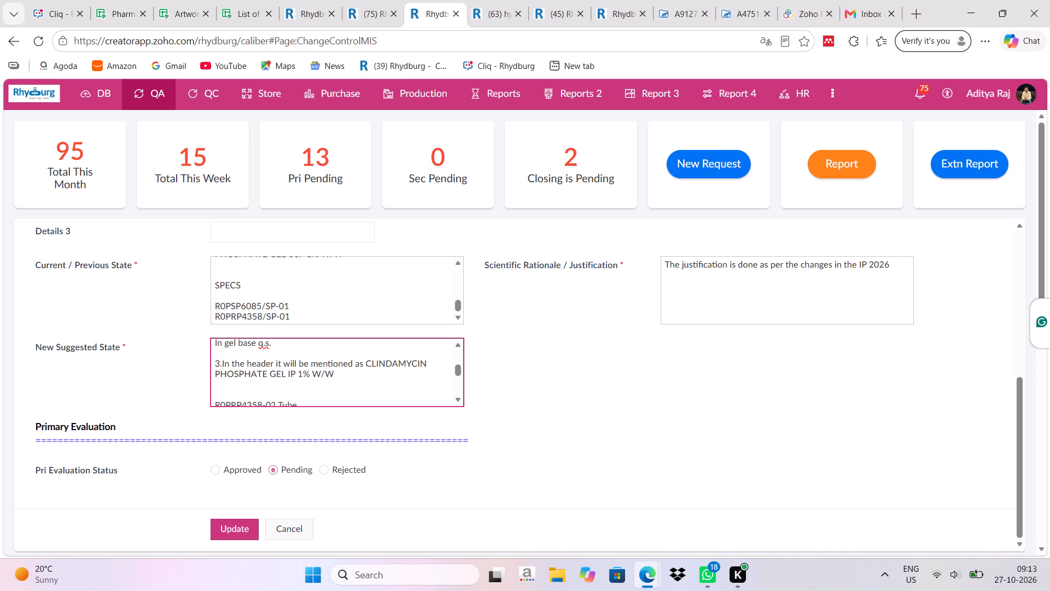
Add tube point 3 in New Suggested State by copying the carton's: "3.In the header it will be mentioned as CLINDAMYCIN PHOSPHATE GEL IP 1% W/W".
left_click_drag(214, 361, 292, 372)
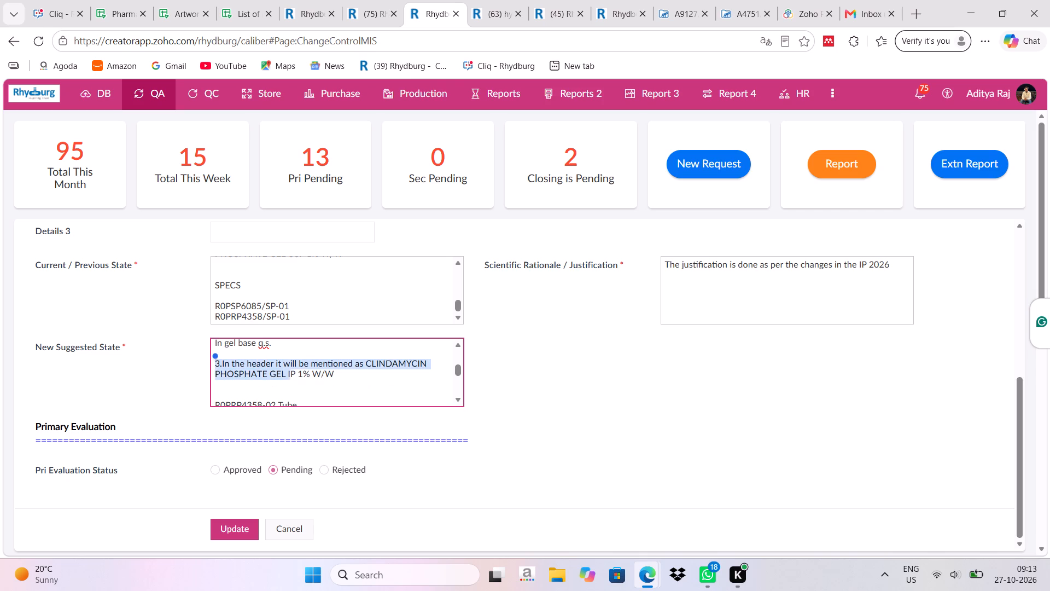
left_click_drag(292, 372, 331, 379)
right_click(321, 372)
left_click(371, 246)
left_click(682, 7)
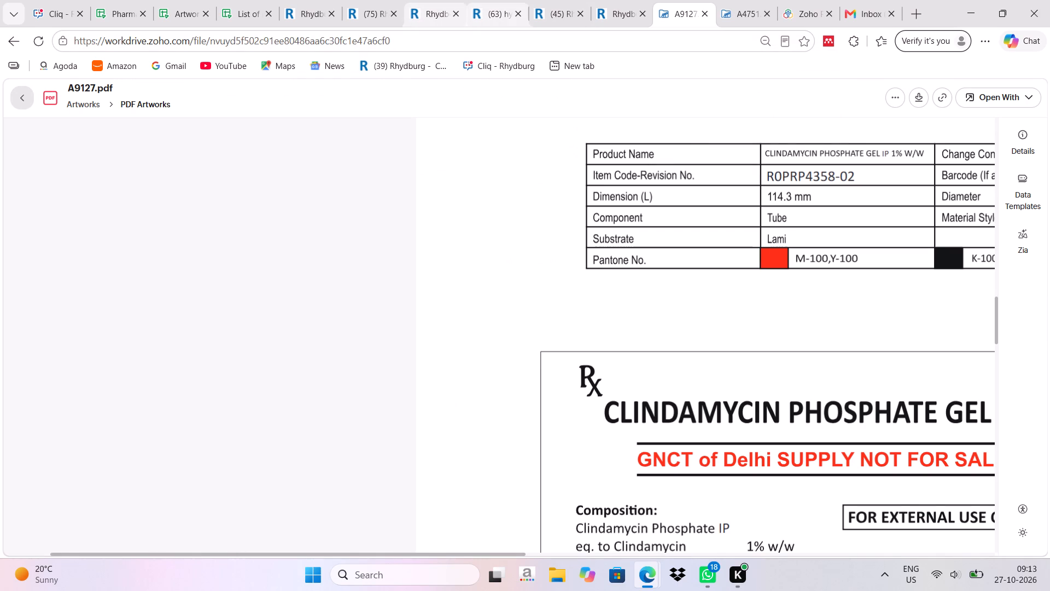
left_click(379, 7)
left_click(414, 9)
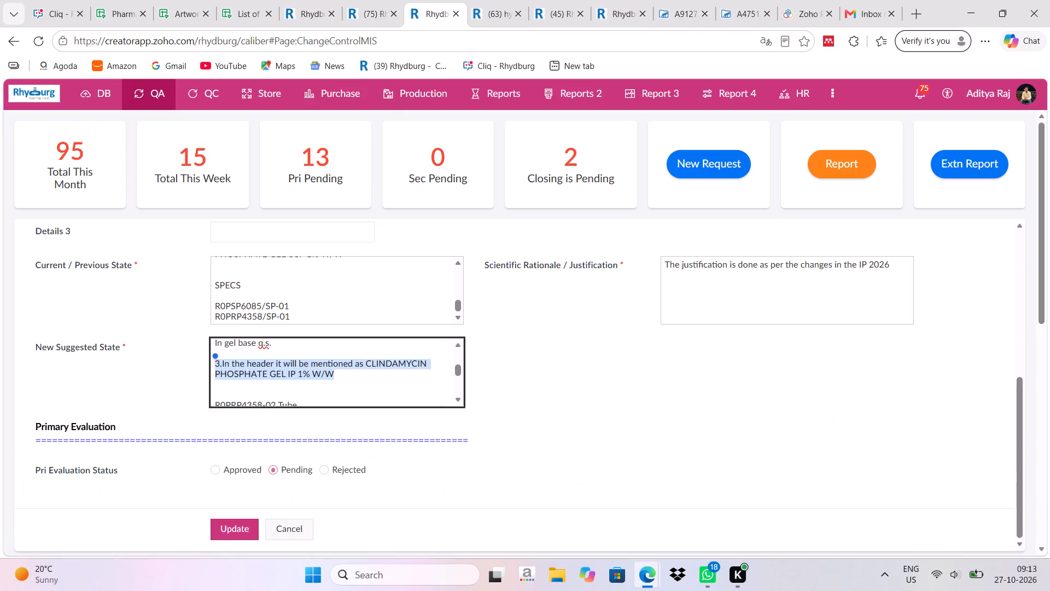
scroll(335, 379, "down", 1)
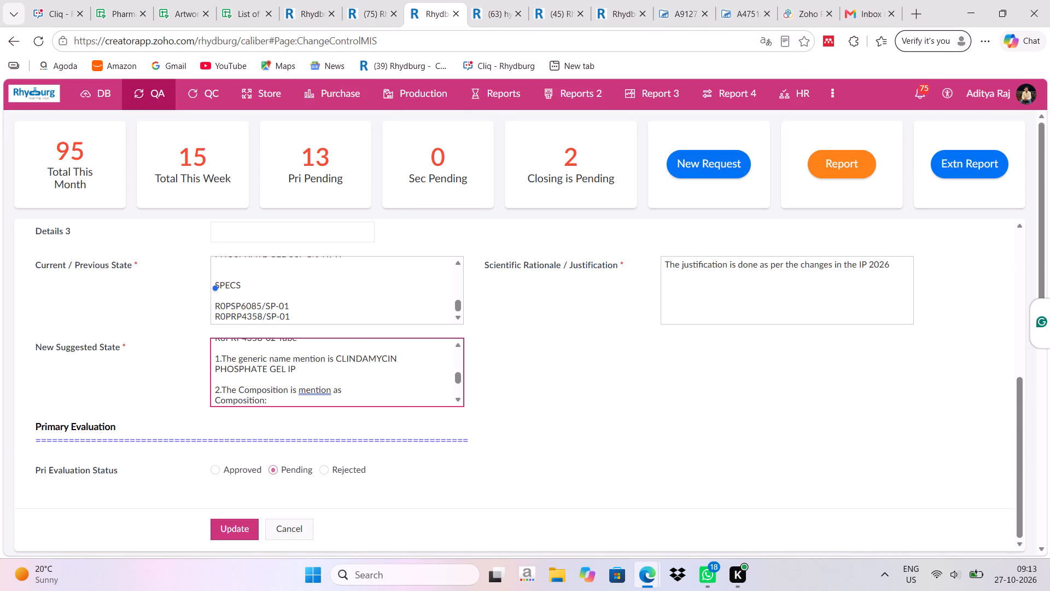
left_click(337, 381)
scroll(337, 381, "down", 1)
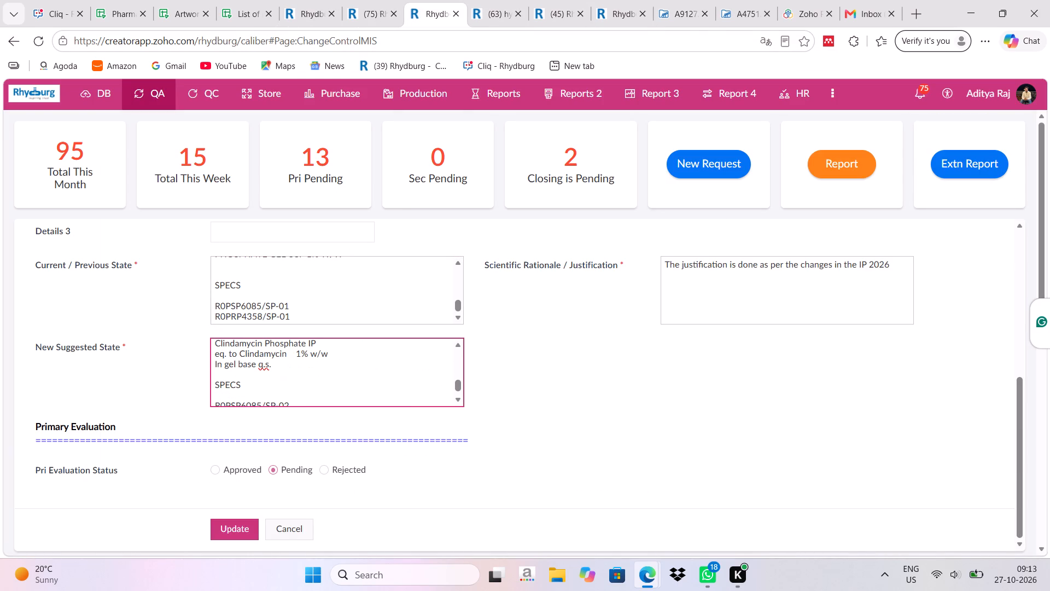
left_click(297, 364)
key("Return")
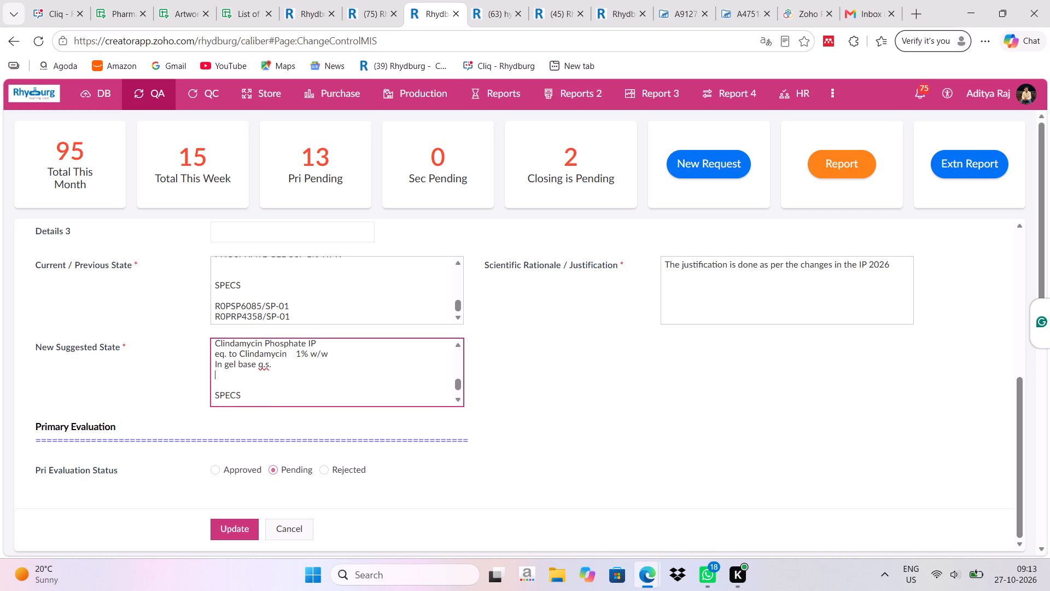
key("Return")
key("ctrl+v")
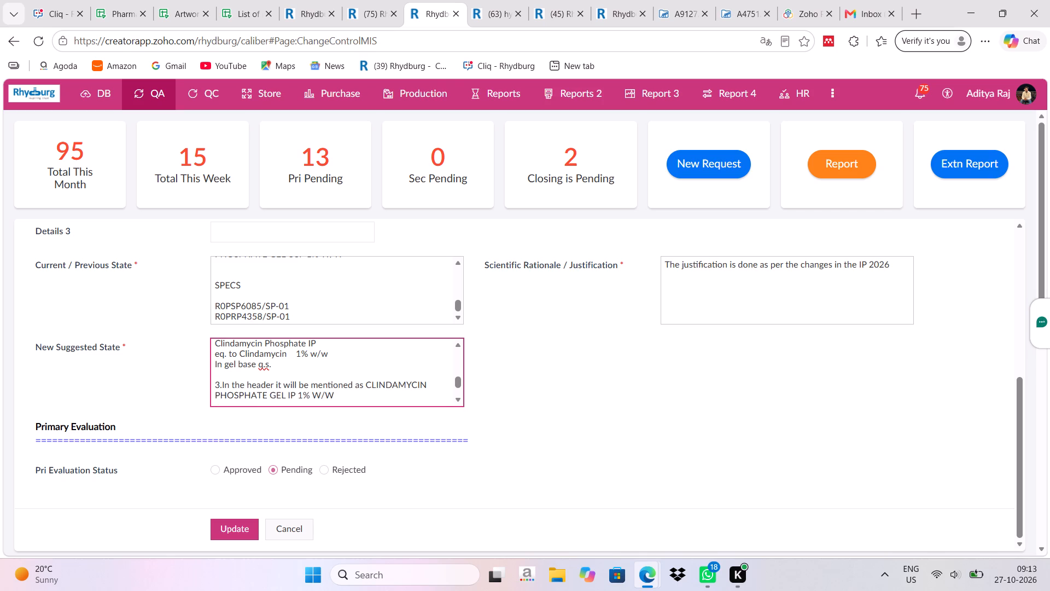
Save the edited change control CL10215.
scroll(394, 371, "down", 1)
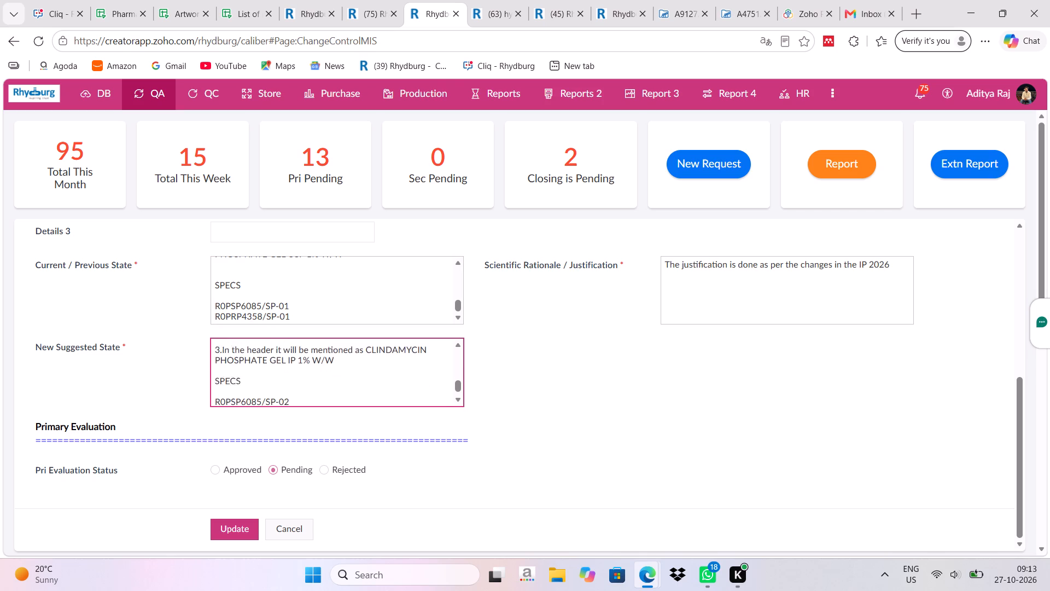
scroll(394, 371, "down", 2)
left_click(243, 528)
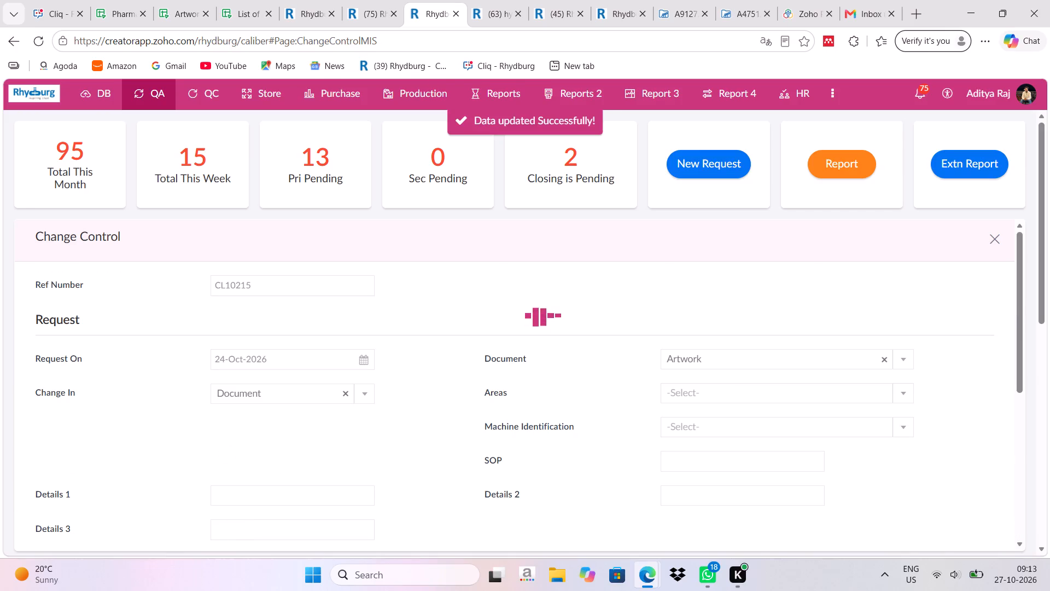
Review CL10215 in the Change Control list, comparing its Current / Previous State and New Suggested State header points.
scroll(545, 392, "down", 1)
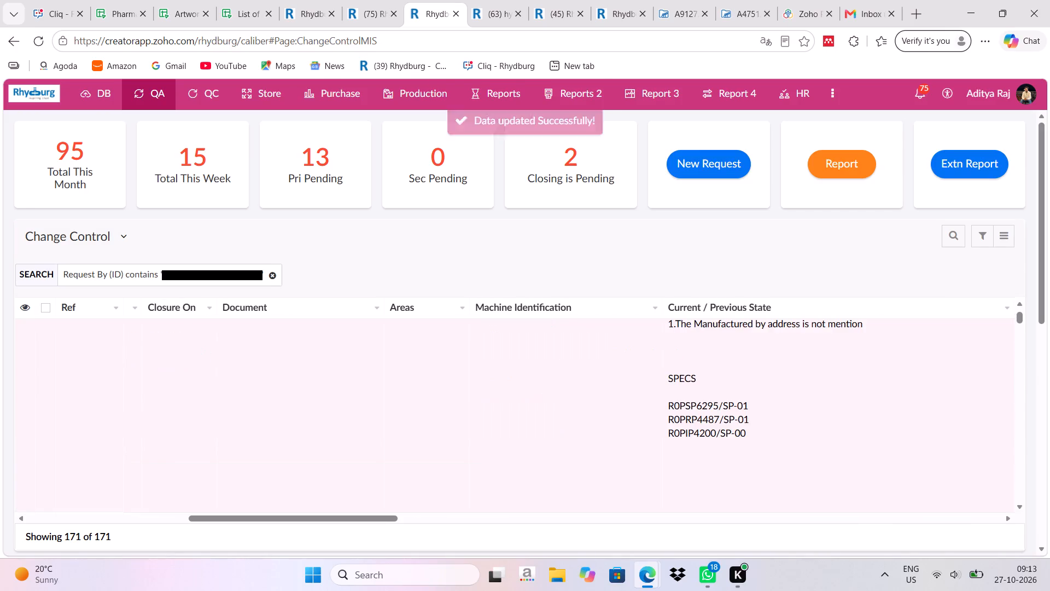
scroll(545, 392, "up", 2)
scroll(545, 392, "down", 1)
scroll(545, 392, "up", 9)
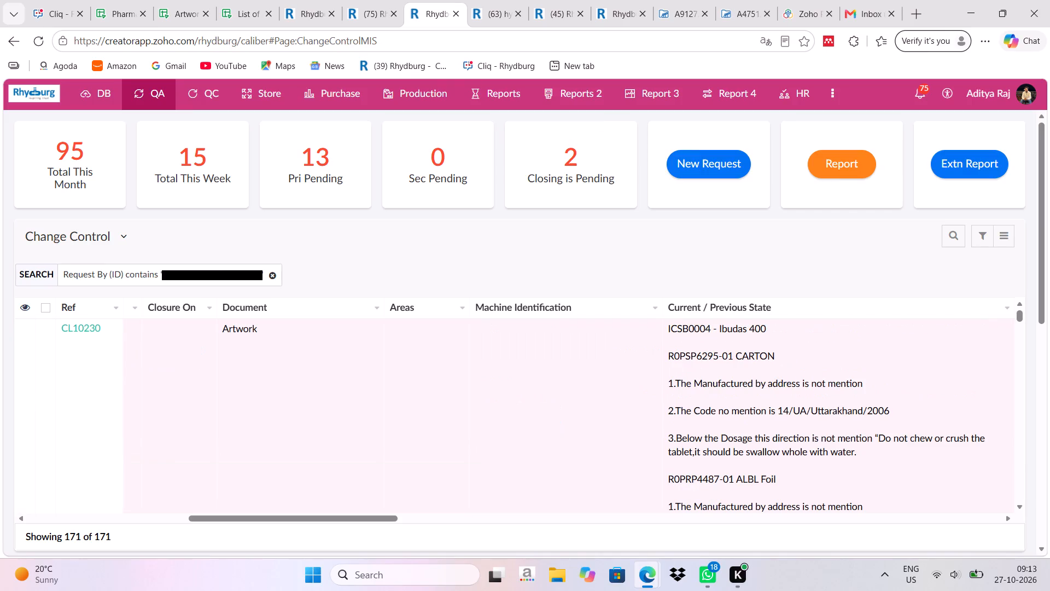
scroll(545, 392, "down", 12)
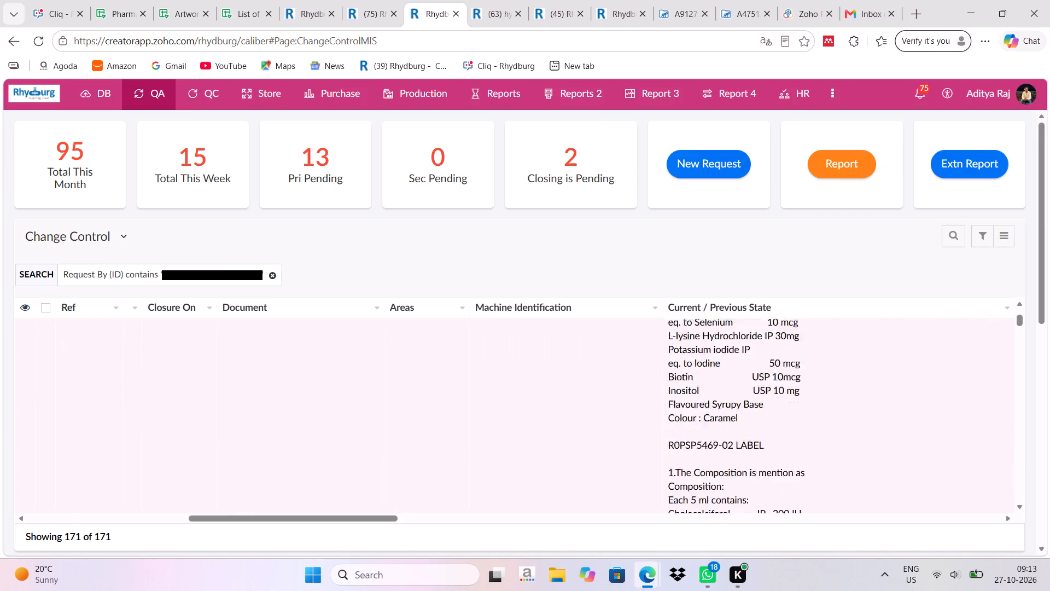
scroll(522, 407, "down", 15)
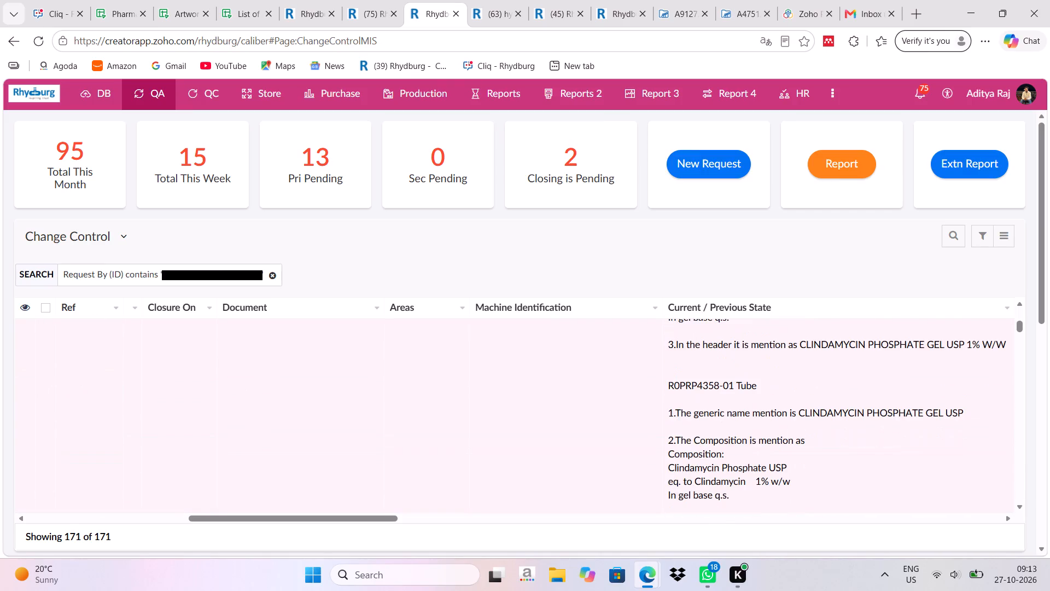
scroll(521, 409, "up", 1)
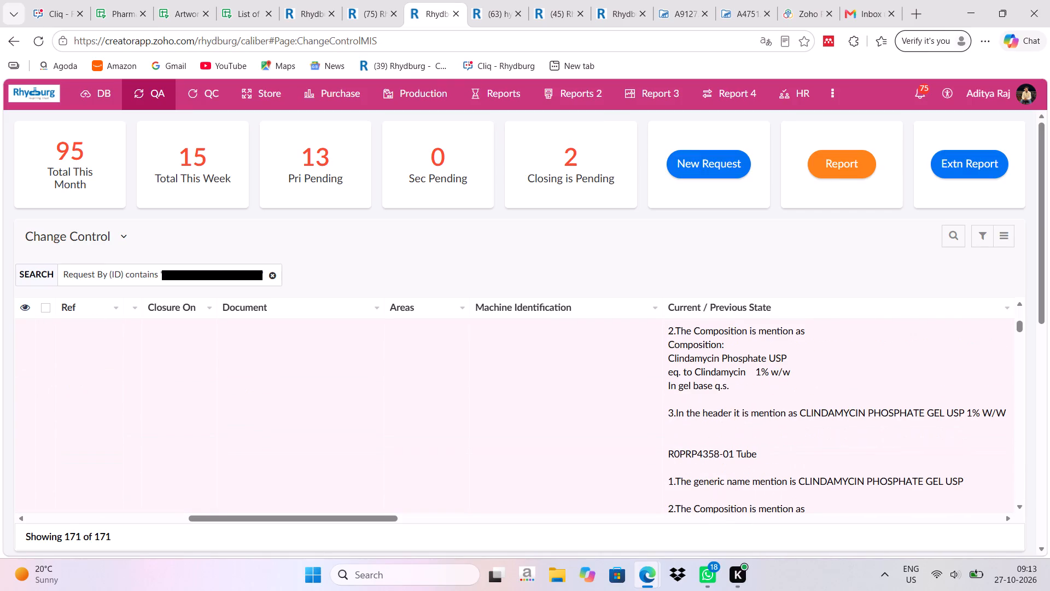
scroll(521, 409, "up", 3)
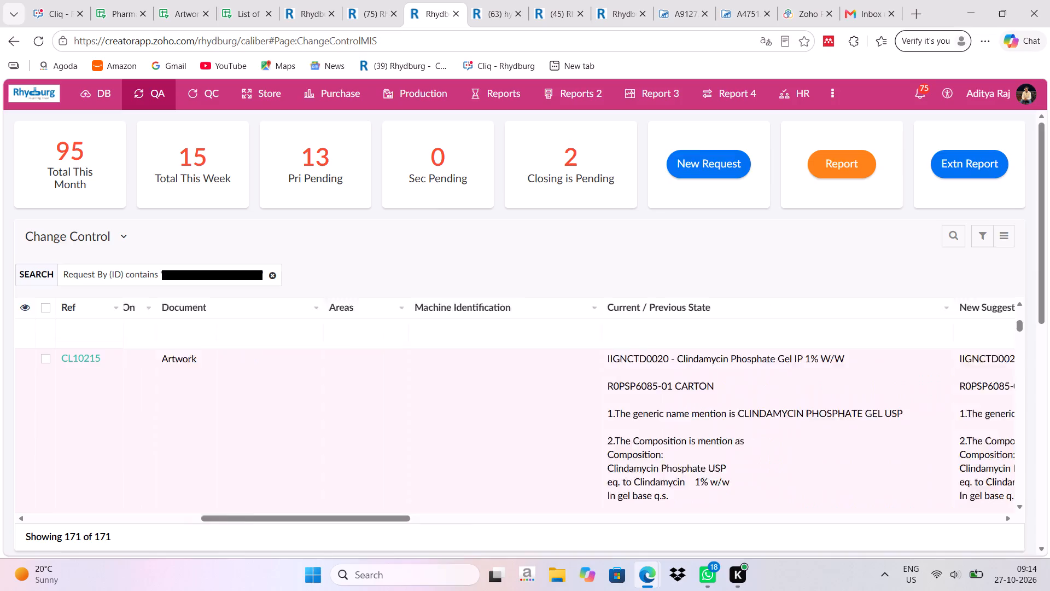
scroll(521, 409, "up", 1)
scroll(521, 409, "left", 2)
scroll(521, 409, "down", 1)
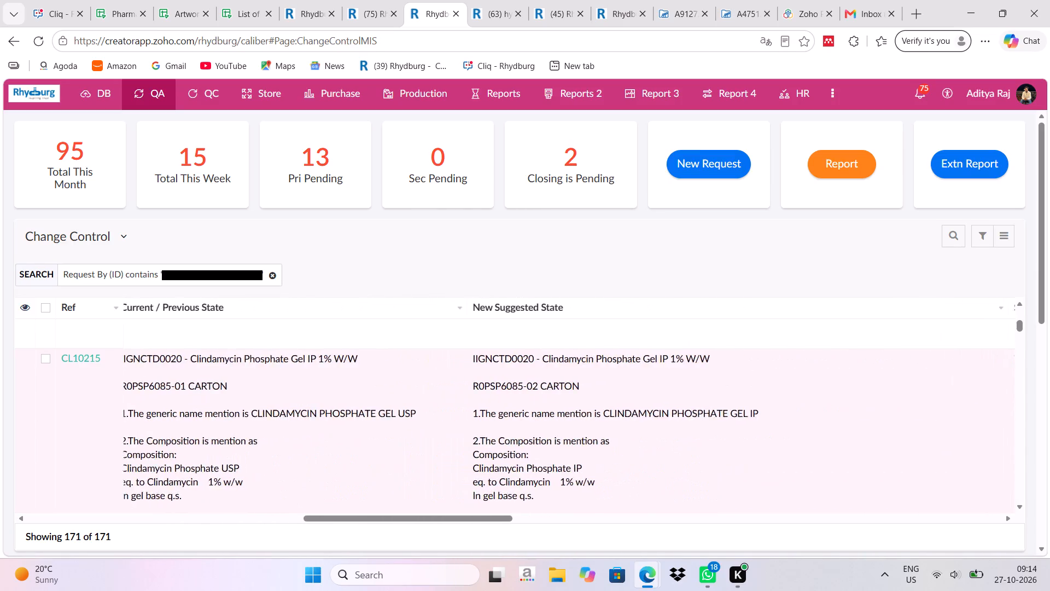
scroll(521, 409, "down", 3)
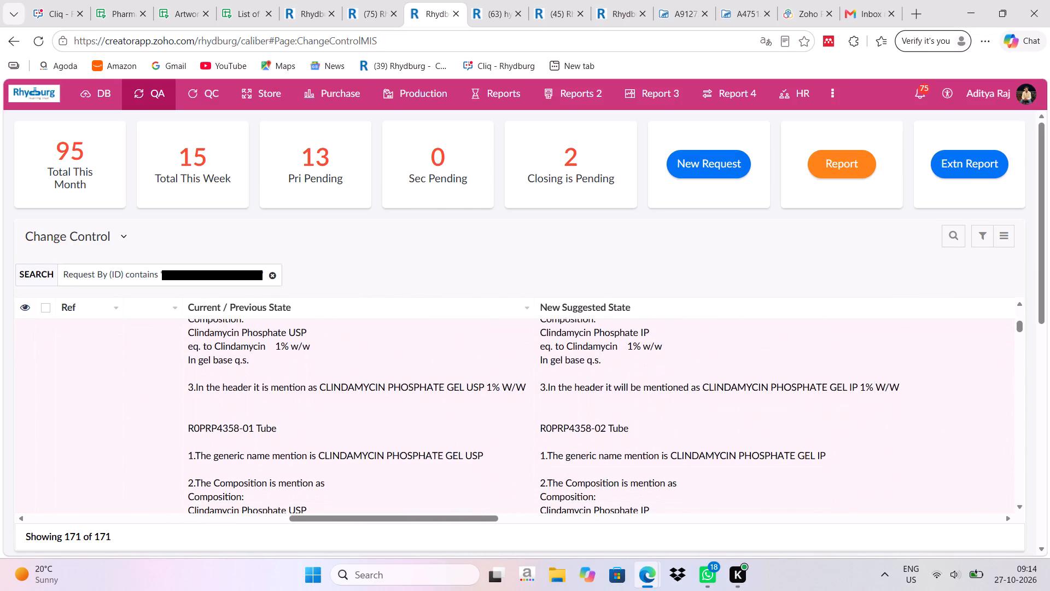
scroll(521, 409, "down", 1)
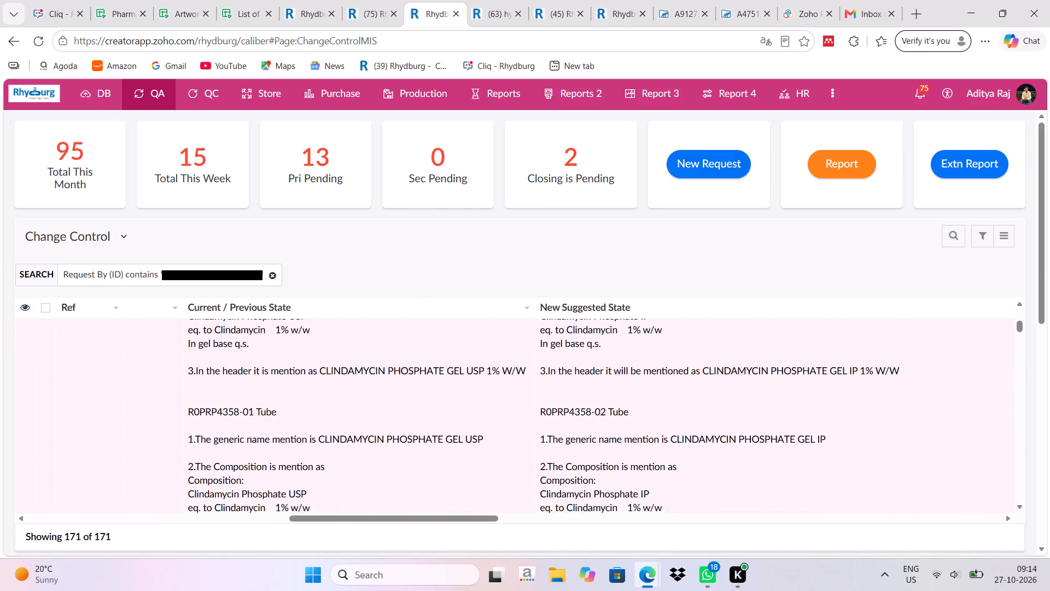
scroll(521, 409, "down", 2)
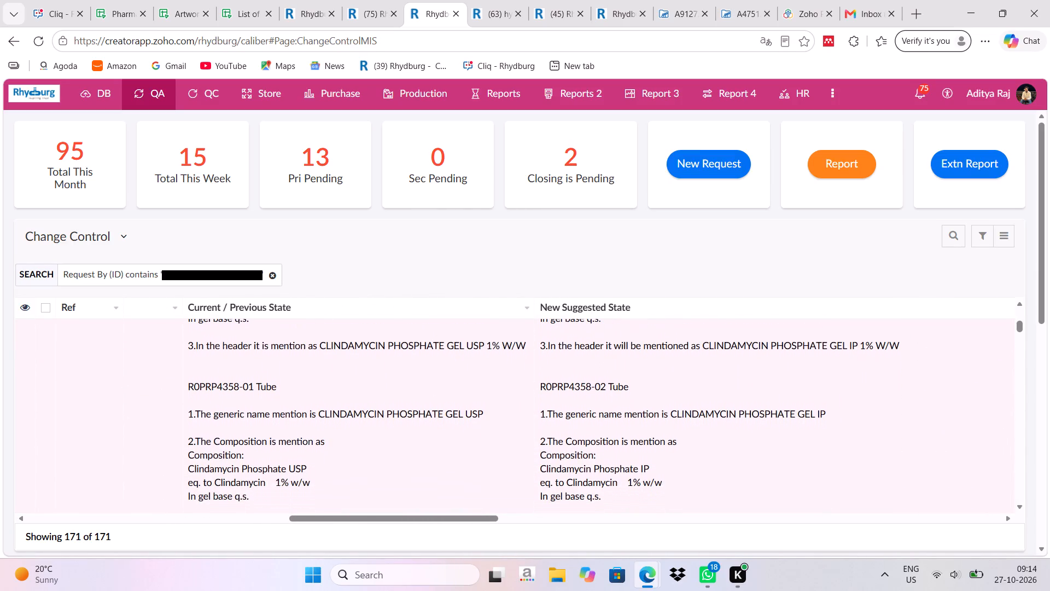
Capture a screenshot of CL10215's carton header point 3 in both the Current / Previous State and New Suggested State columns.
key("Print")
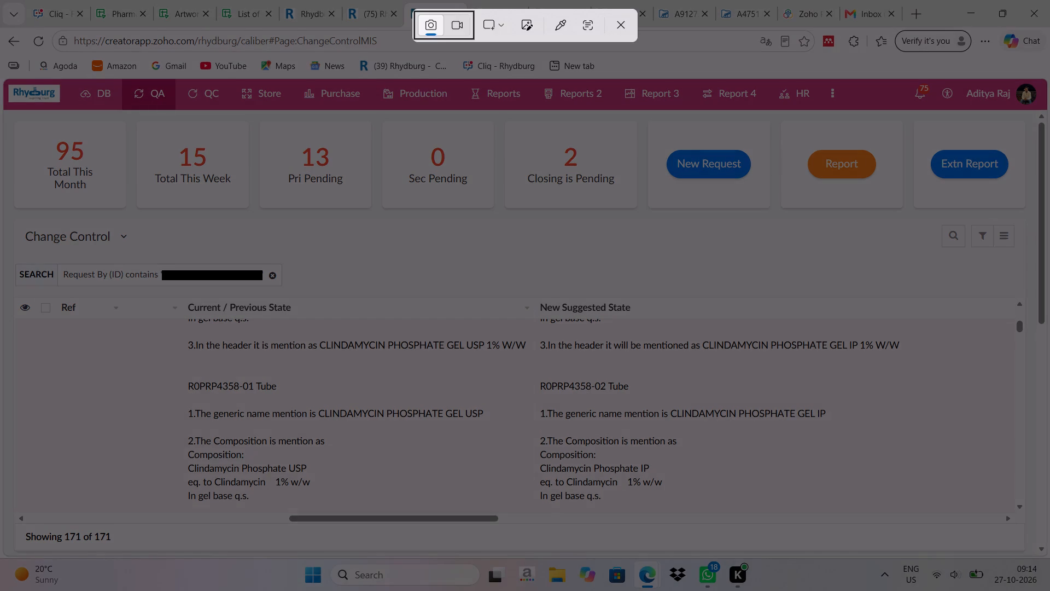
left_click_drag(125, 277, 900, 391)
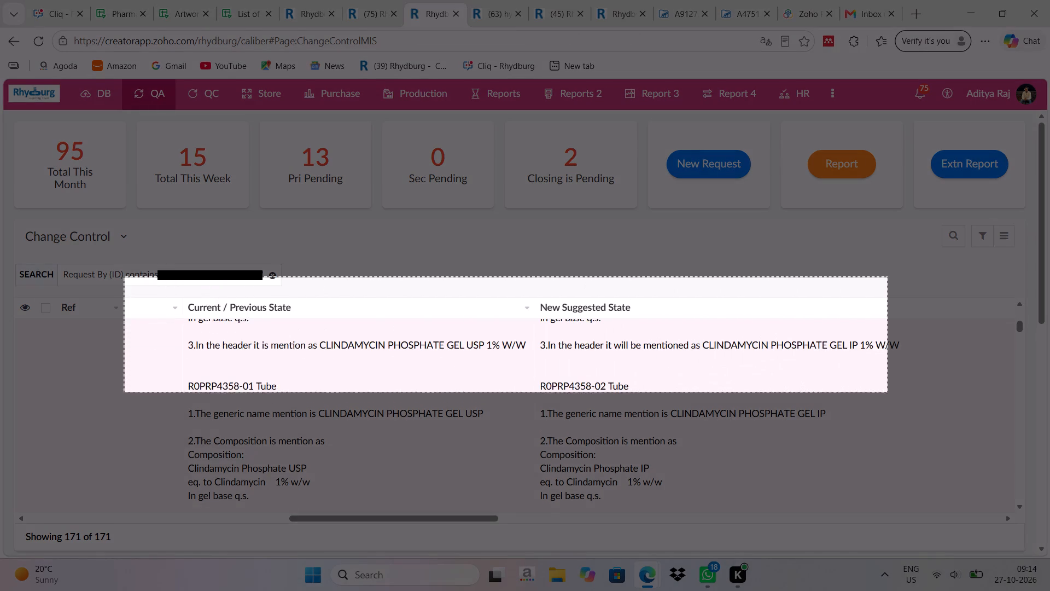
left_click_drag(900, 391, 967, 389)
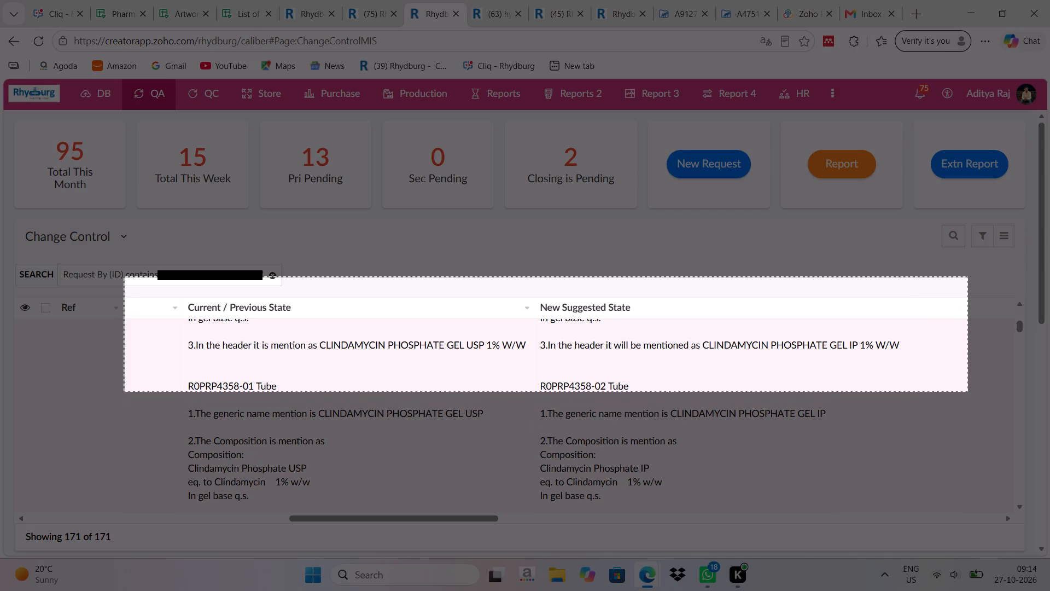
left_click_drag(967, 389, 968, 381)
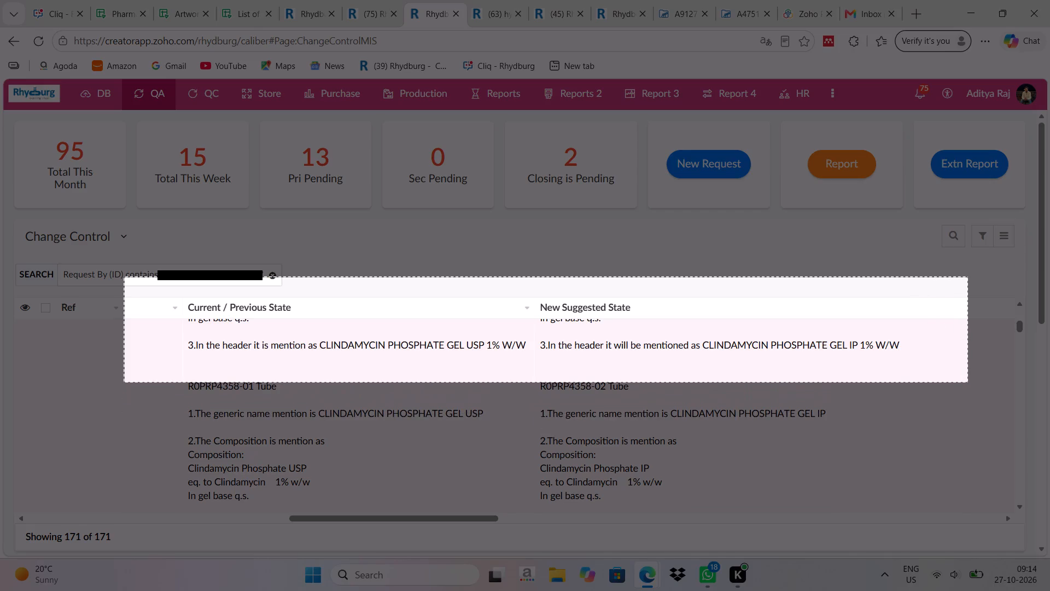
left_click_drag(968, 381, 967, 380)
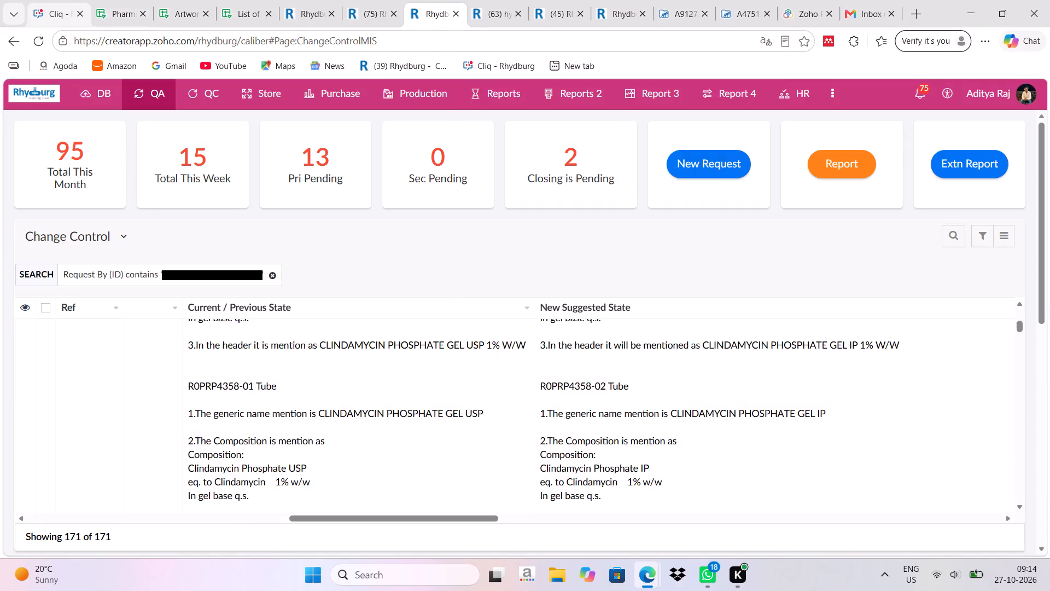
Switch to Cliq and open the direct chat with the Regulatory Affairs graphics designer, searching for "kamya".
left_click(33, 13)
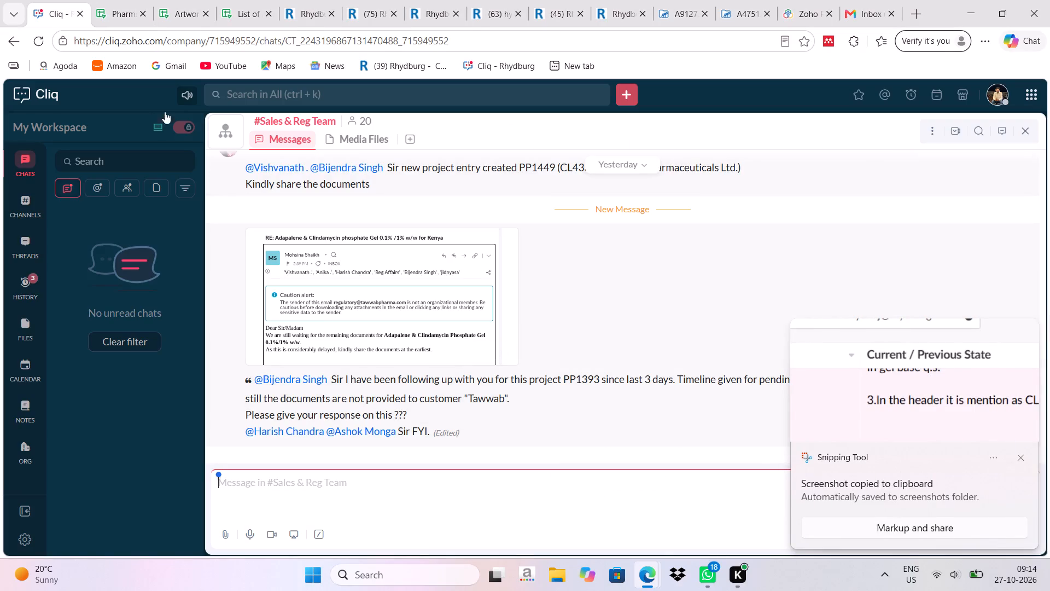
left_click(240, 99)
type("kamya")
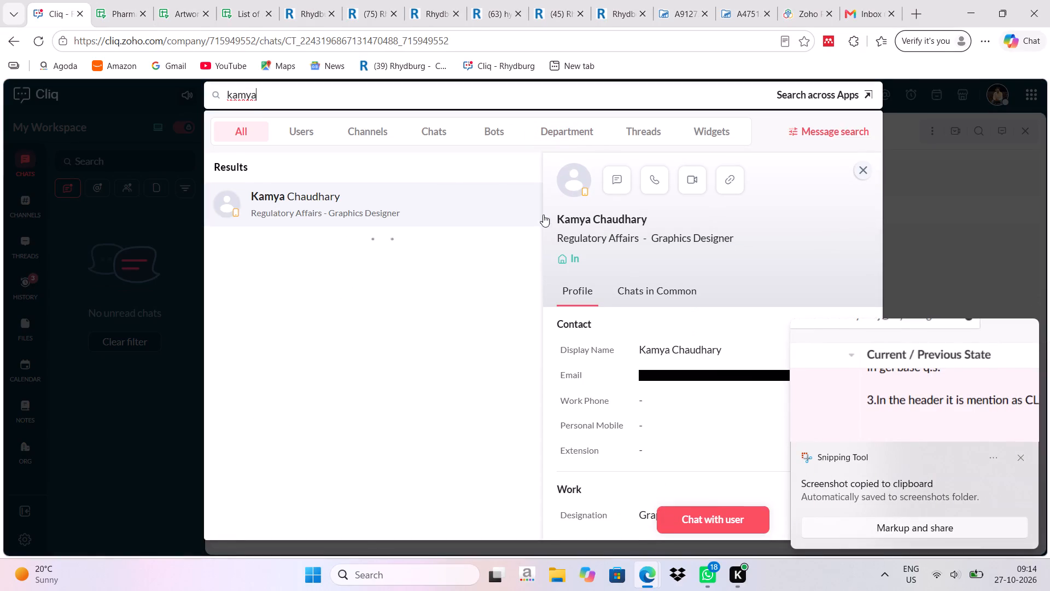
left_click(614, 181)
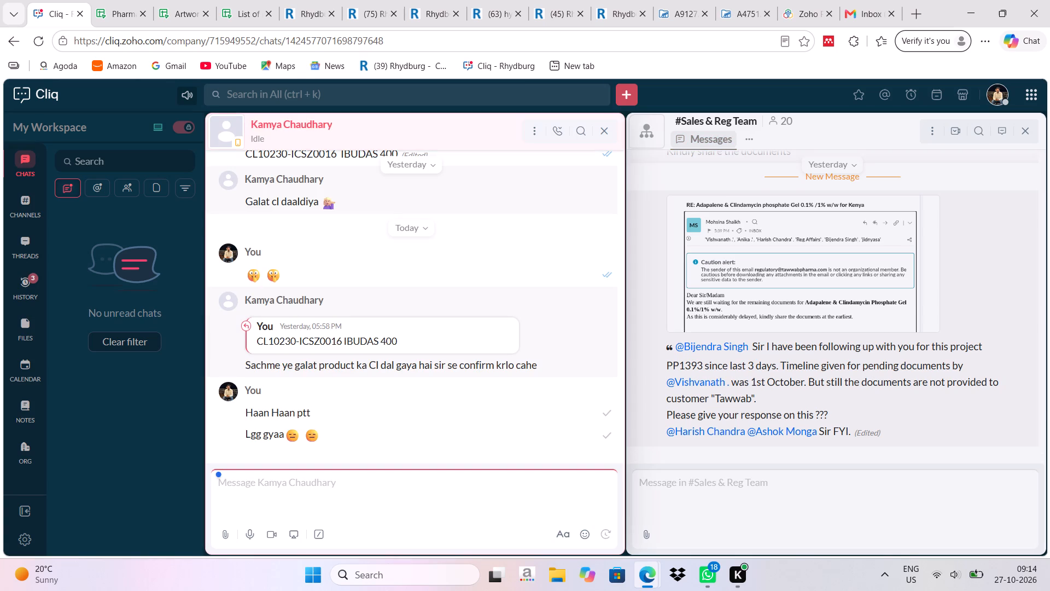
Share the captured CL10215 header screenshot with the graphics designer, adding the comment "Lo khush", and close the direct chat.
key("ctrl+v")
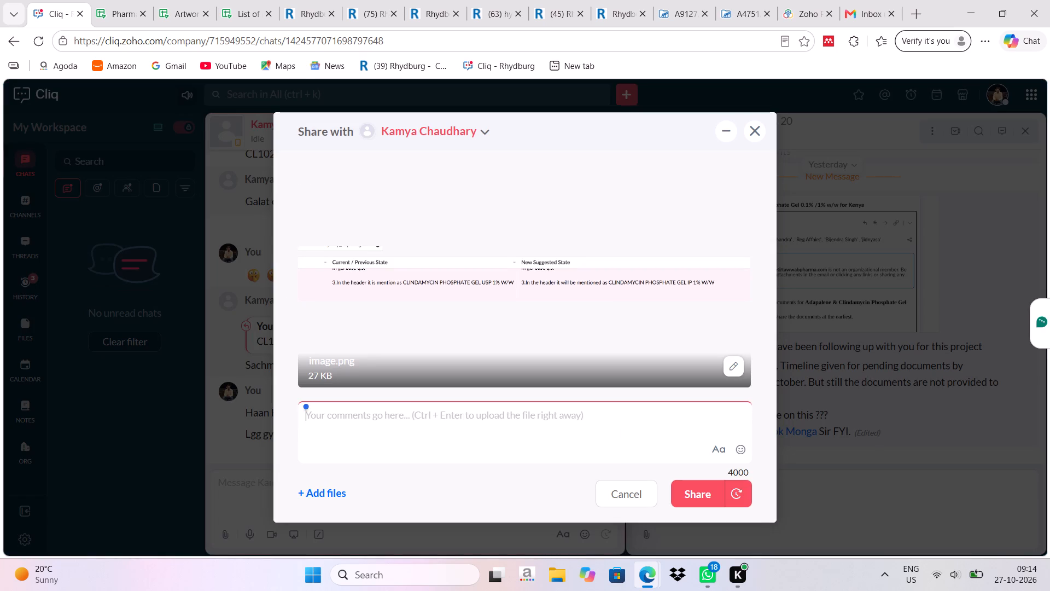
type("Le kh")
key("BackSpace")
key("BackSpace")
key("BackSpace")
key("BackSpace")
key("BackSpace")
key("BackSpace")
type("Lo khush")
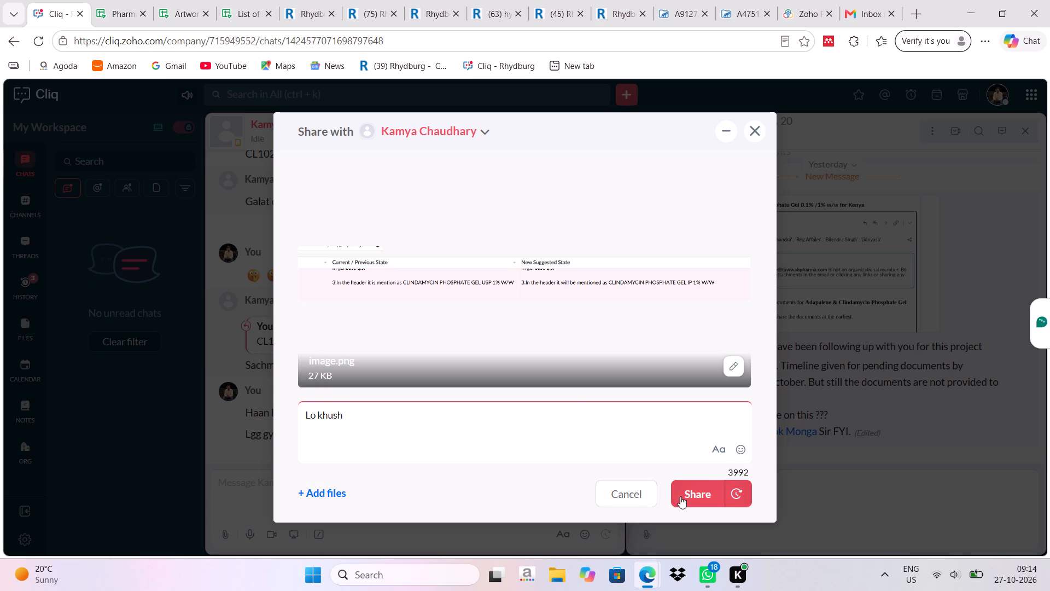
left_click(691, 490)
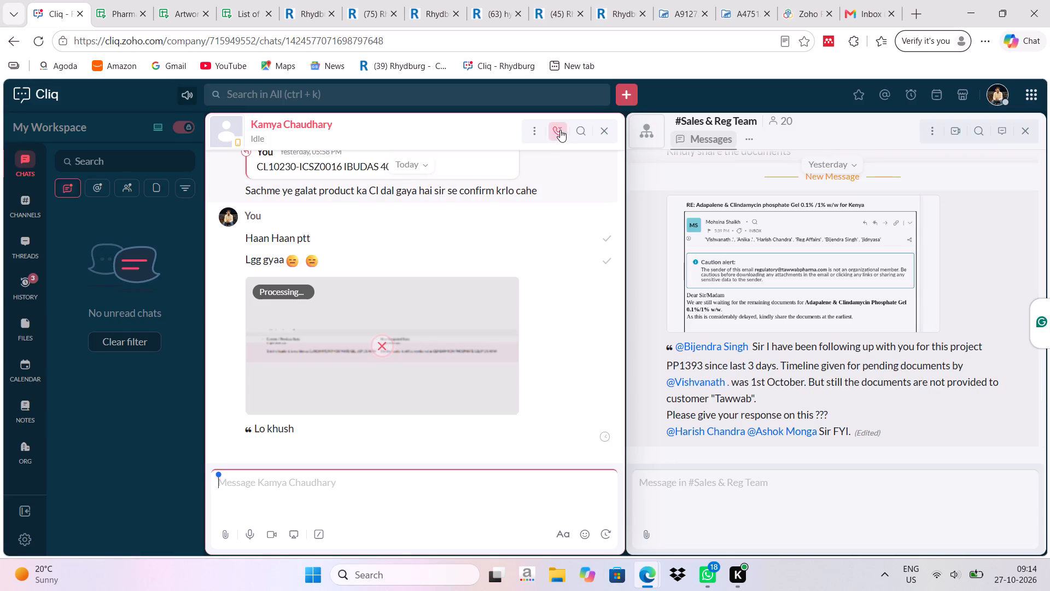
left_click(606, 134)
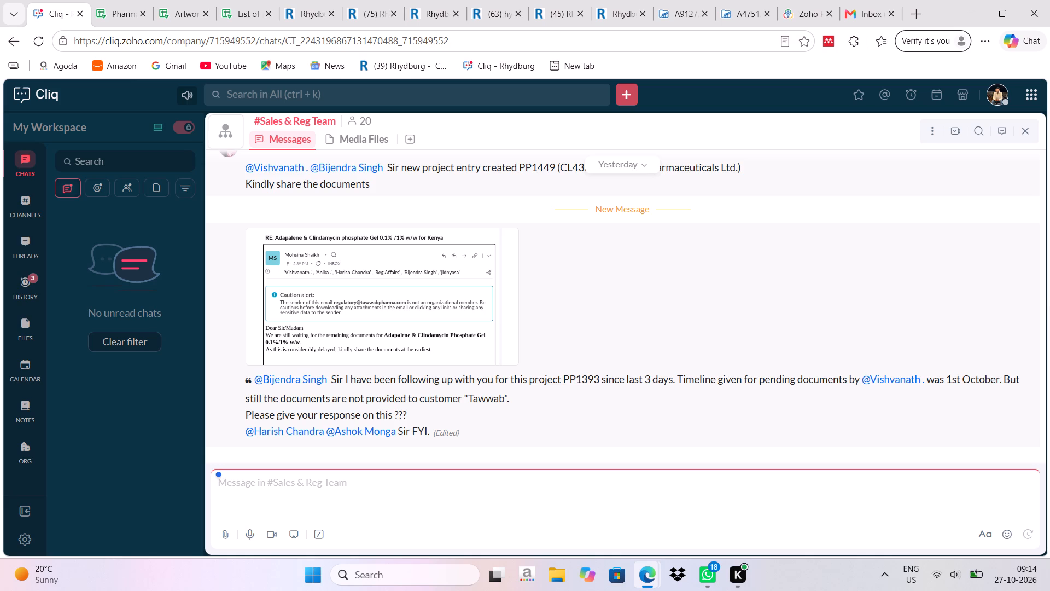
Return to the Gap Analysis Report to view entry 819's checklist.
left_click(304, 7)
left_click(369, 10)
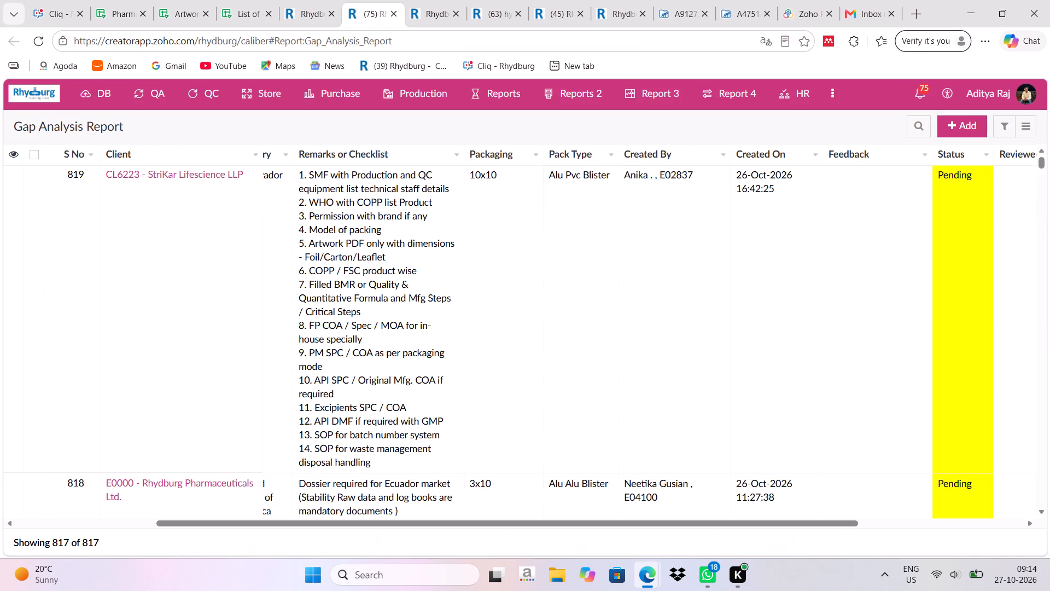
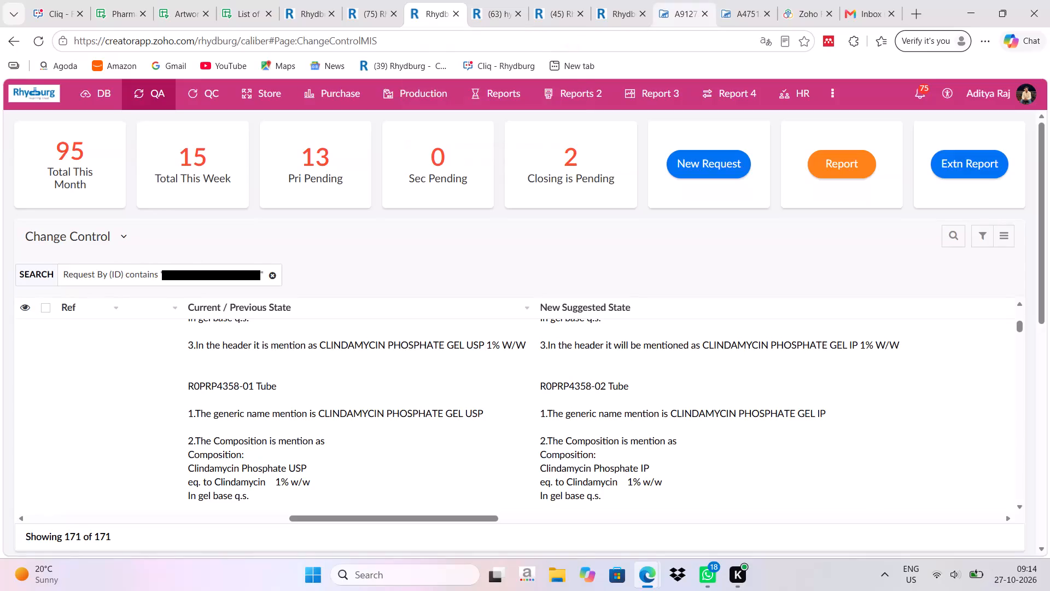
Close the two artwork document tabs A9127 and A4751.
left_click(701, 11)
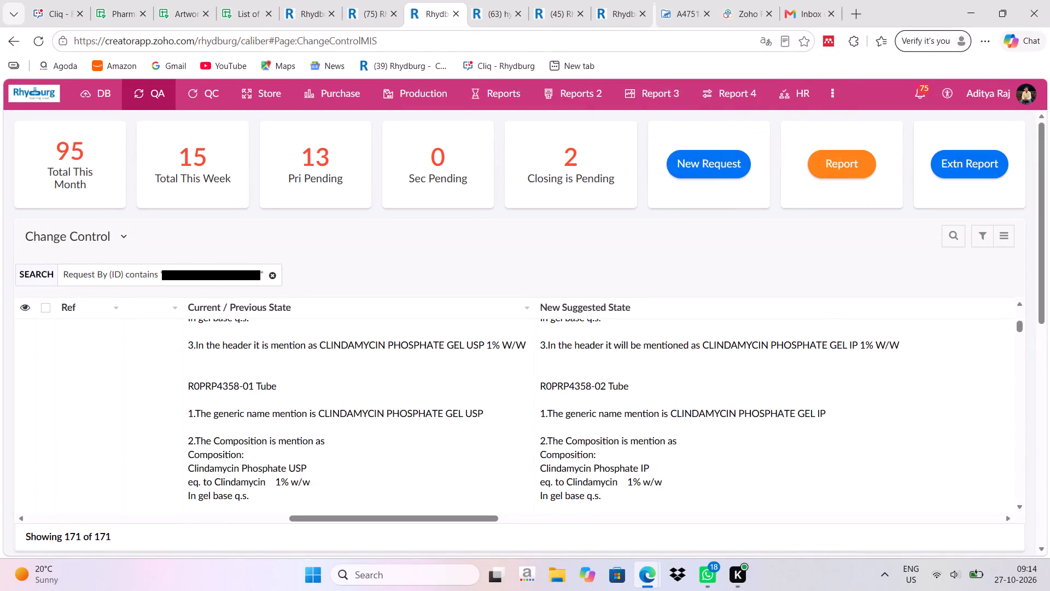
left_click(701, 11)
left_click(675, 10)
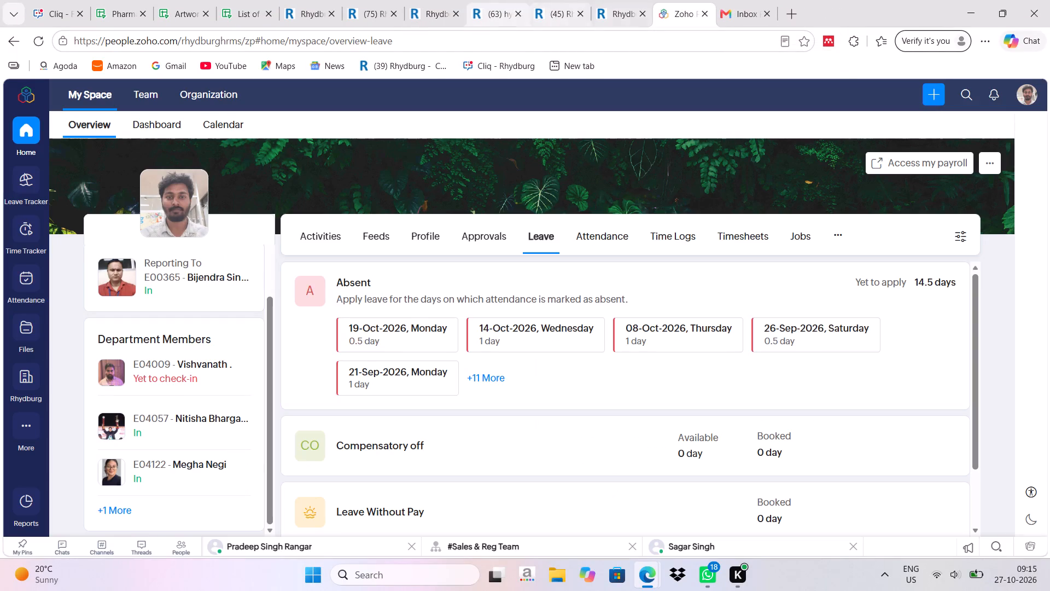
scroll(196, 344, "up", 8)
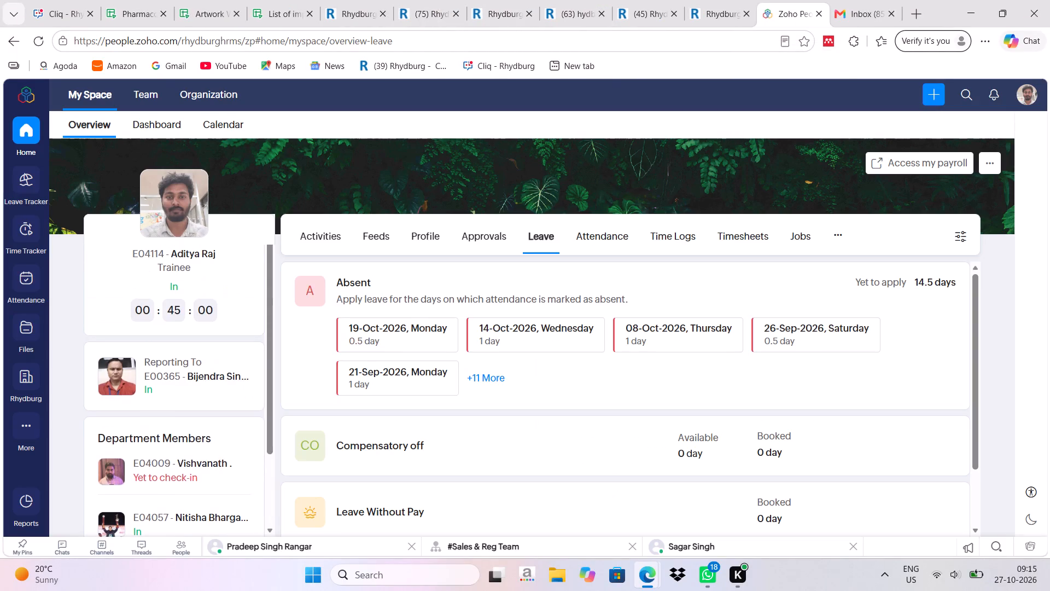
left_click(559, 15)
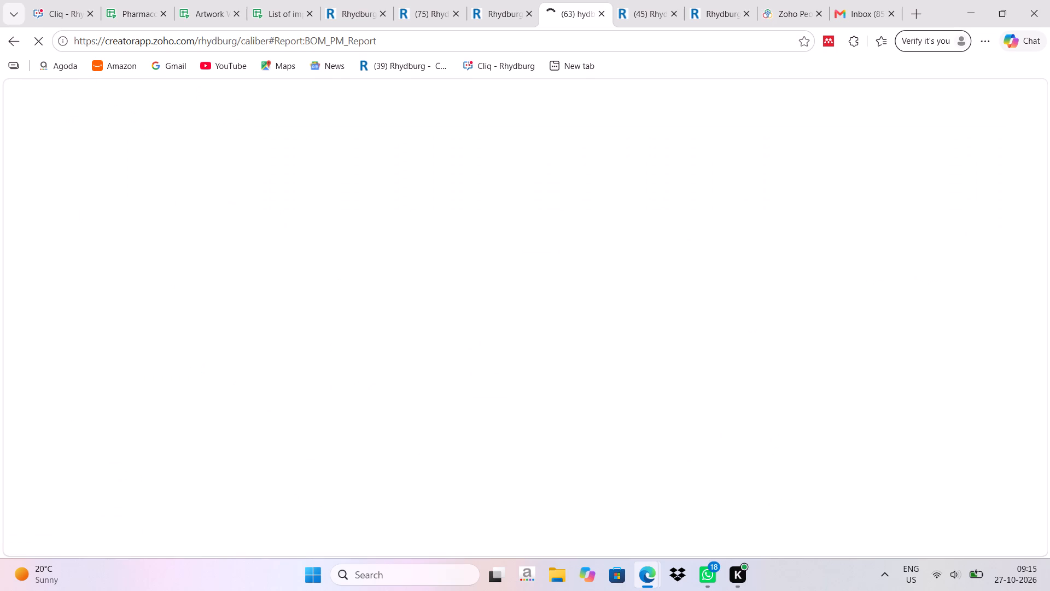
Return to the Gap Analysis Report and place it side by side with the WorkDrive search window.
left_click(415, 12)
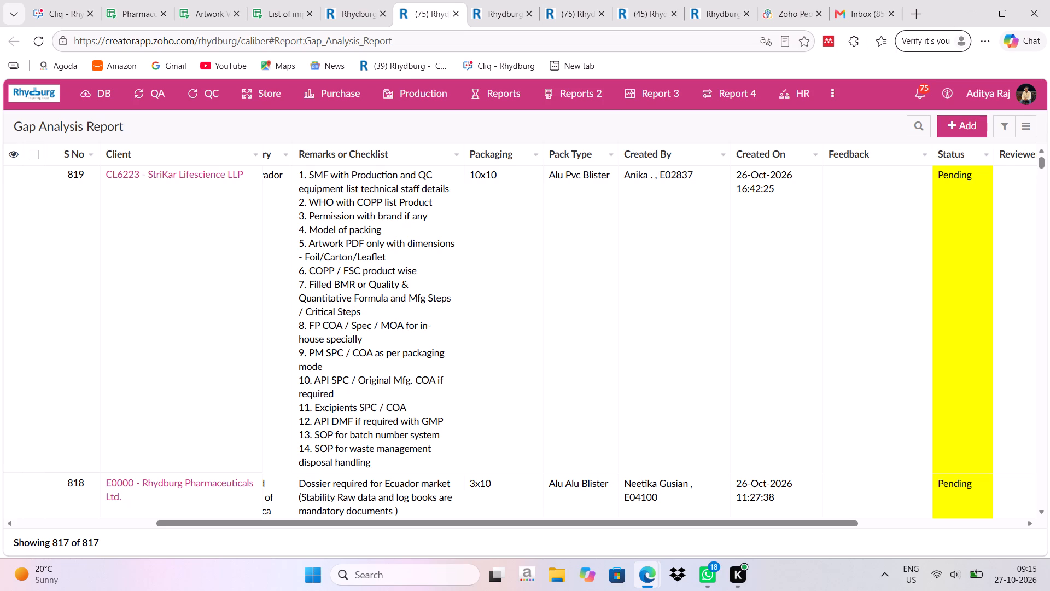
left_click(994, 14)
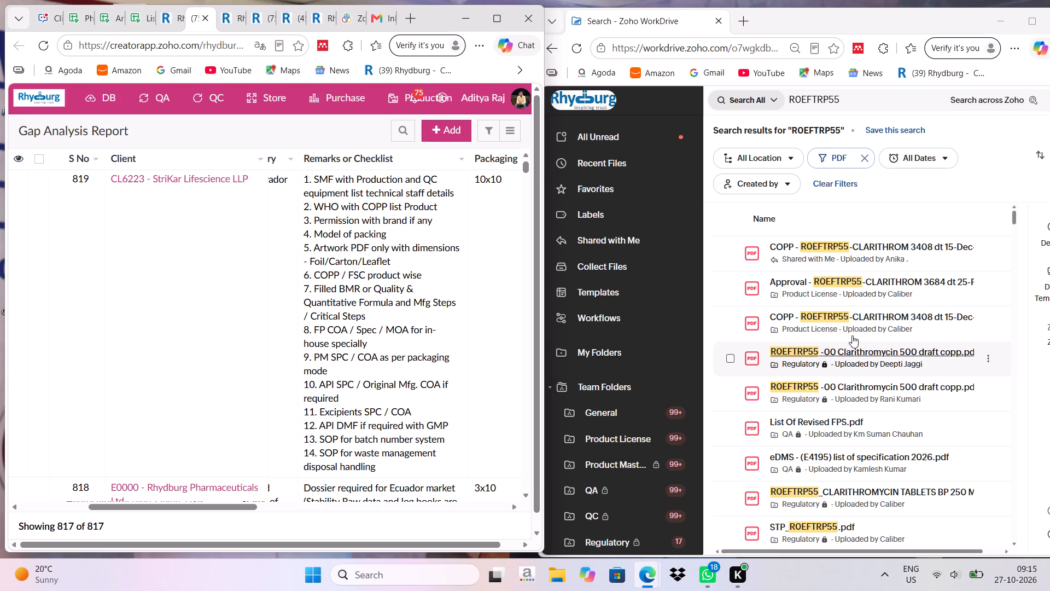
Replace the PDF file-type filter on the WorkDrive search for ROEFTRP55 with Folders.
left_click(864, 157)
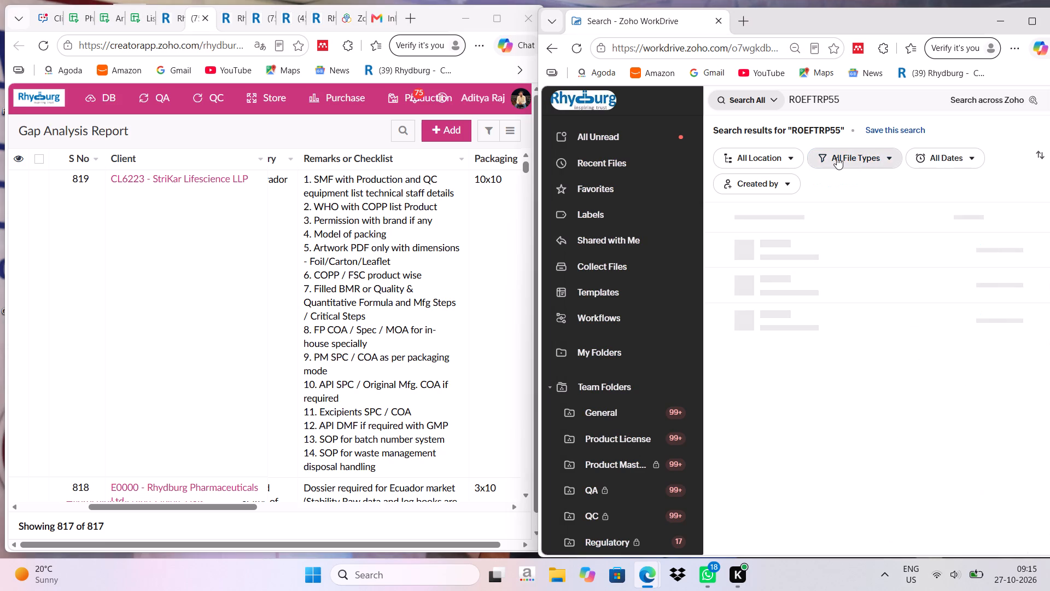
left_click(837, 157)
left_click(833, 240)
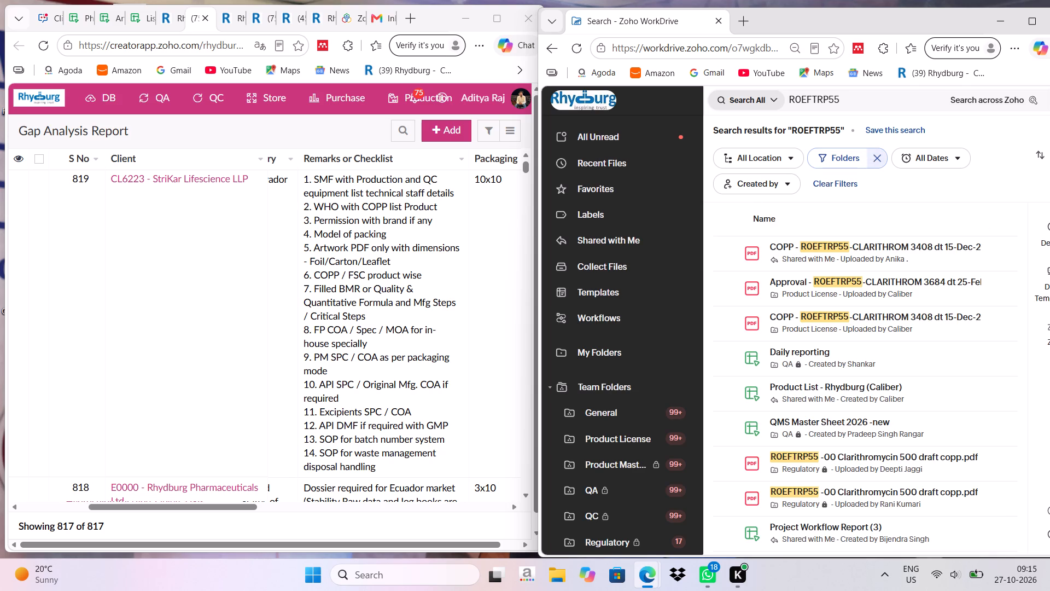
Check the Development Data folder for ROEFTRP55-CLARITHROMYCIN TABLETS BP 500 MG in Product Masters and return to the search results.
scroll(867, 304, "up", 5)
scroll(867, 304, "down", 13)
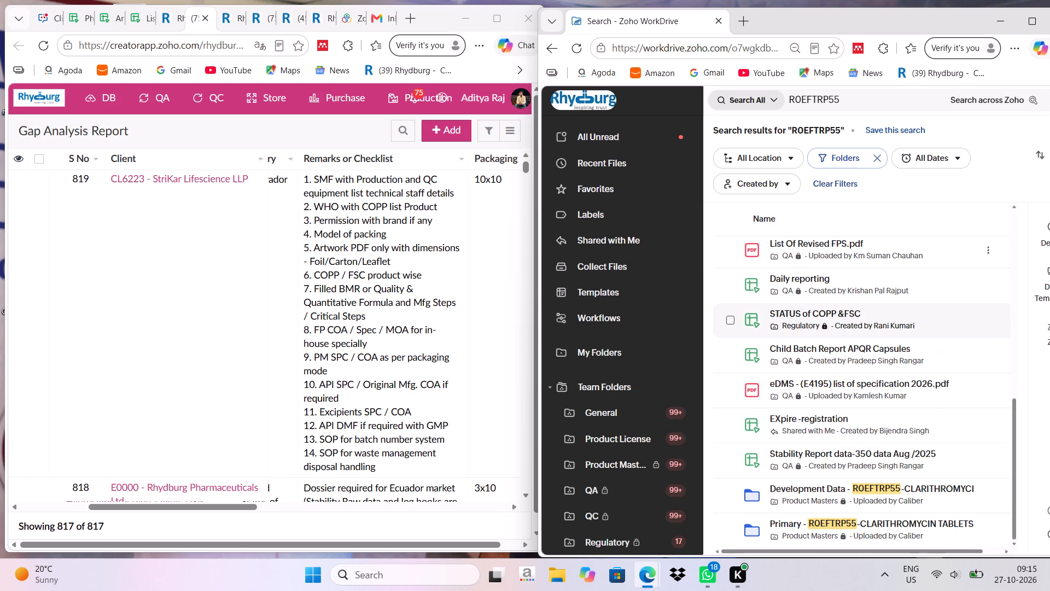
scroll(867, 304, "down", 8)
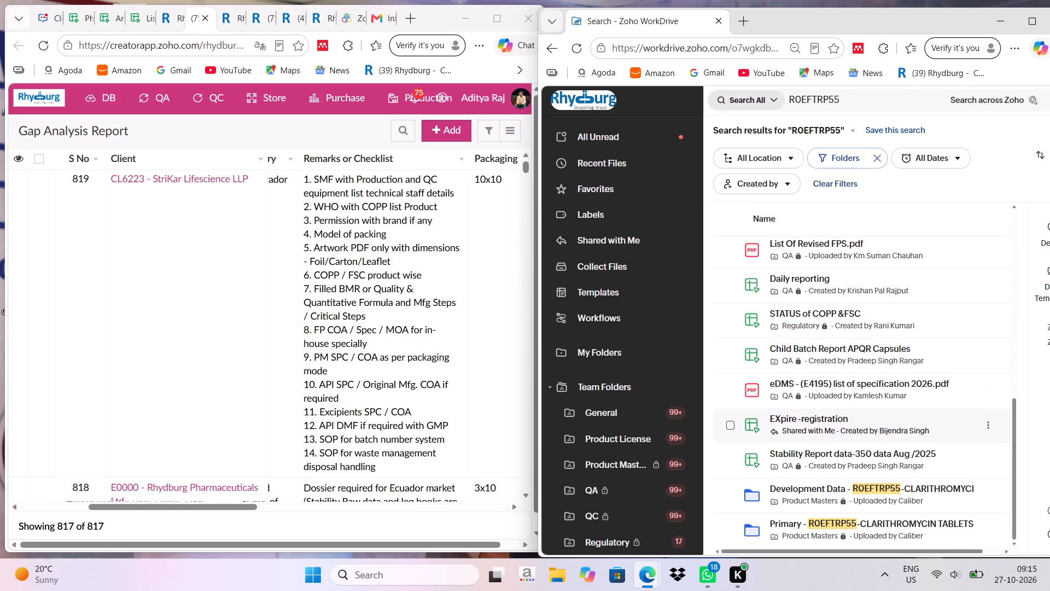
scroll(878, 439, "down", 4)
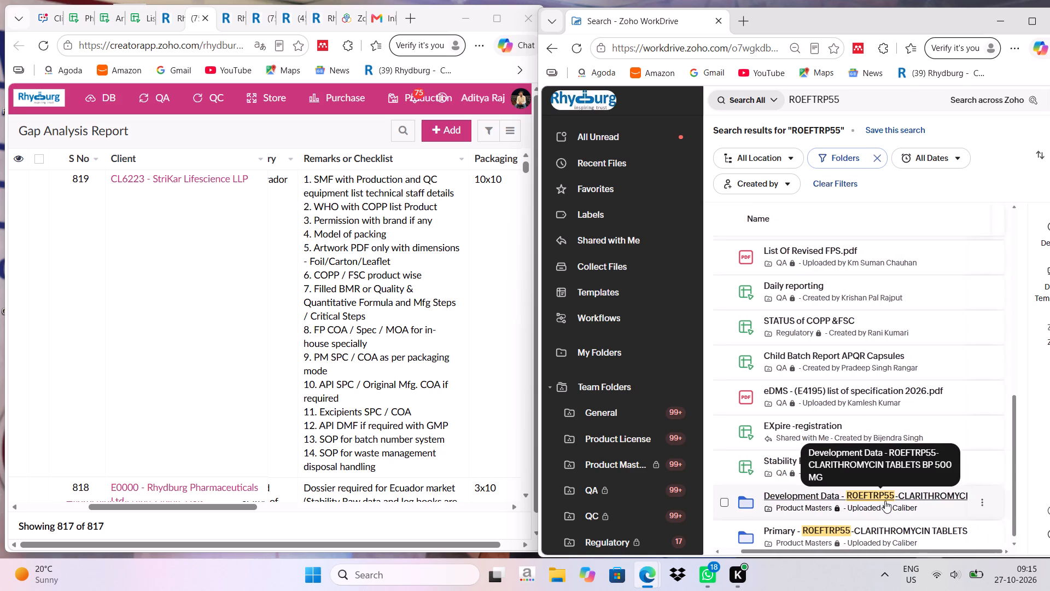
scroll(885, 501, "down", 1)
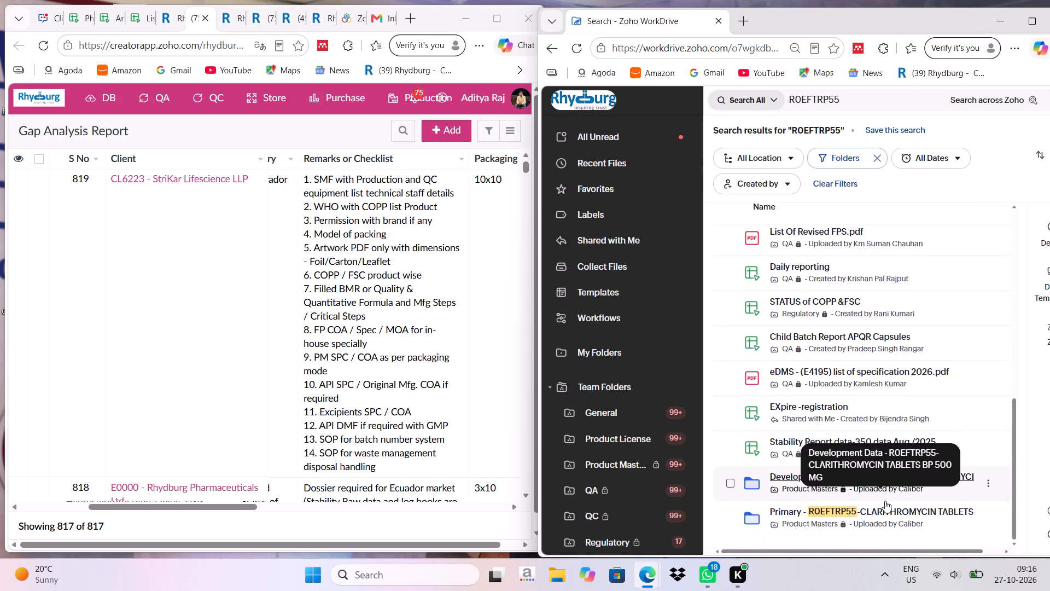
scroll(885, 501, "down", 1)
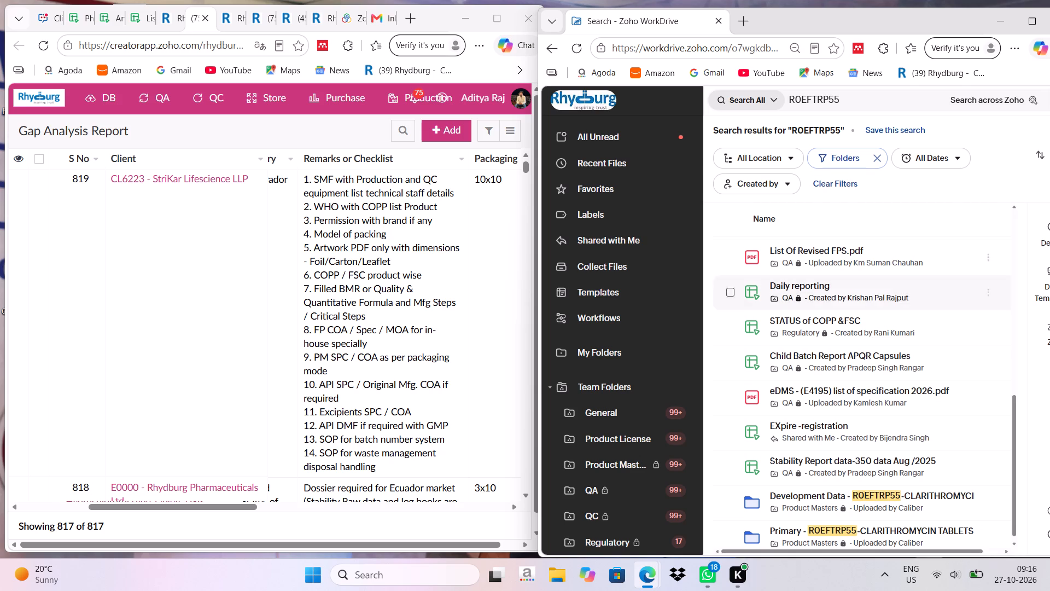
scroll(940, 451, "down", 3)
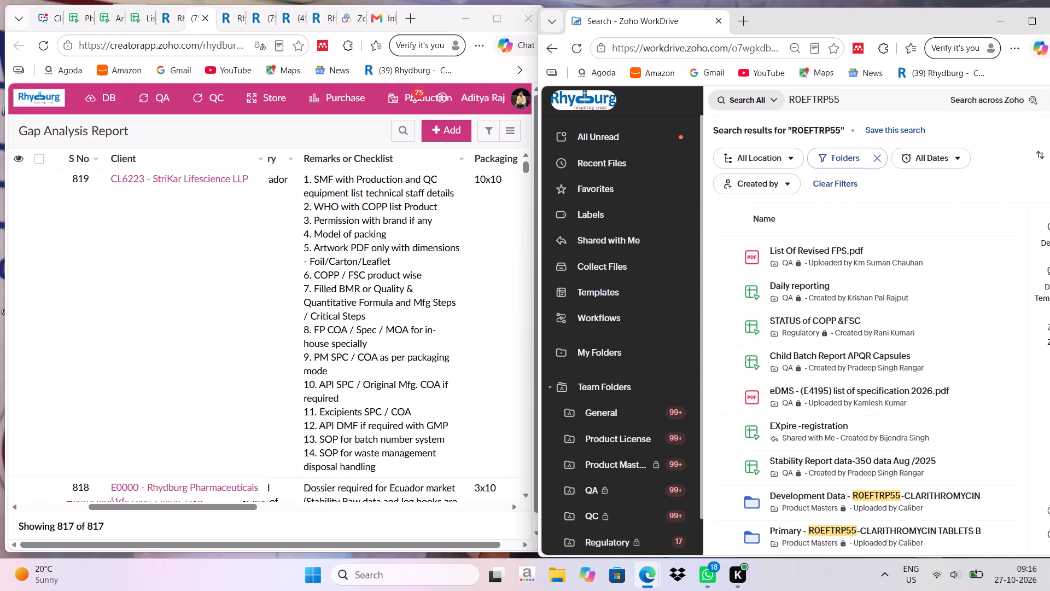
scroll(806, 360, "down", 3)
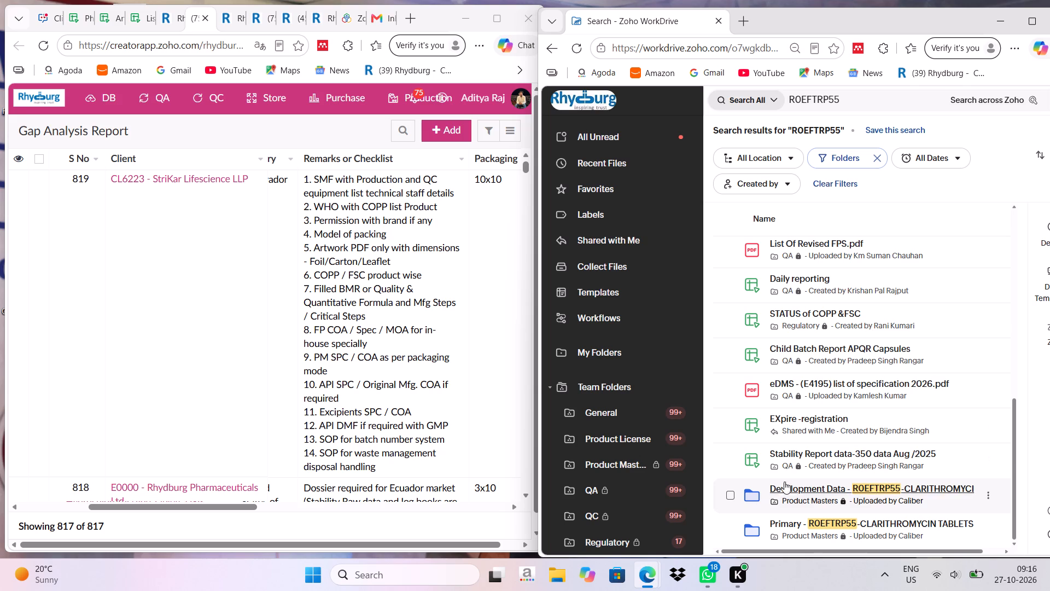
left_click(800, 484)
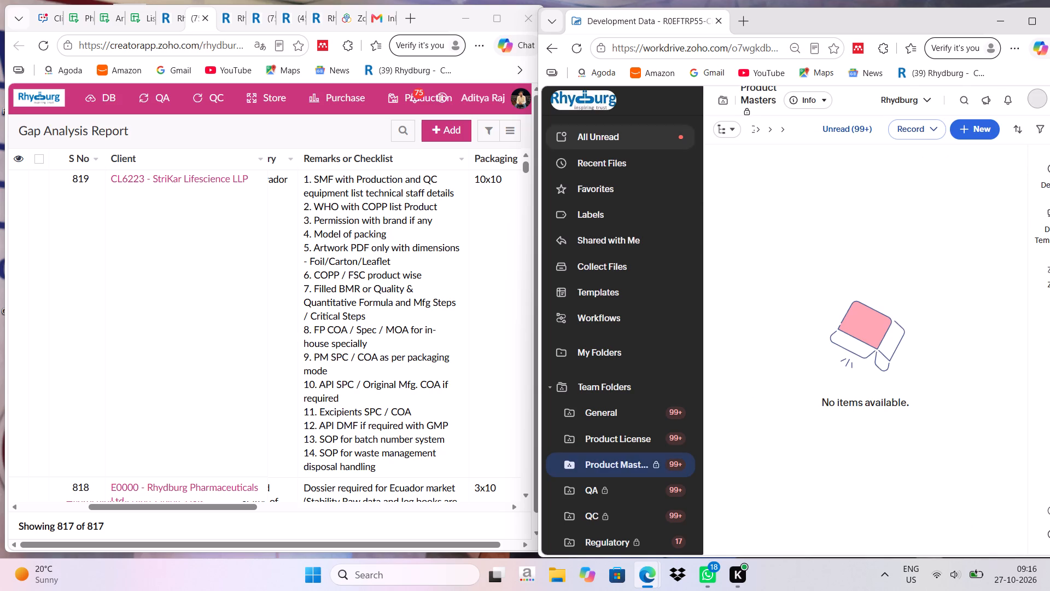
left_click(547, 43)
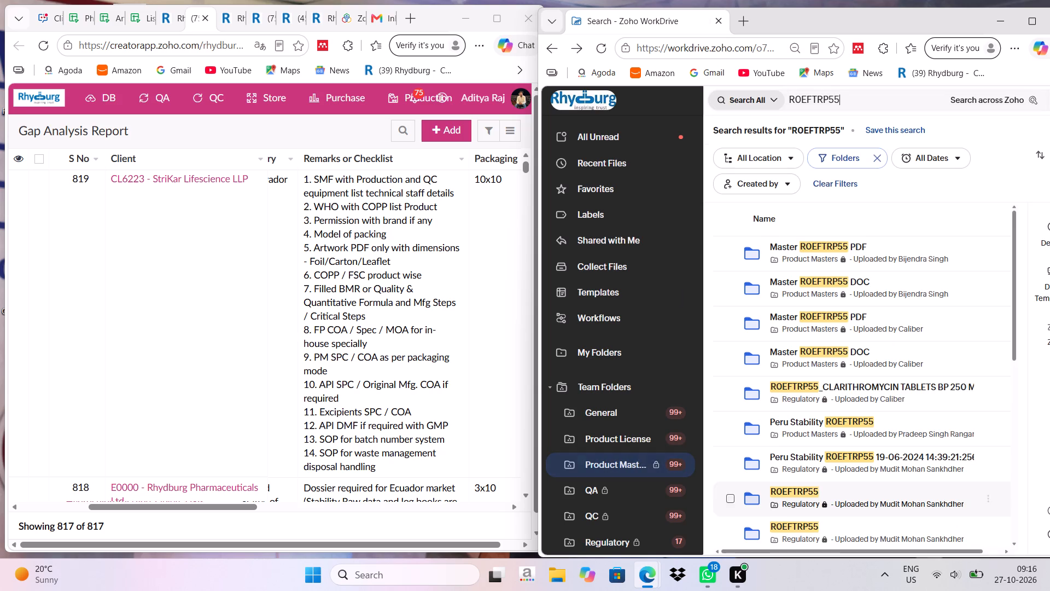
Open the first Master ROEFTRP55 PDF folder from Product Masters in the folder search results.
scroll(829, 409, "down", 5)
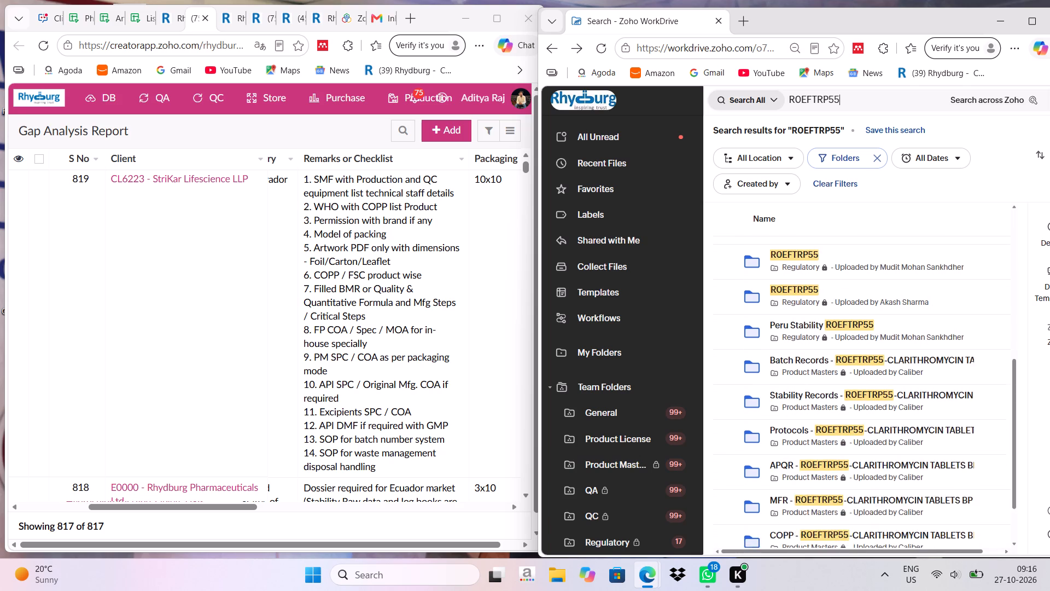
scroll(829, 409, "up", 17)
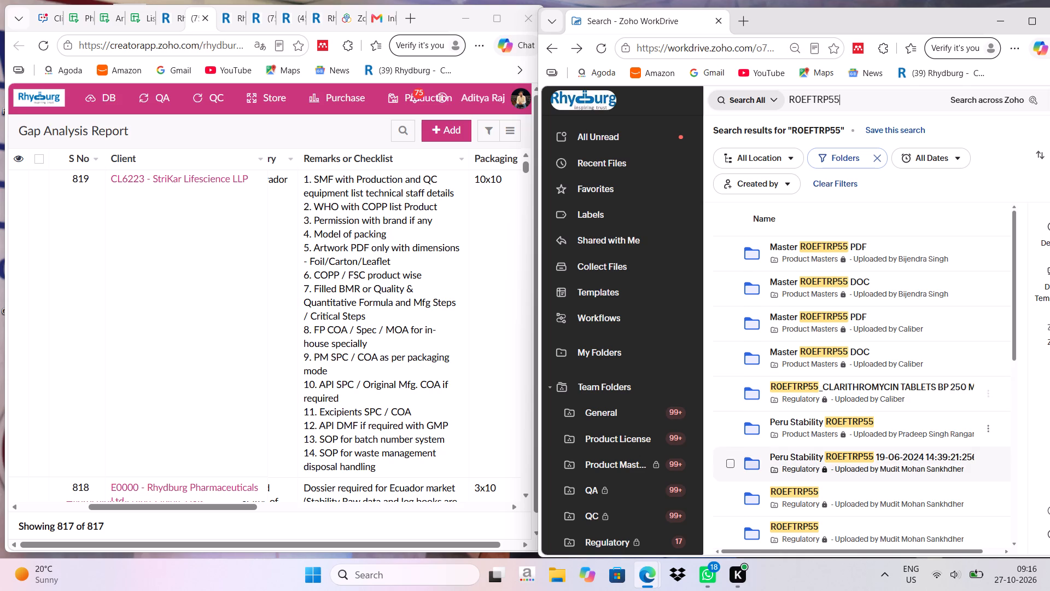
scroll(832, 414, "up", 6)
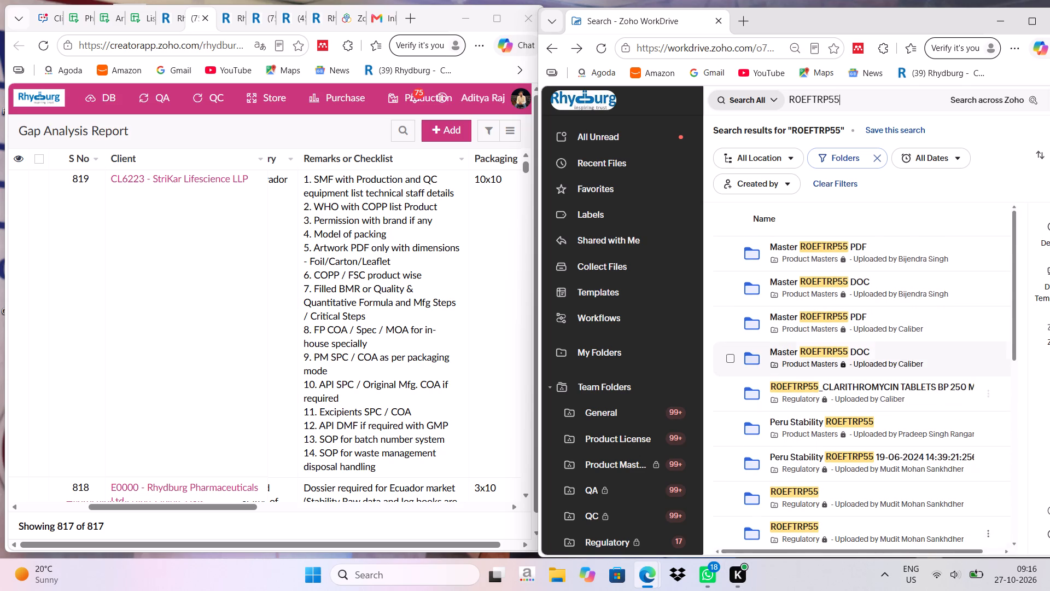
left_click(816, 244)
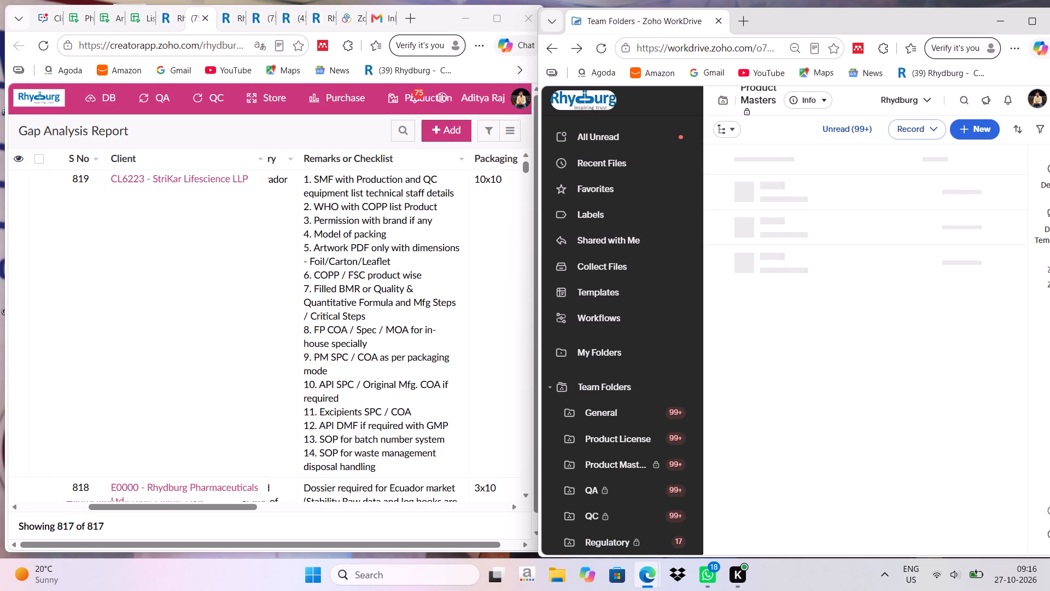
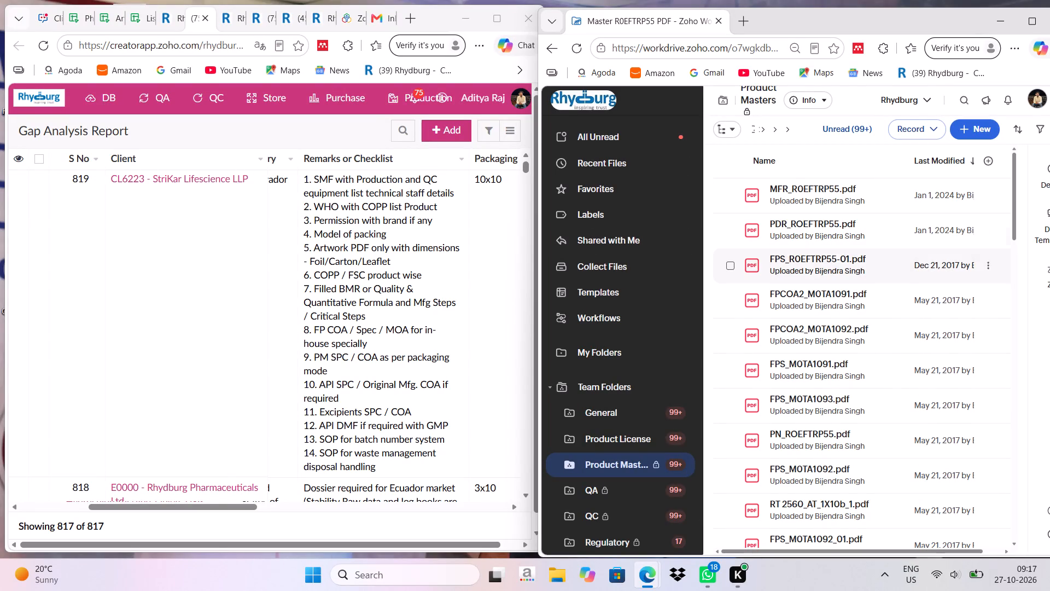
Look through the files in the Master R0EFTRP55 PDF folder for documents matching entry 819's checklist.
scroll(871, 307, "up", 2)
scroll(871, 307, "down", 4)
scroll(871, 307, "up", 5)
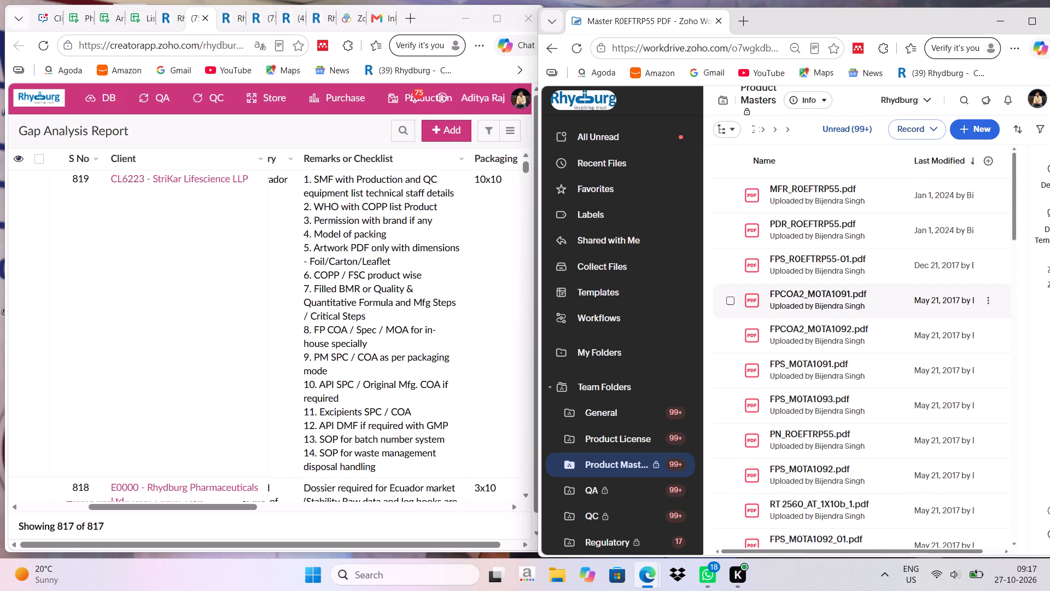
scroll(871, 307, "up", 5)
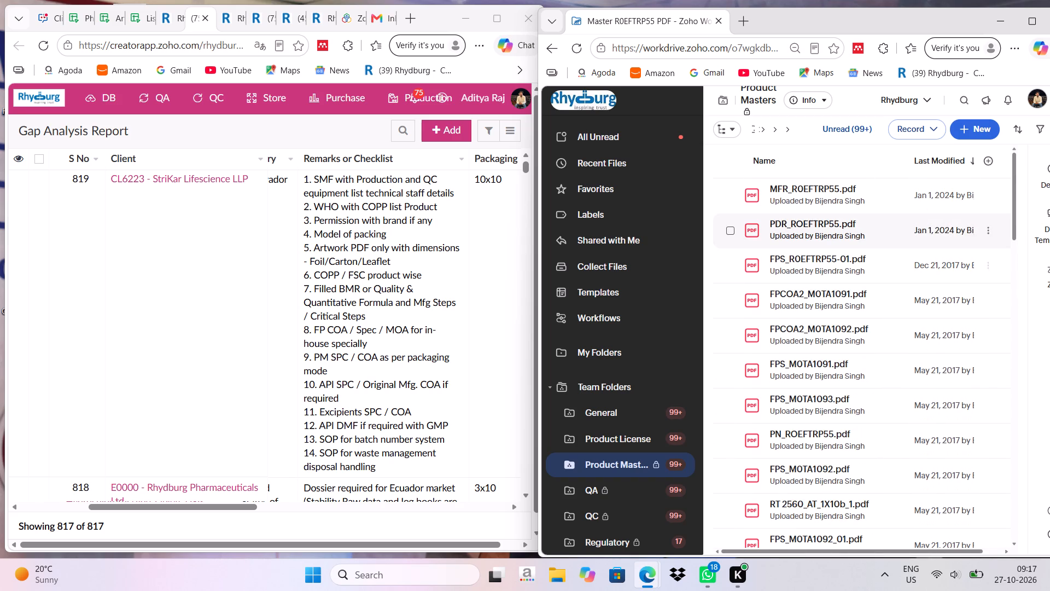
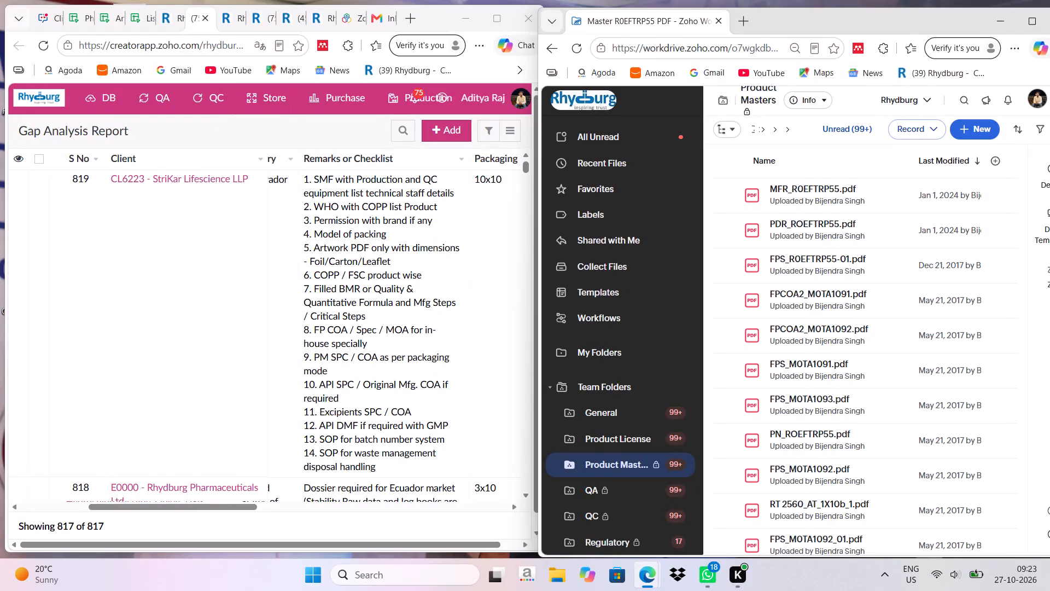
In Cliq, open the colleague's unread conversation, reply "Kmm hanshoo" with the same smiling emoji used earlier in the chat, and close the conversation.
left_click(47, 10)
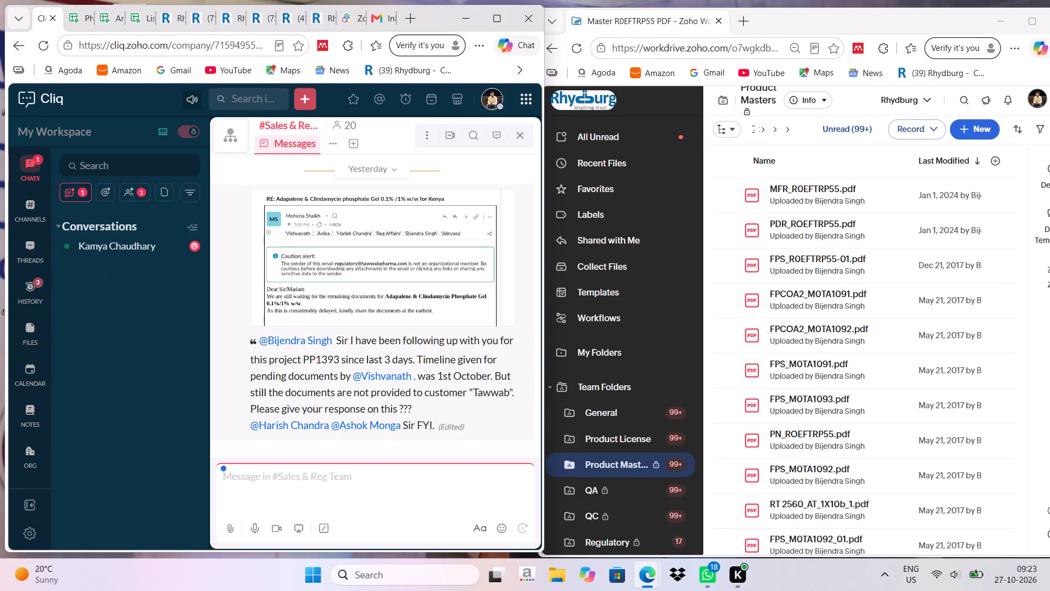
left_click(104, 244)
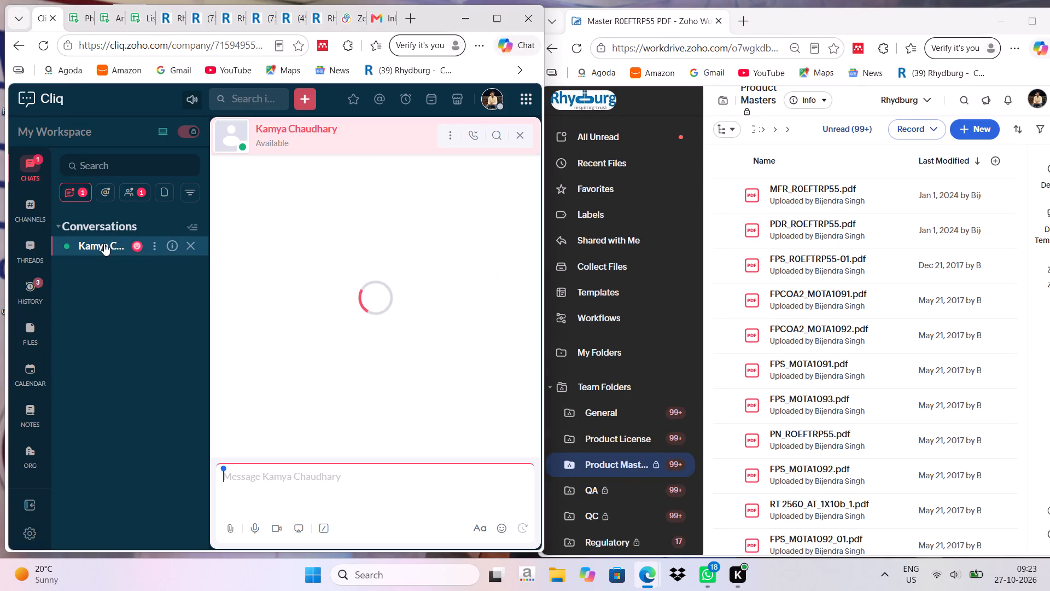
scroll(338, 418, "up", 1)
scroll(338, 418, "down", 3)
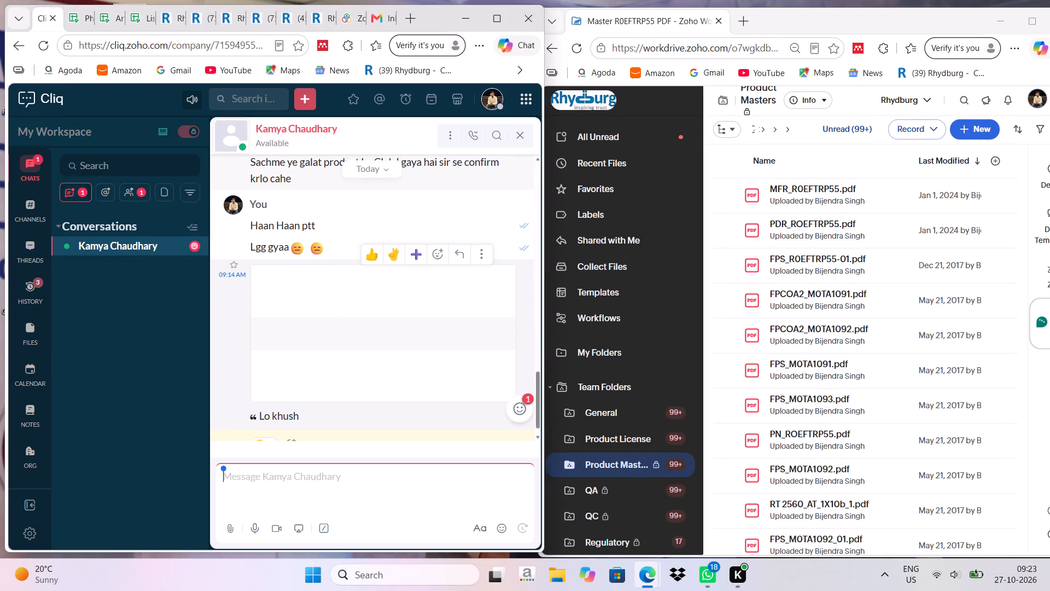
scroll(338, 418, "down", 2)
scroll(338, 418, "up", 1)
scroll(338, 418, "down", 1)
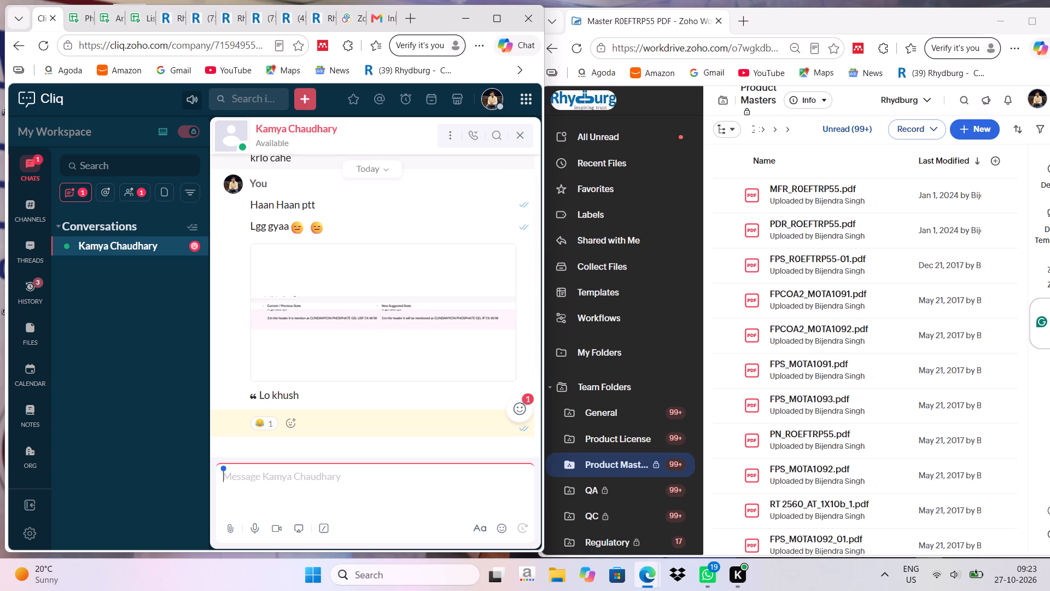
type("Kmm ha")
key("n")
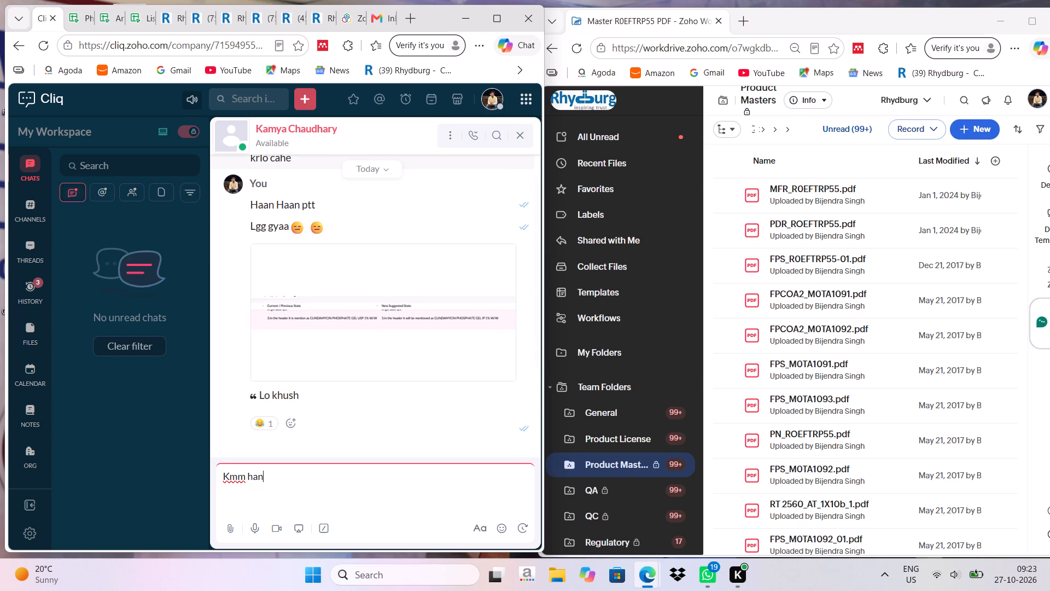
type("shoo")
left_click(499, 529)
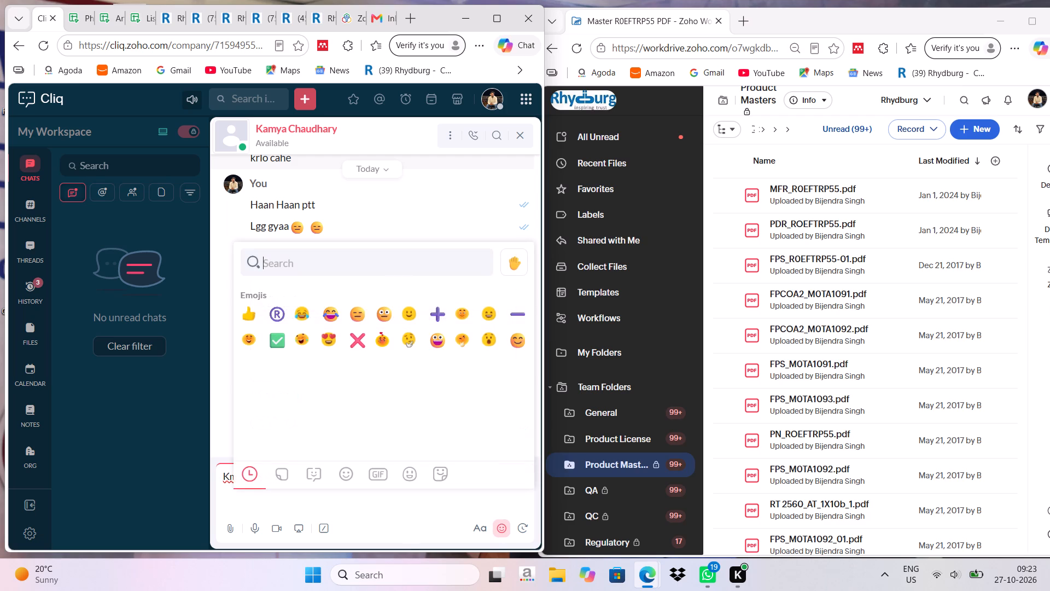
left_click(357, 314)
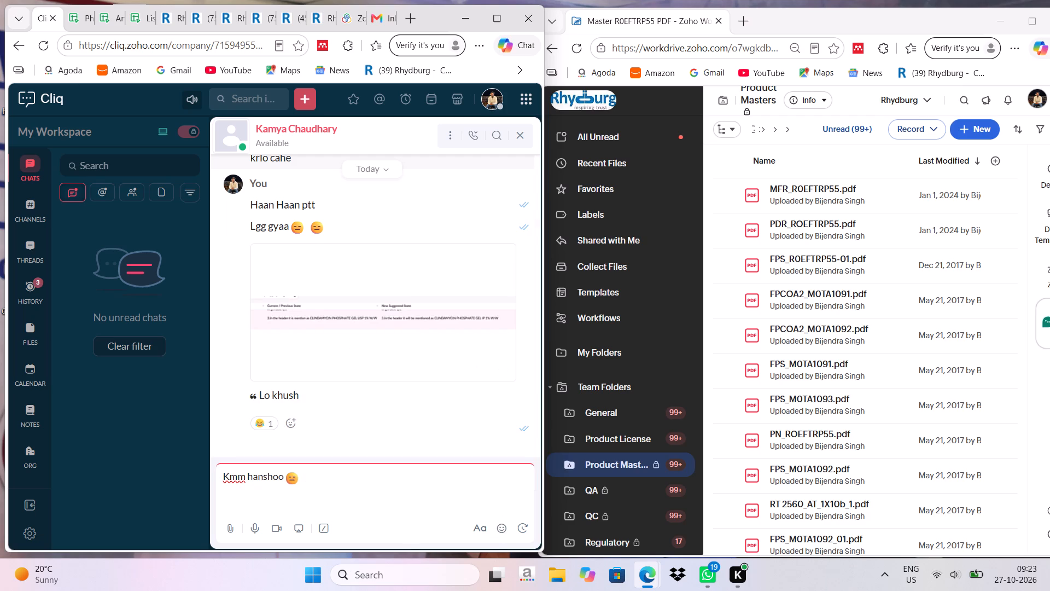
key("Return")
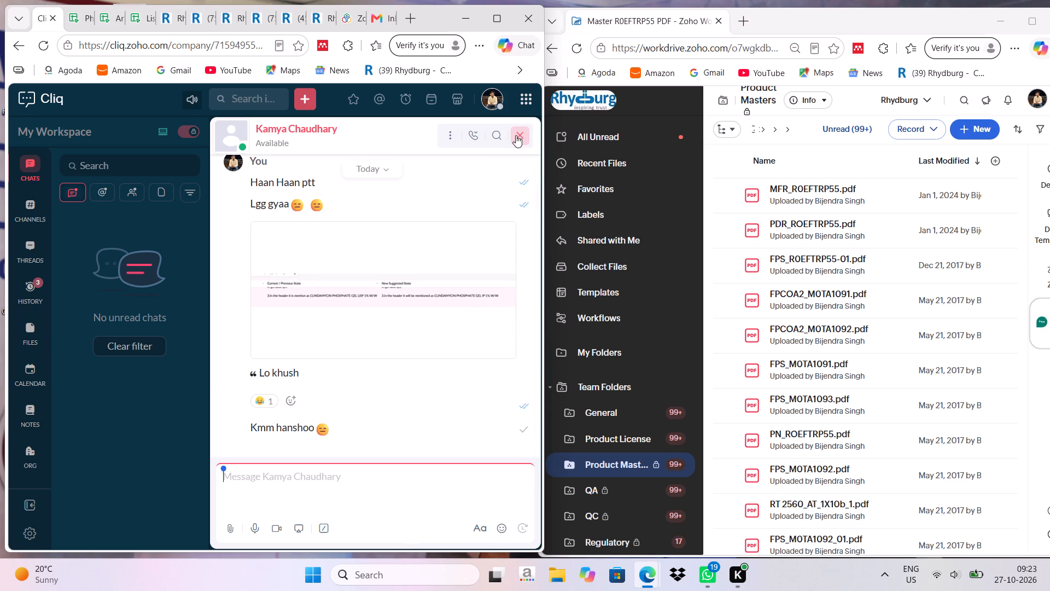
left_click(516, 135)
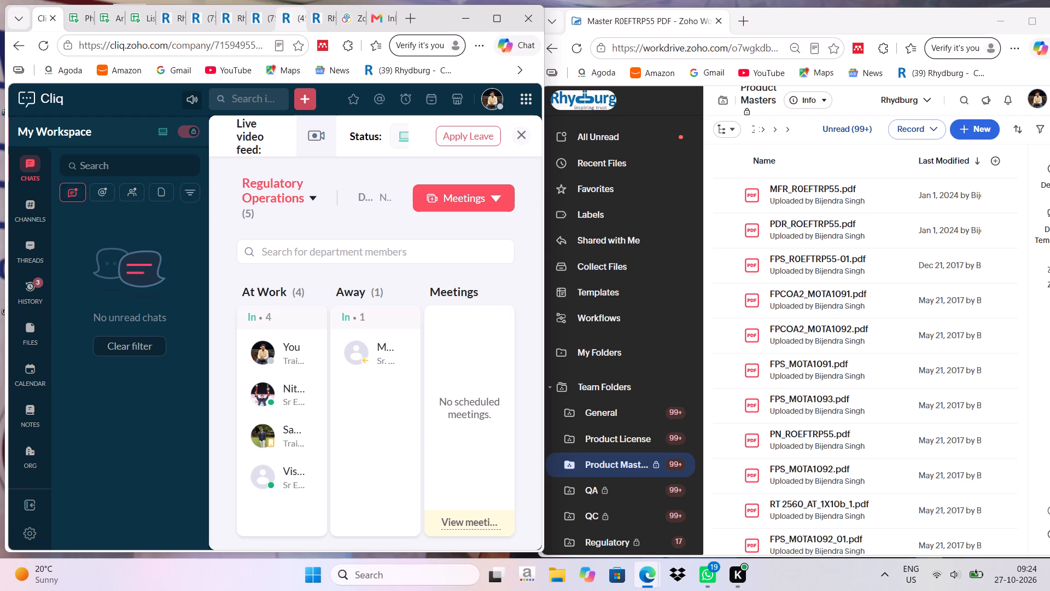
Return to the Gap Analysis Report in the Rhydburg Creator app.
left_click(183, 15)
left_click(199, 21)
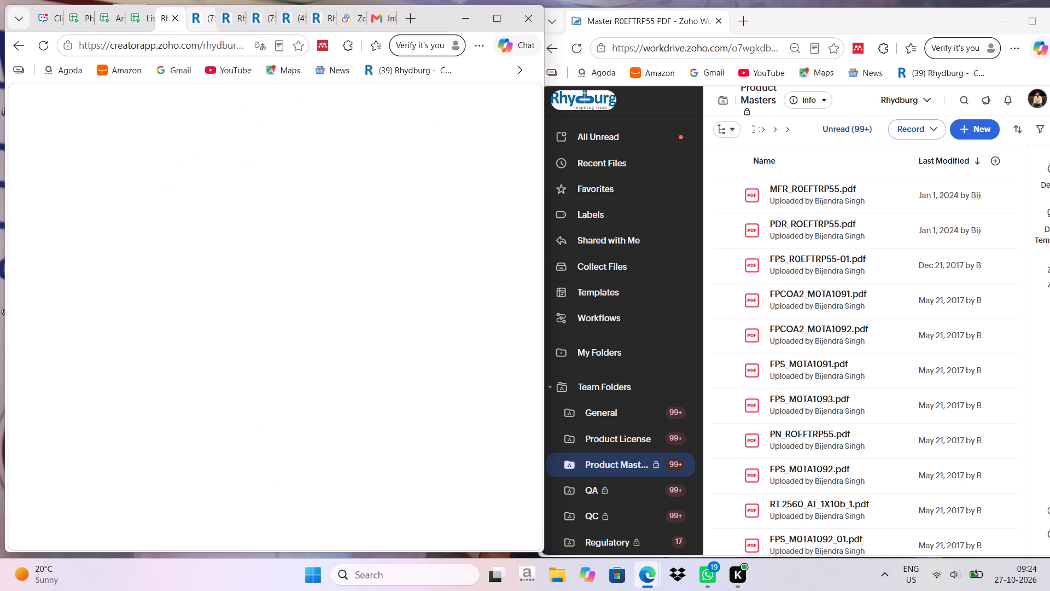
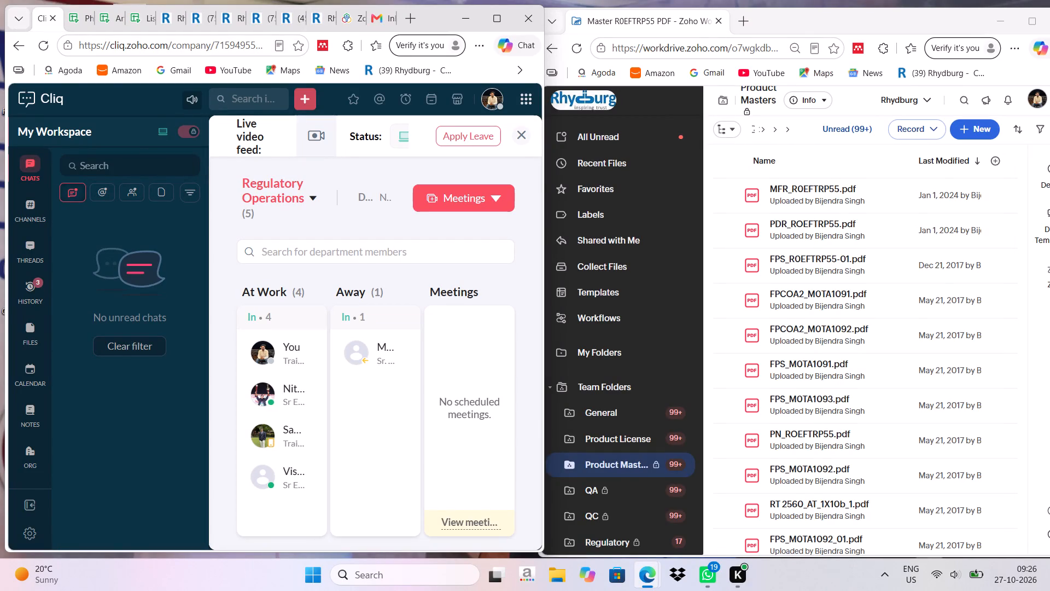
In Cliq, view the chat and profile of the other Regulatory Operations trainee listed at work, and close both.
left_click(264, 438)
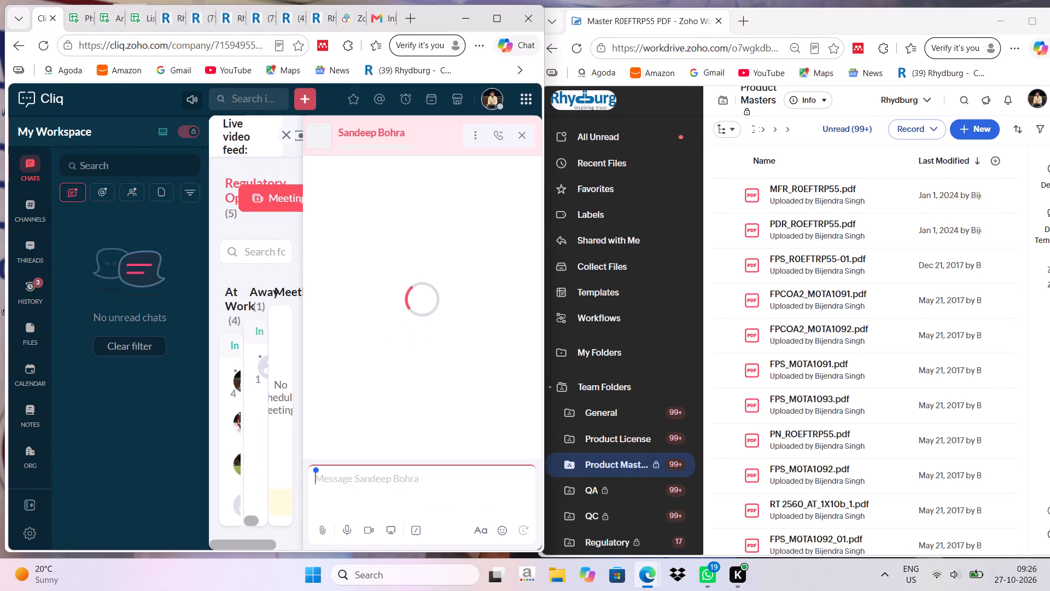
left_click(317, 138)
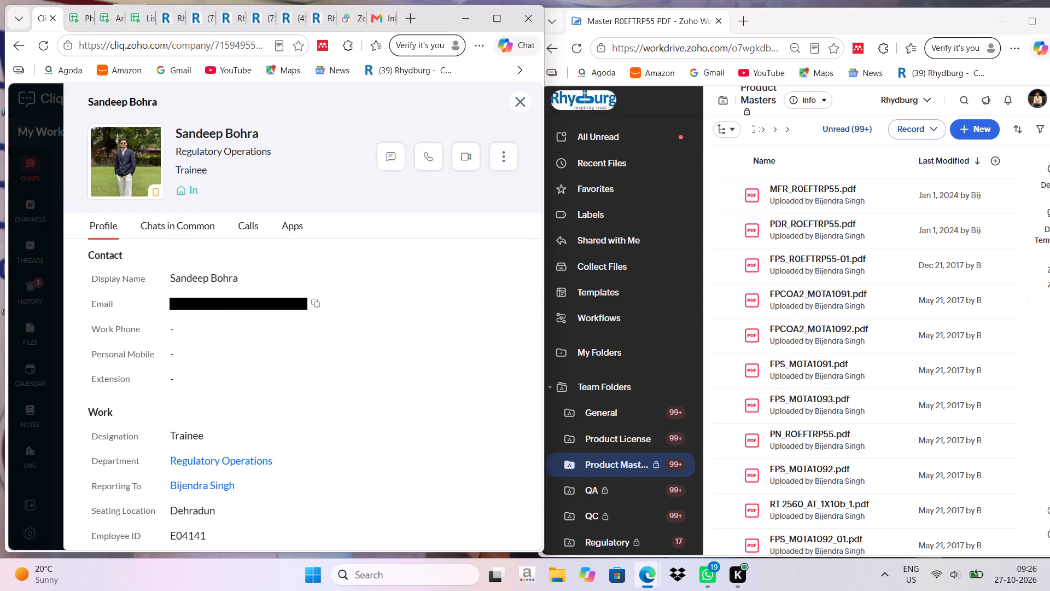
left_click(519, 102)
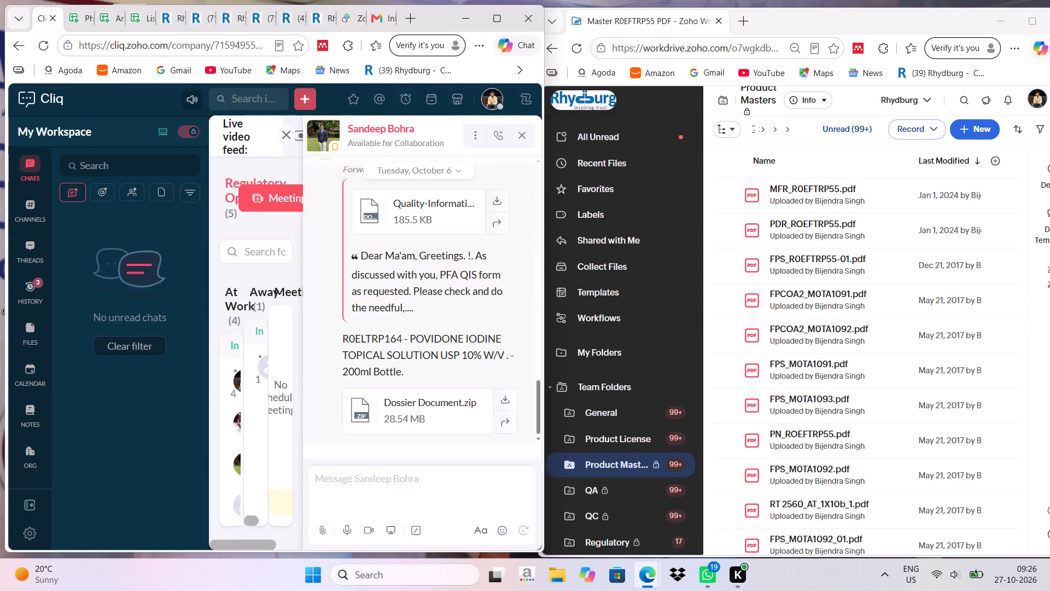
left_click(524, 135)
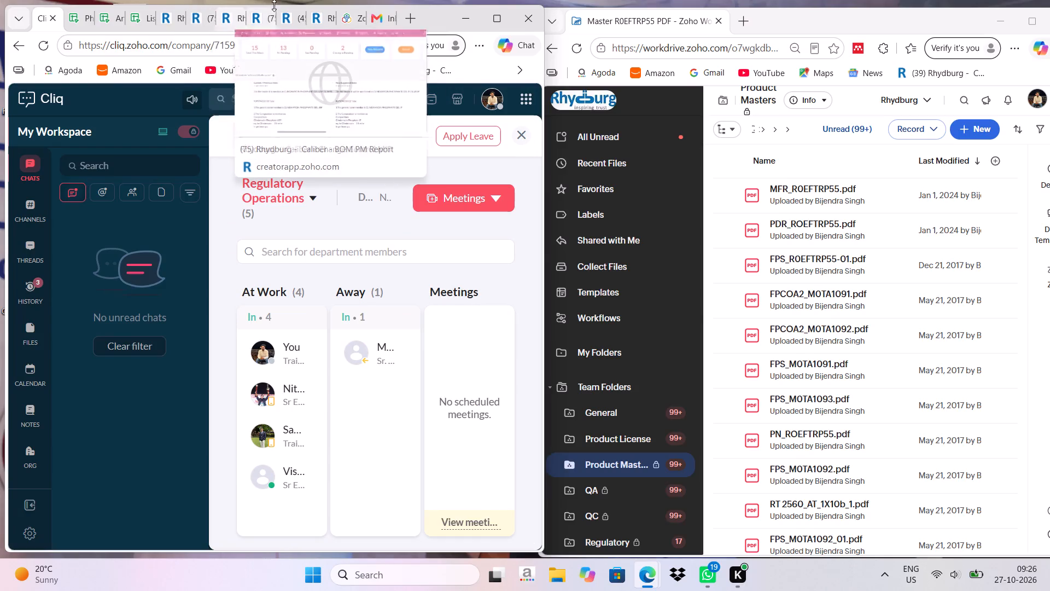
Switch back to the Gap Analysis Report in the Rhydburg Creator app, showing entry 819's checklist.
left_click(168, 15)
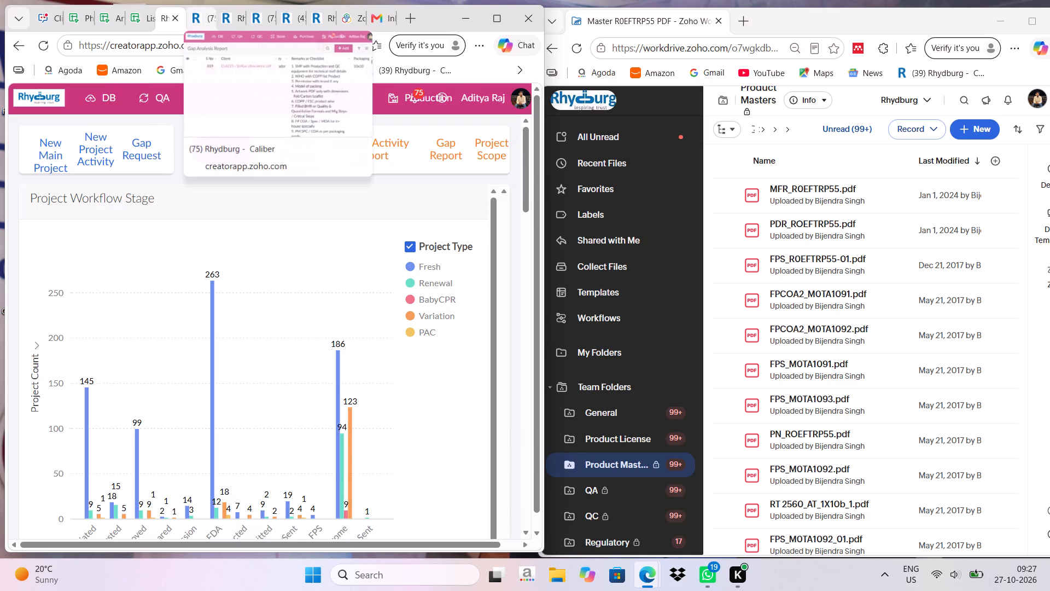
left_click(202, 15)
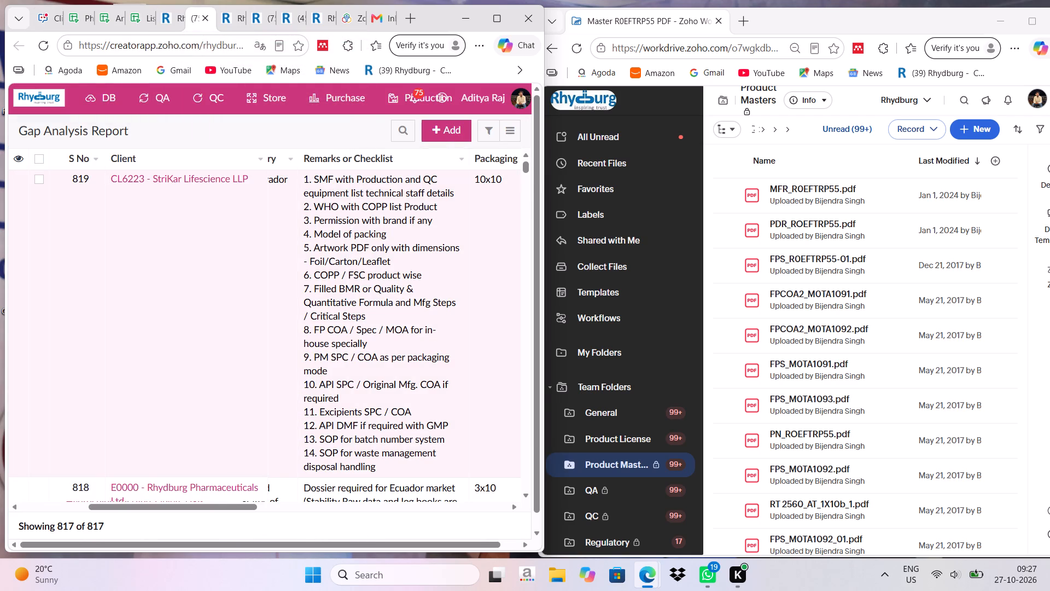
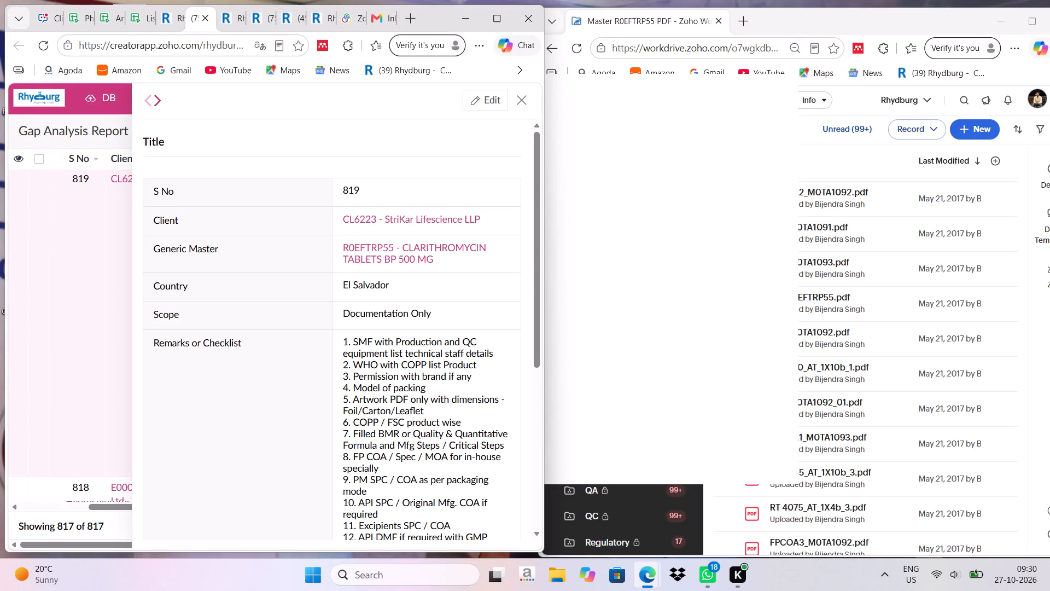
Close the detail view of entry 819 to get back to the Gap Analysis Report list.
left_click(518, 100)
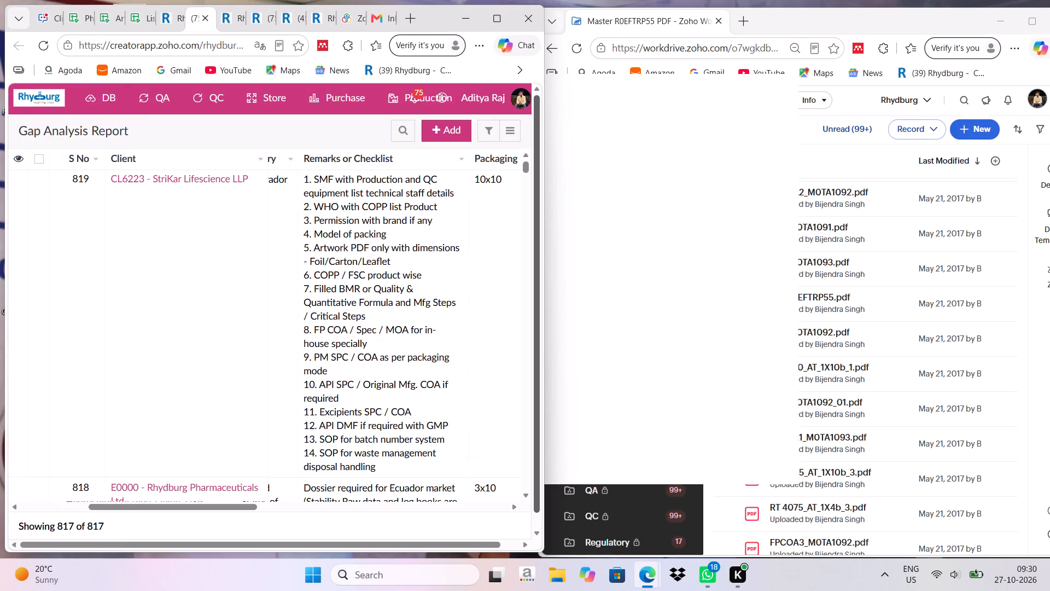
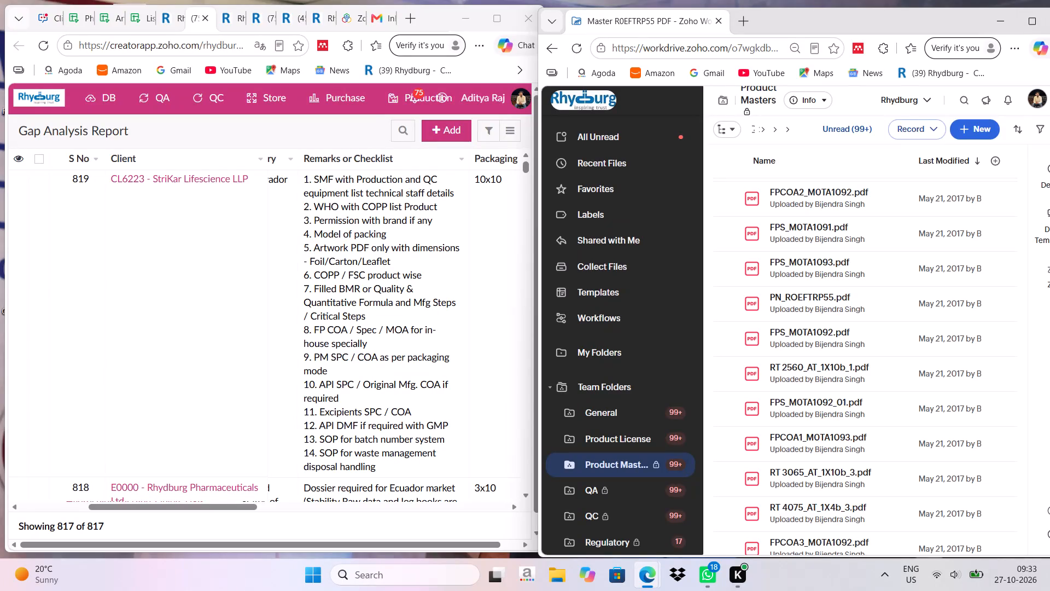
Open Resume_Aditya (2).pdf from the full list of downloaded files and maximize its browser window.
left_click(1012, 54)
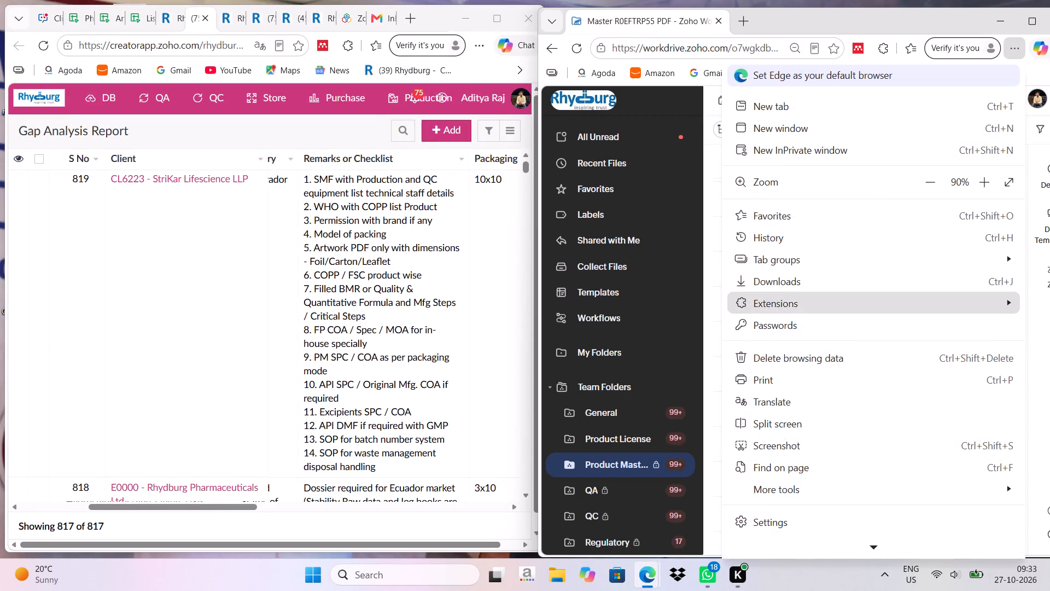
left_click(783, 286)
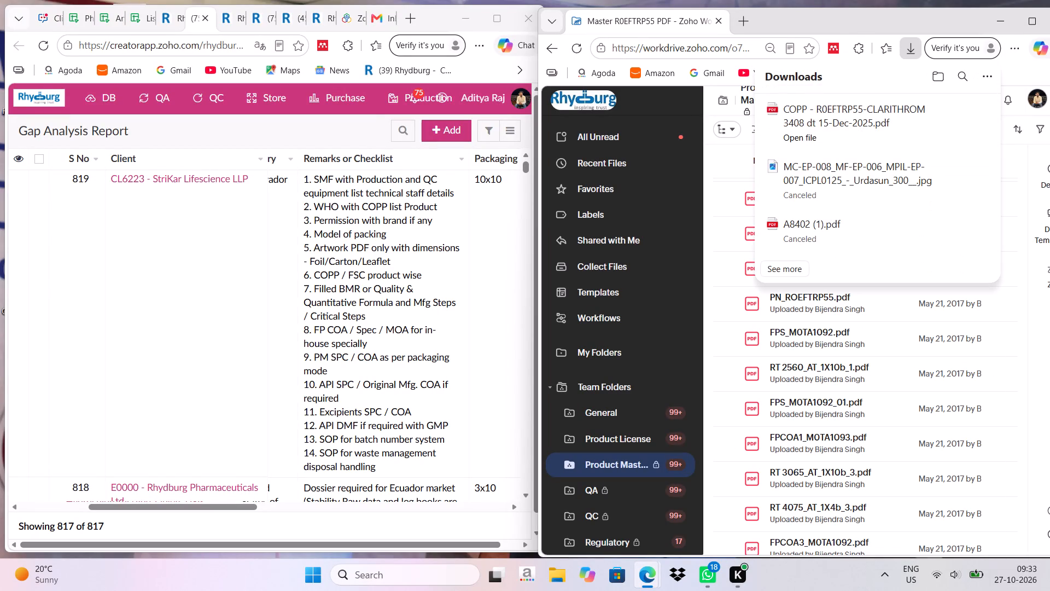
left_click(796, 263)
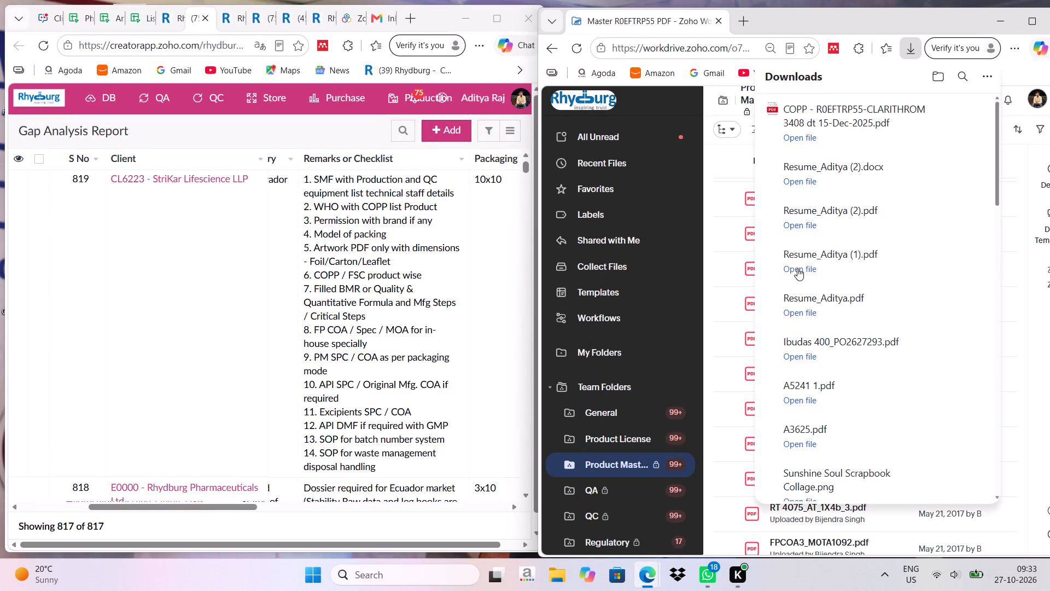
left_click(796, 224)
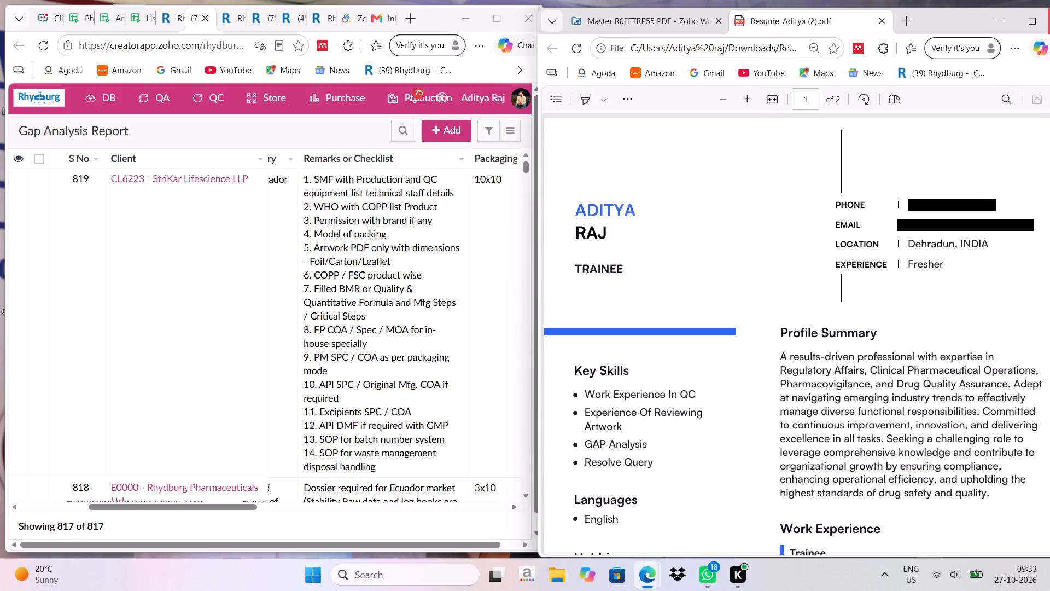
left_click(1024, 21)
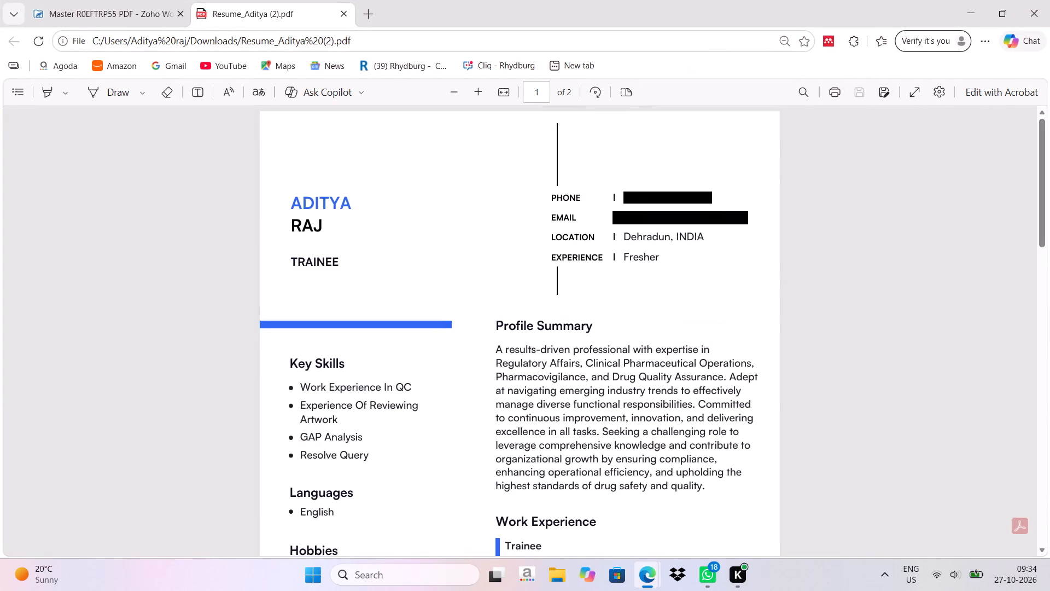
Read through both pages of the resume, examining its profile summary, skills, work experience, internship, education and projects sections.
scroll(914, 421, "down", 4)
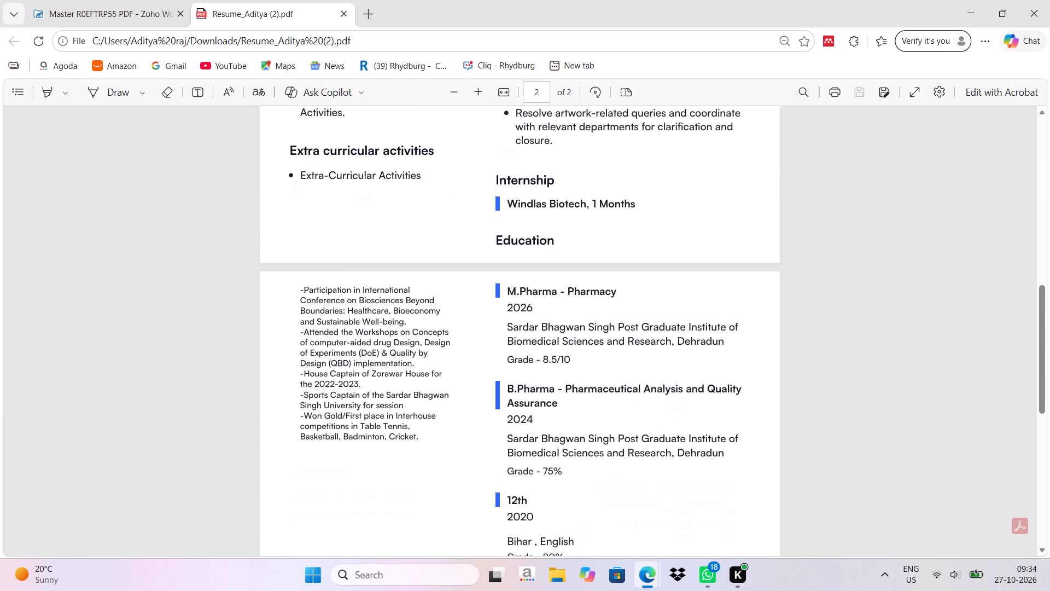
scroll(914, 421, "up", 4)
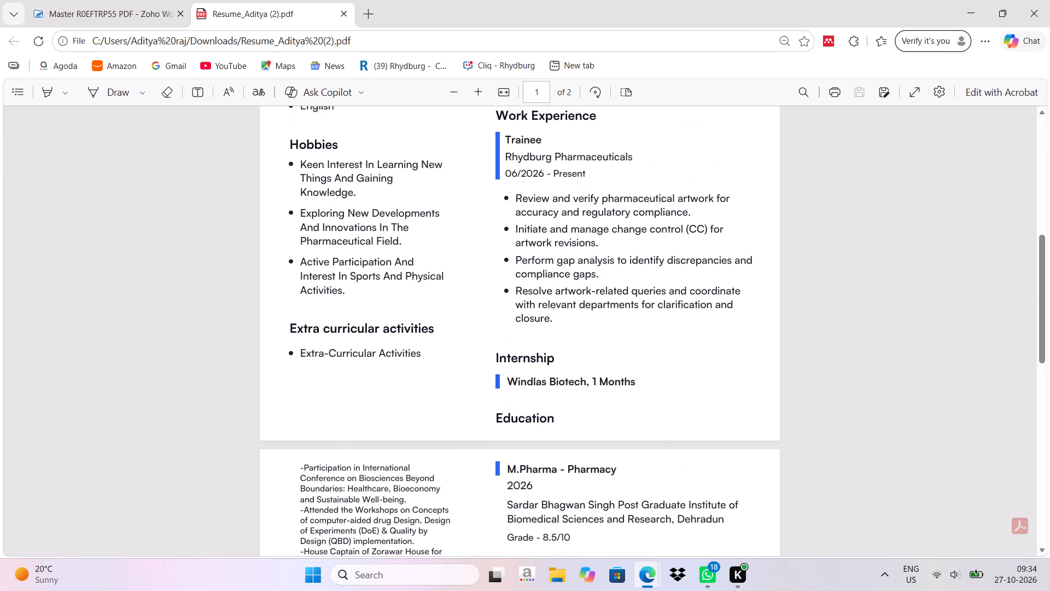
scroll(914, 421, "up", 2)
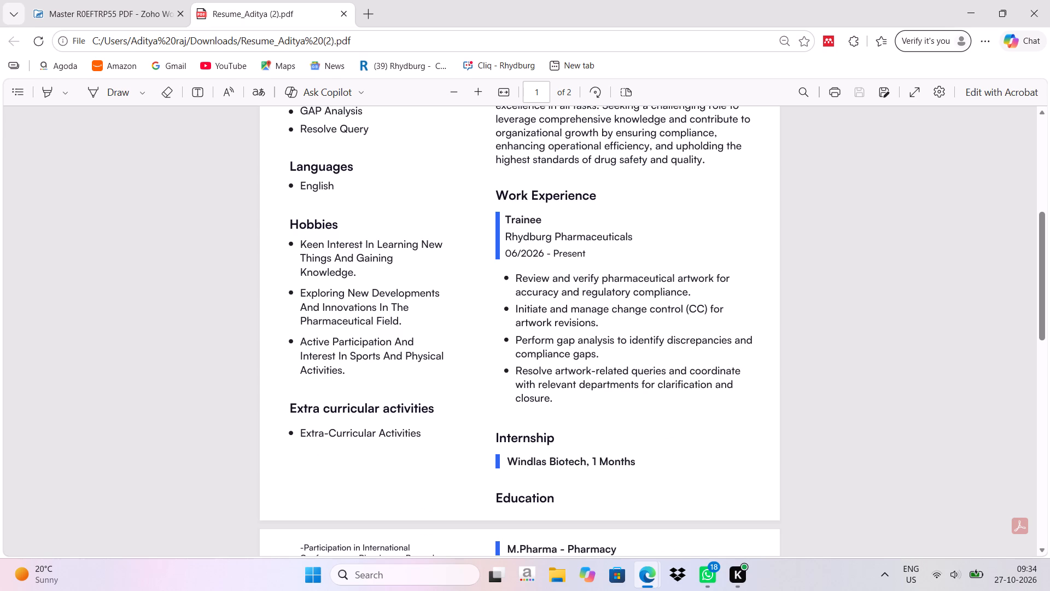
scroll(655, 315, "down", 2)
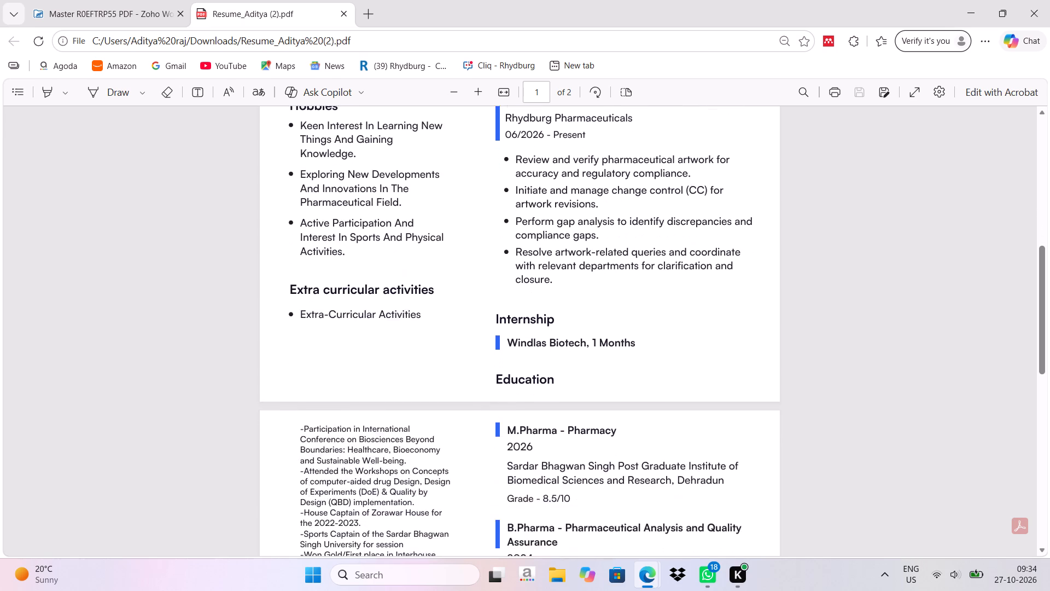
scroll(655, 315, "down", 2)
scroll(655, 315, "up", 3)
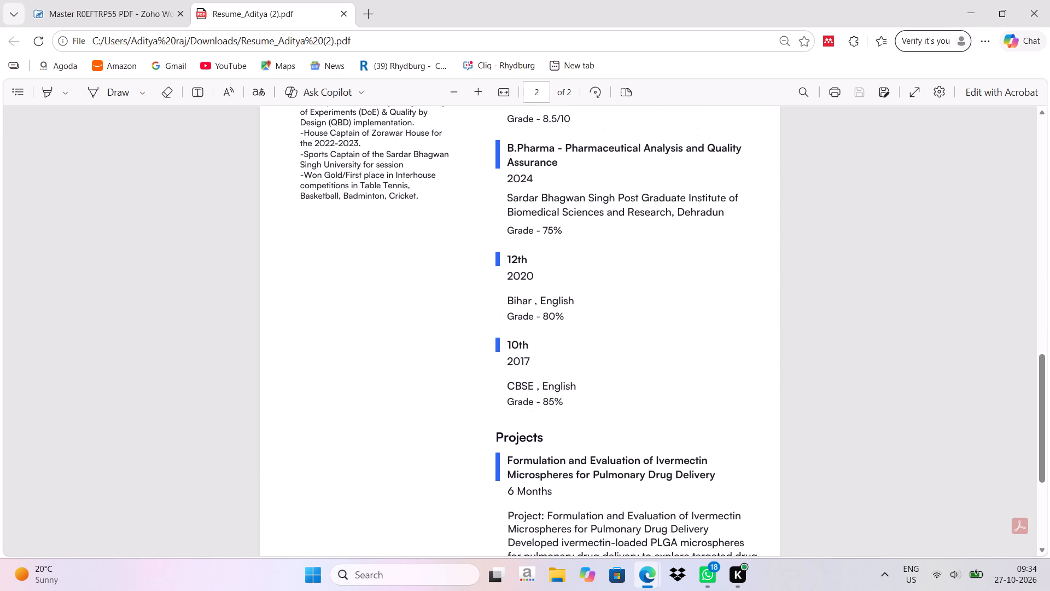
scroll(655, 315, "up", 4)
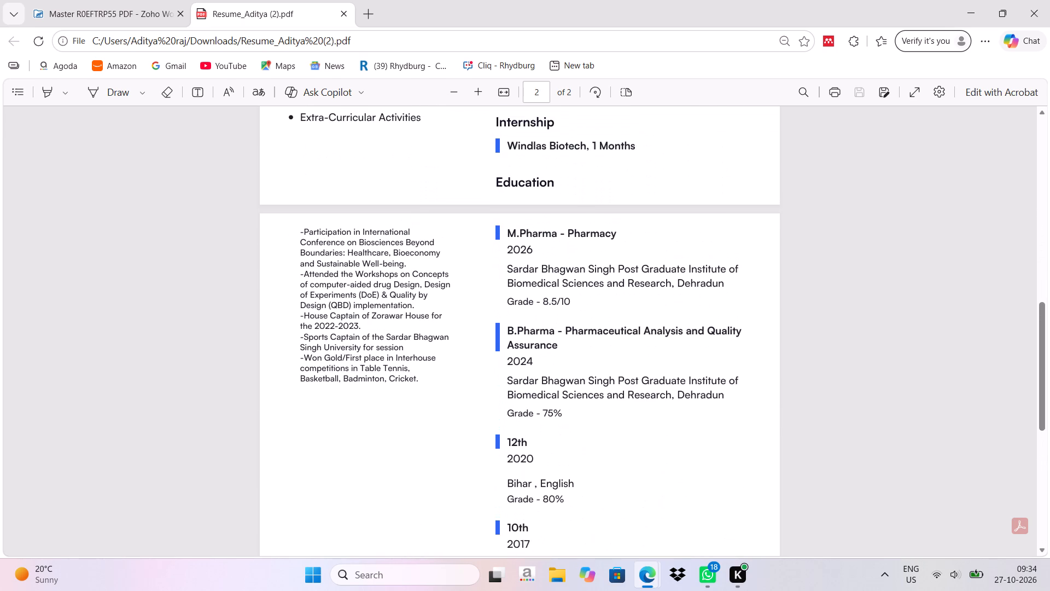
scroll(655, 315, "down", 3)
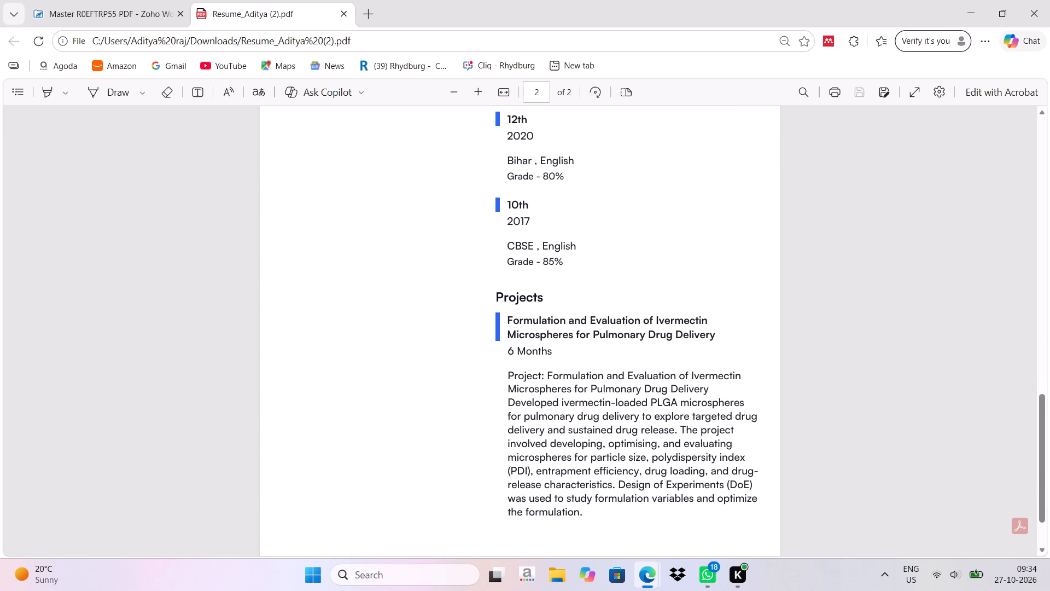
scroll(655, 315, "up", 3)
scroll(557, 450, "up", 2)
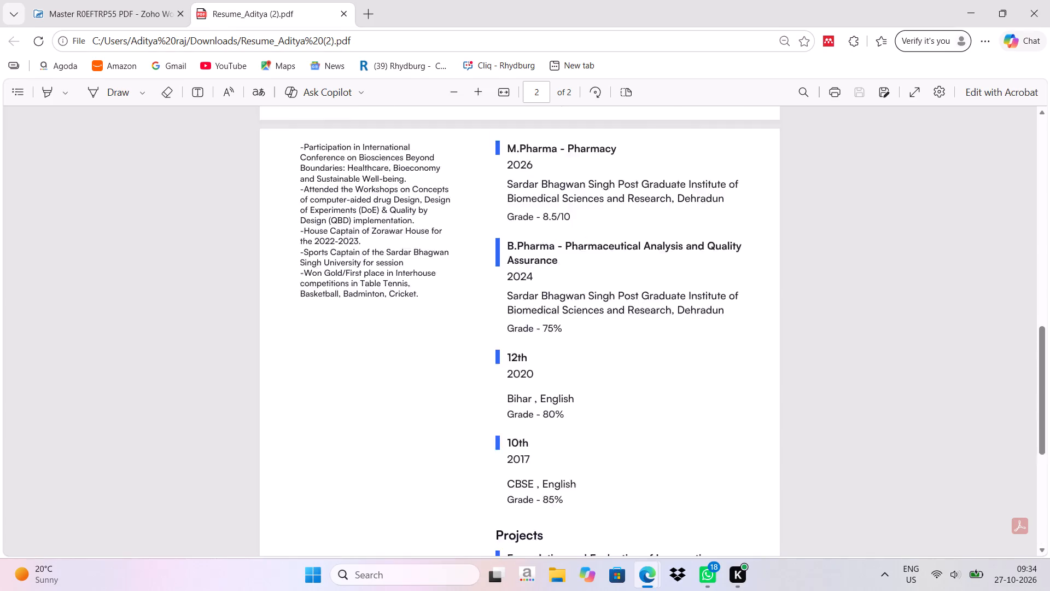
scroll(557, 450, "up", 1)
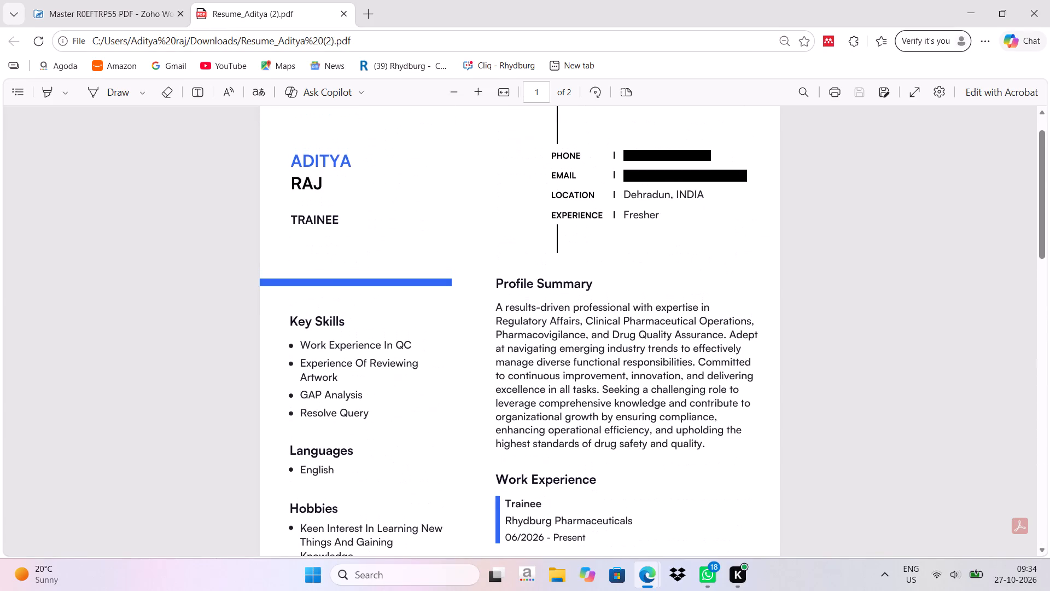
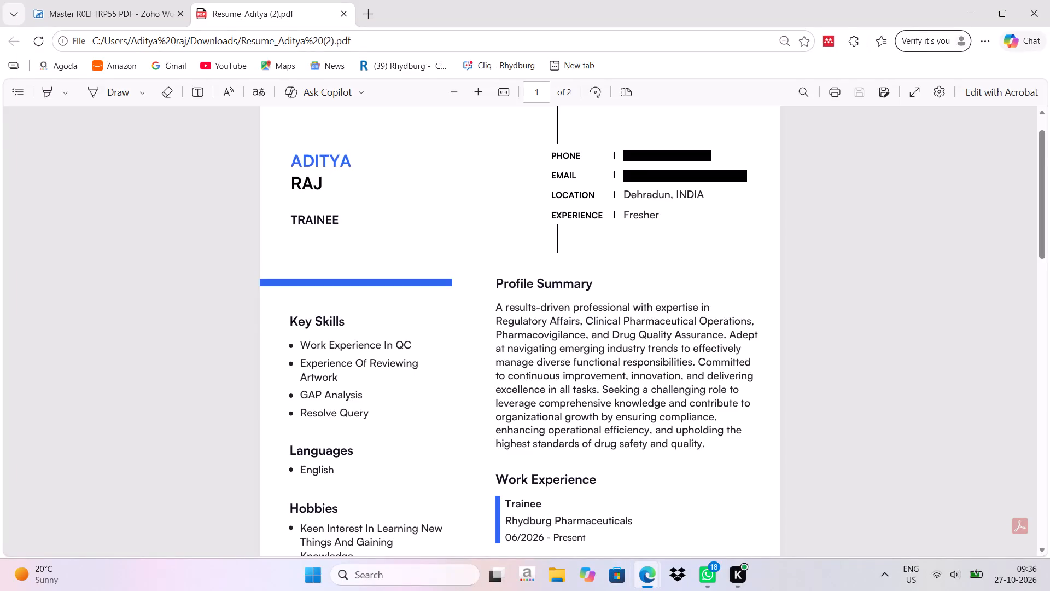
Leave the resume, restore its window to sit beside the Gap Analysis Report, and return to the Master R0EFTRP55 PDF folder in WorkDrive.
scroll(620, 396, "up", 6)
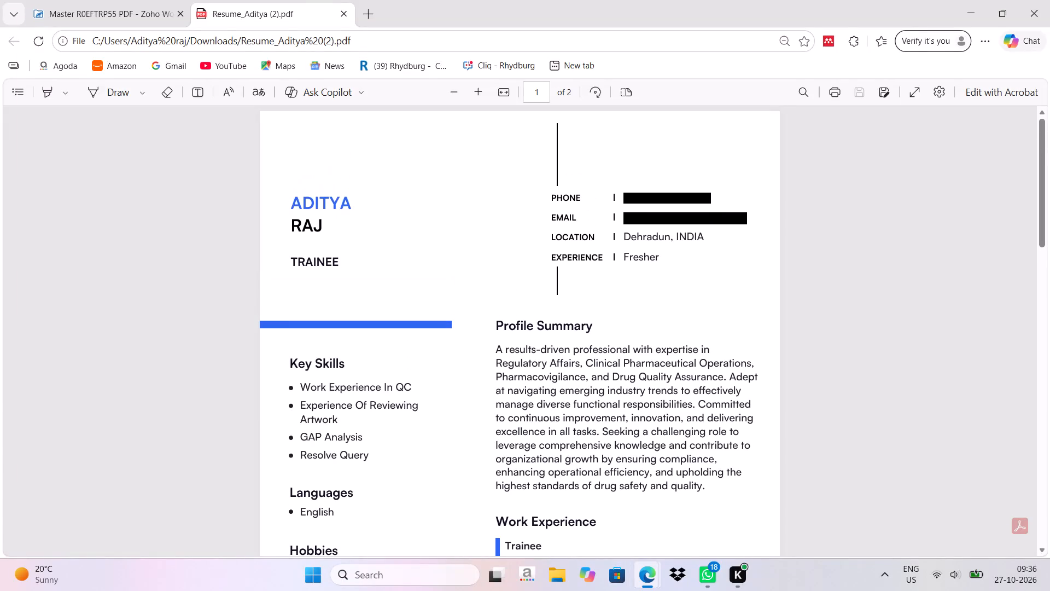
scroll(620, 396, "up", 2)
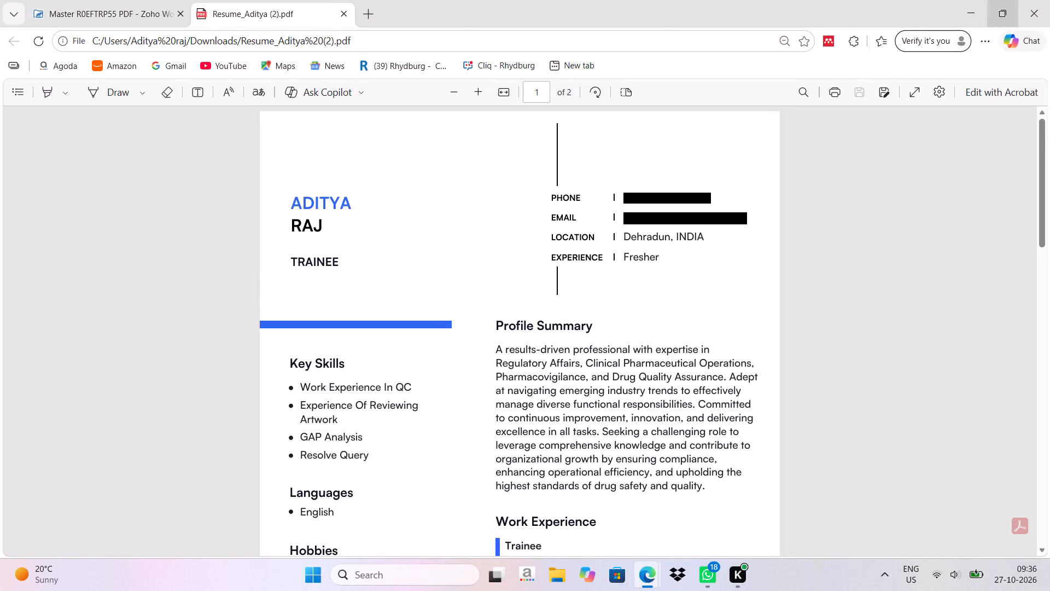
left_click(997, 13)
left_click(647, 21)
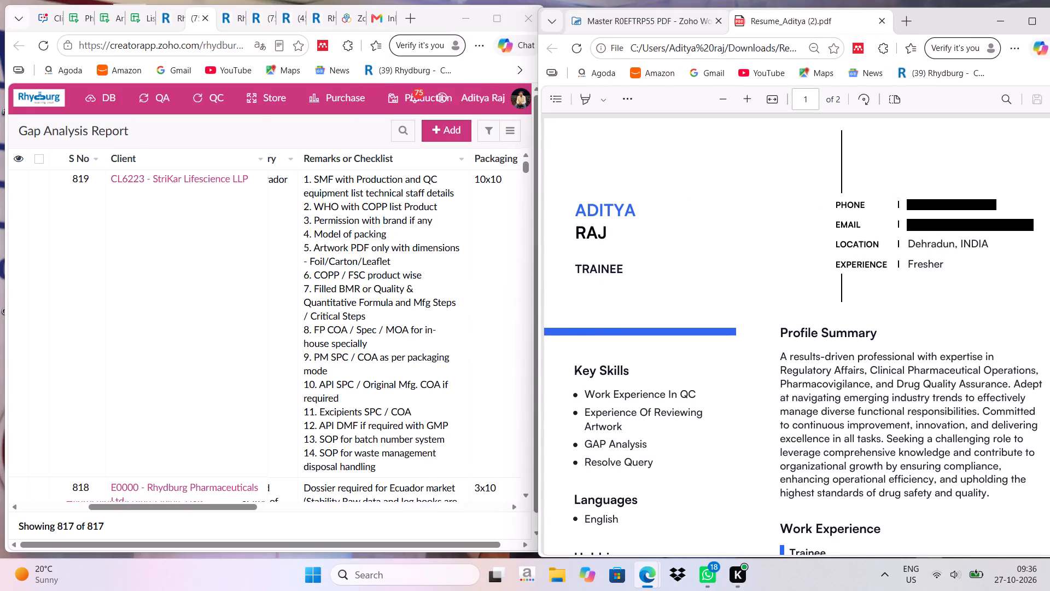
left_click_drag(941, 15, 948, 8)
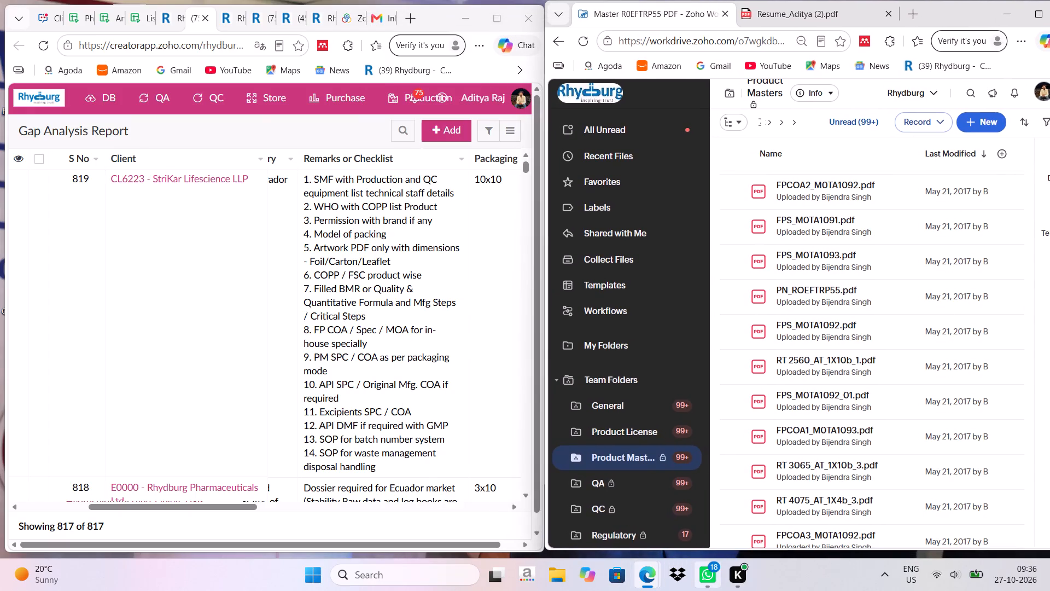
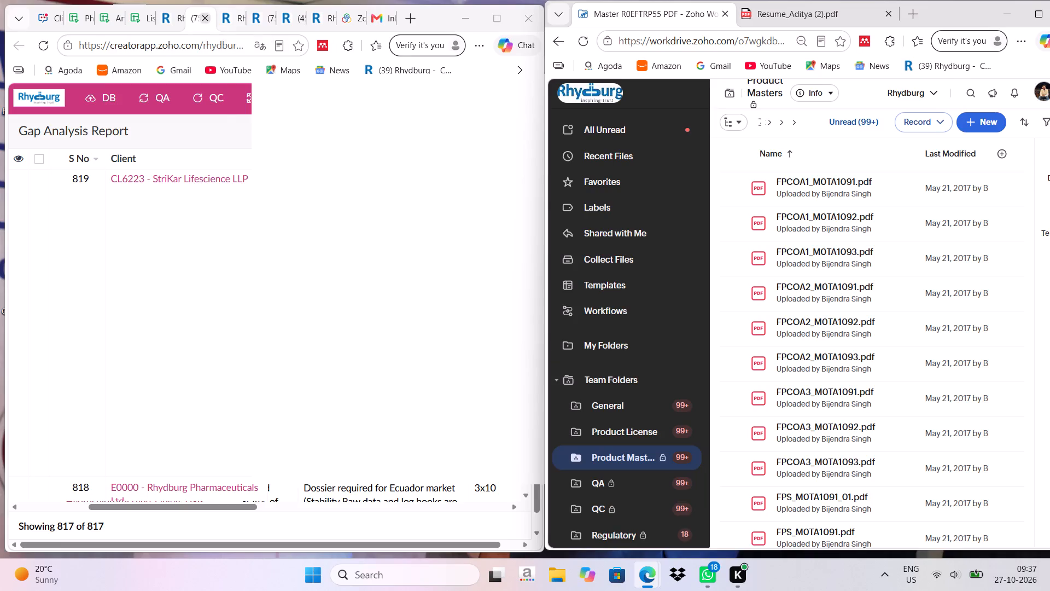
Look through the Master R0EFTRP55 PDF folder's files down to the end of the list, against entry 819's checklist in the Gap Analysis Report.
left_click(226, 14)
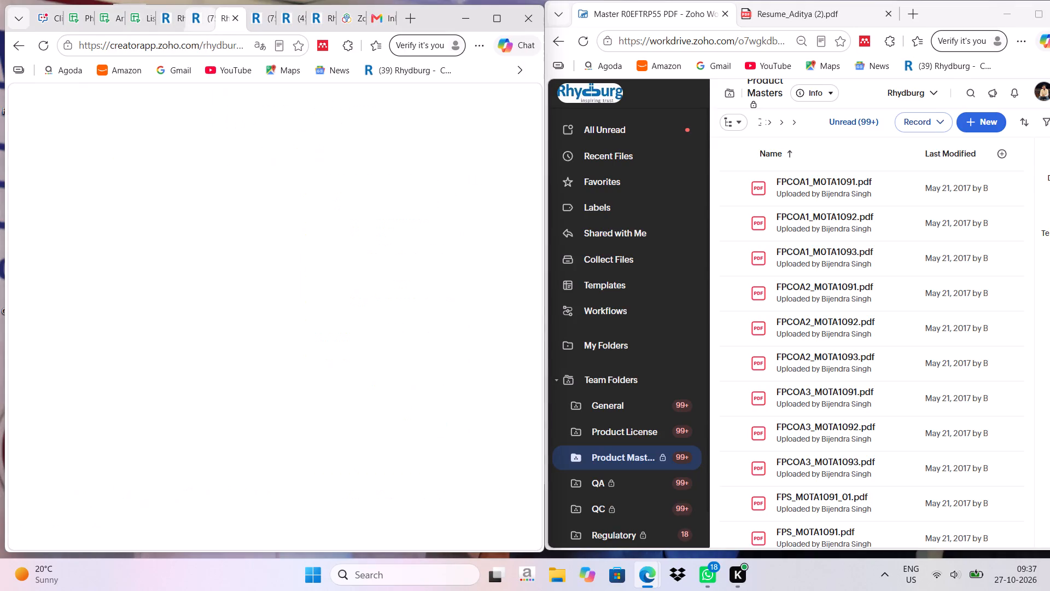
left_click(199, 19)
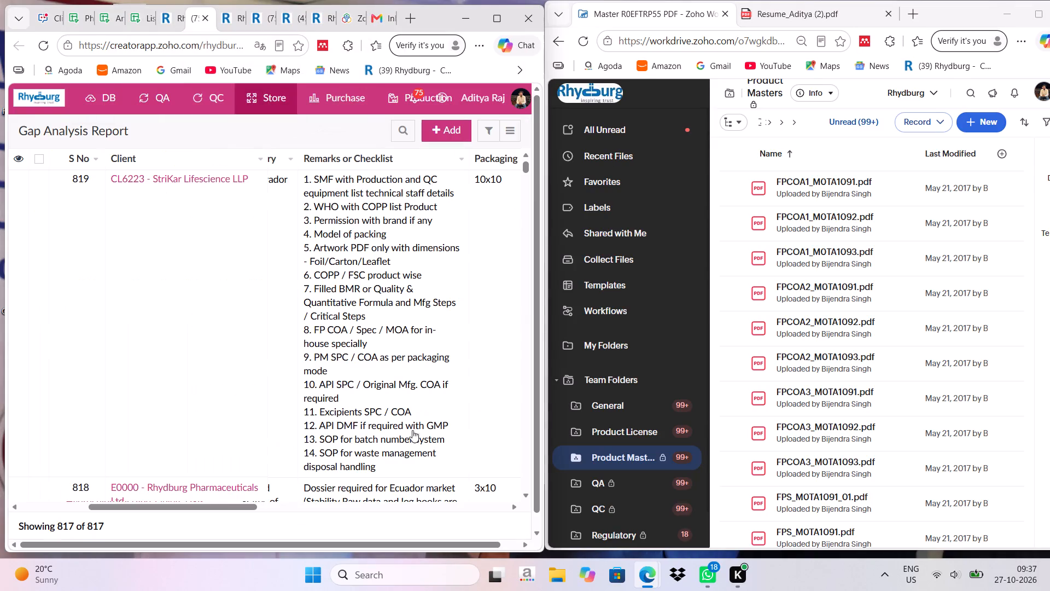
scroll(825, 302, "down", 10)
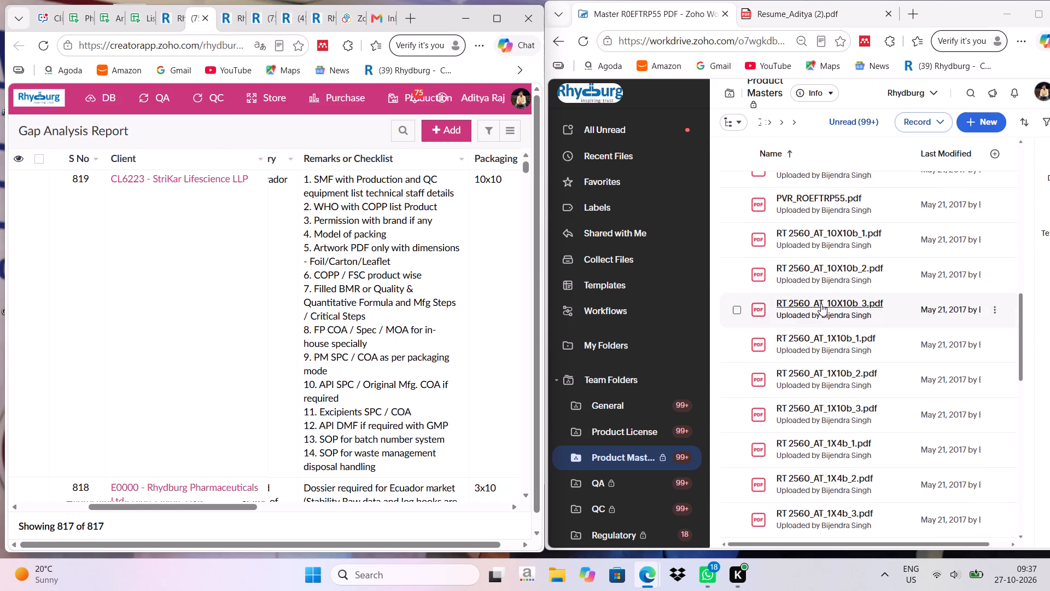
scroll(821, 310, "down", 11)
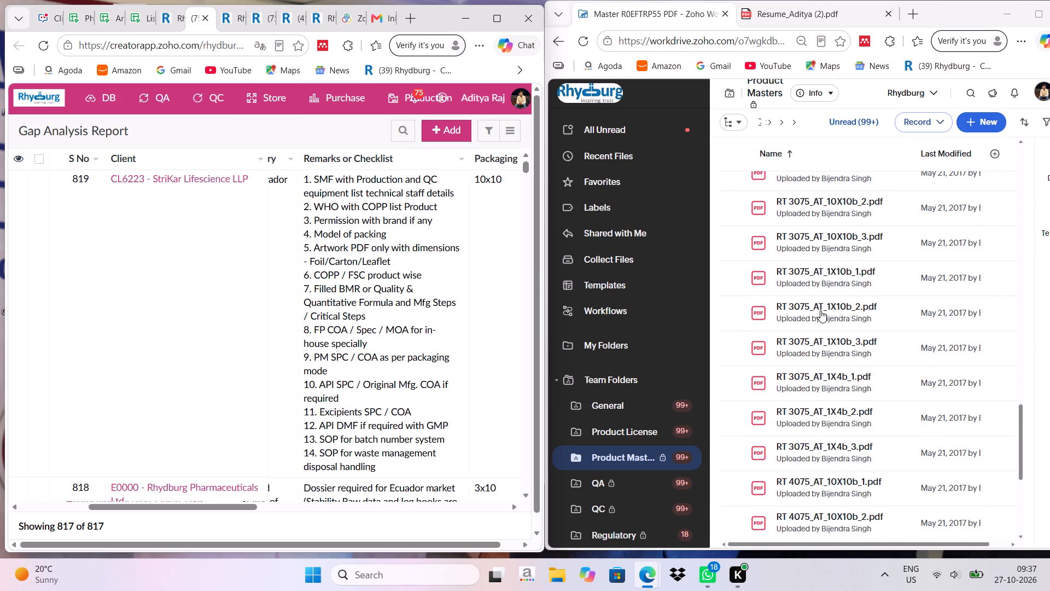
scroll(820, 310, "down", 5)
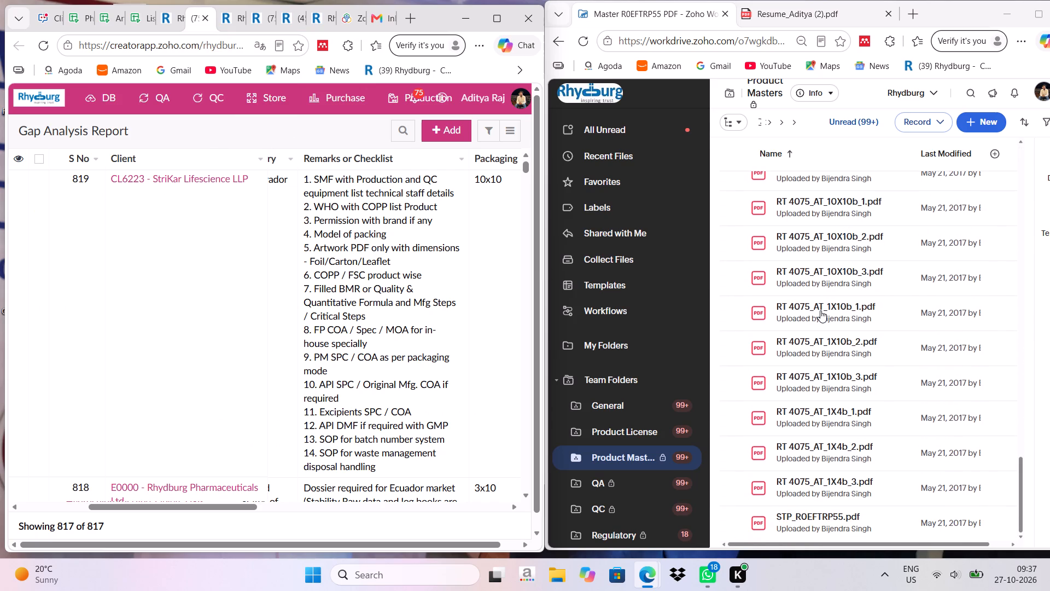
scroll(826, 311, "down", 5)
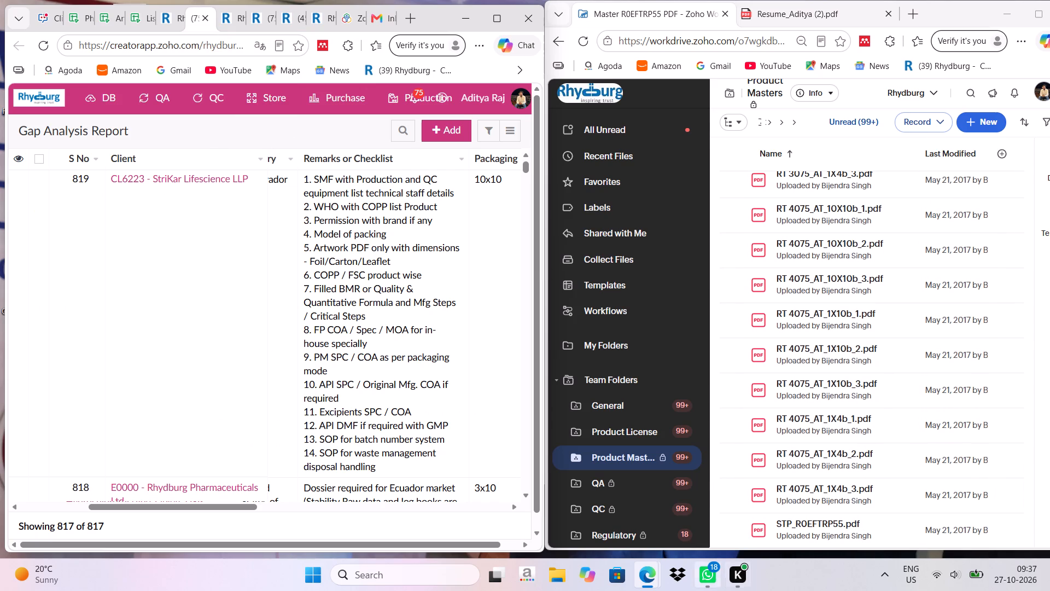
scroll(738, 416, "down", 5)
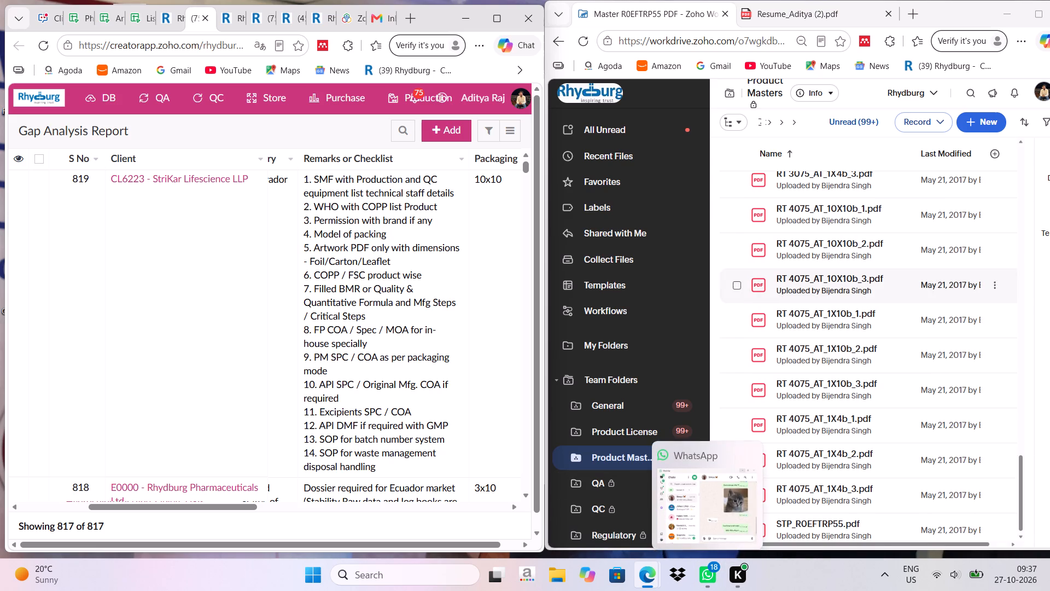
scroll(924, 364, "down", 5)
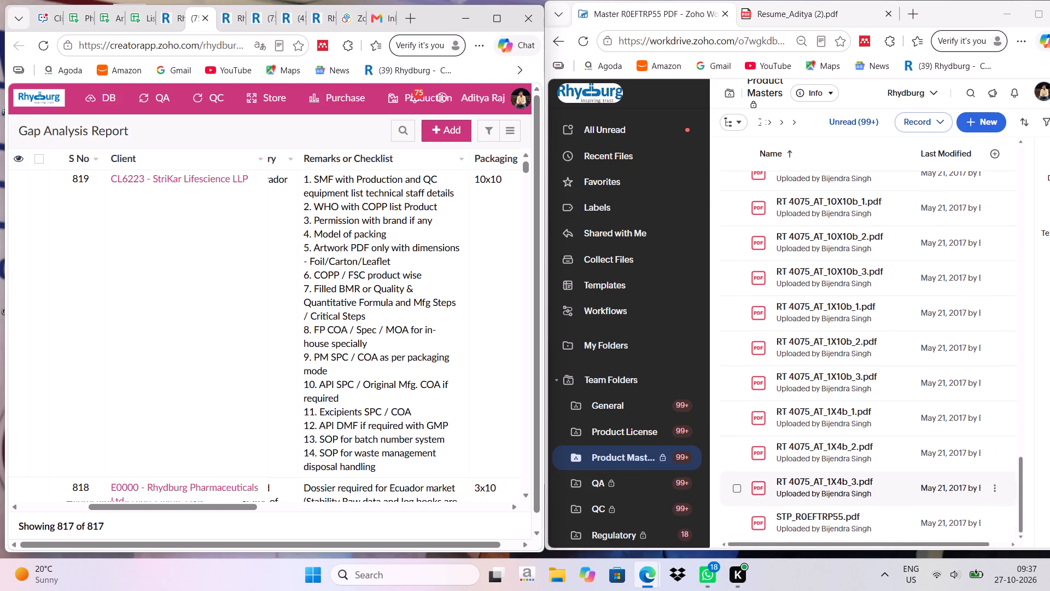
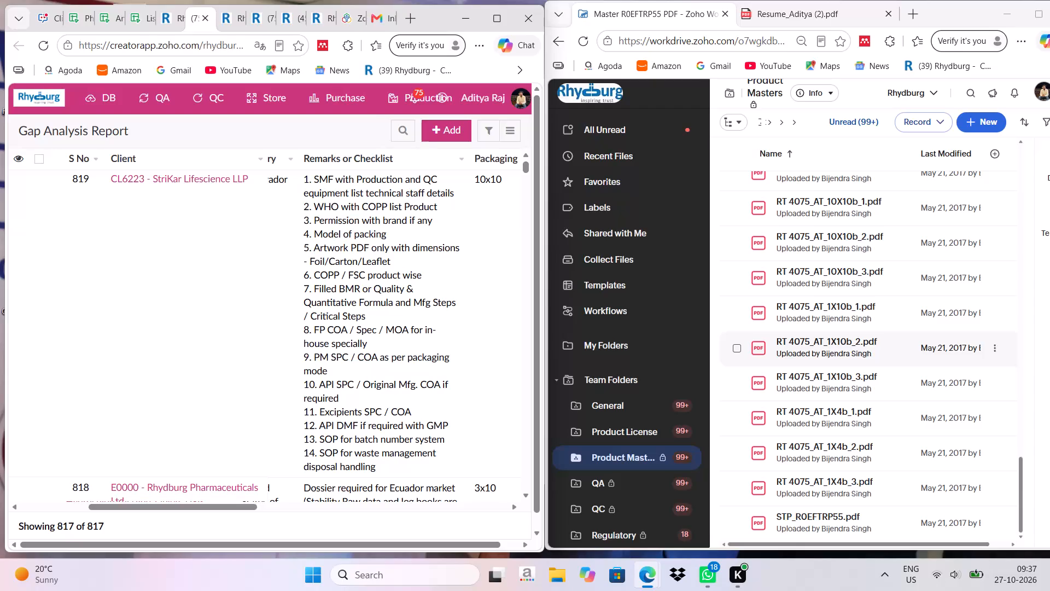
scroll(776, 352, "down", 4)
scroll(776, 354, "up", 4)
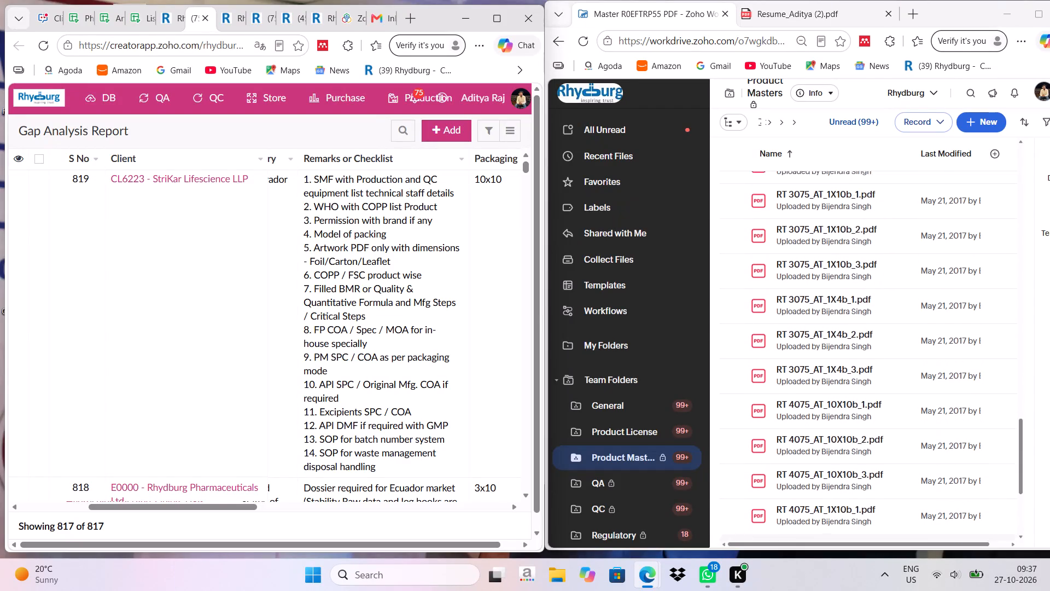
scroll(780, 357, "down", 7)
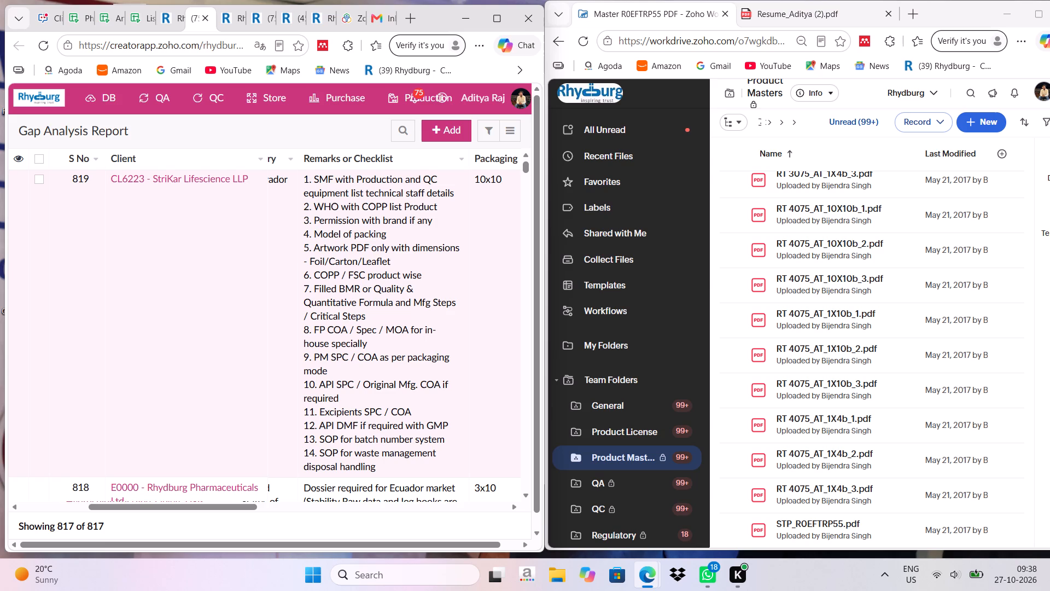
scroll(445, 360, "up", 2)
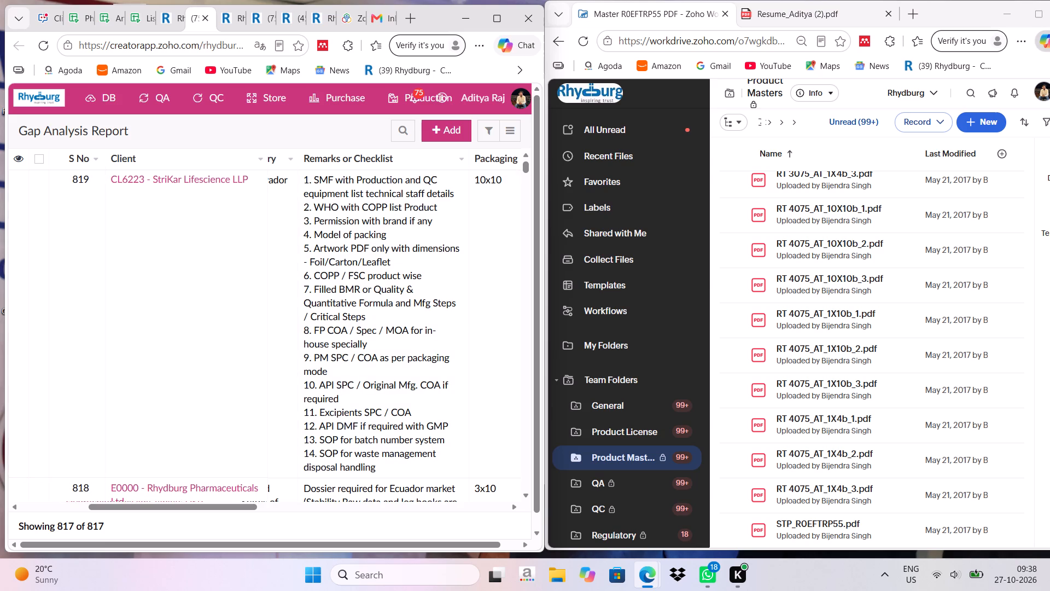
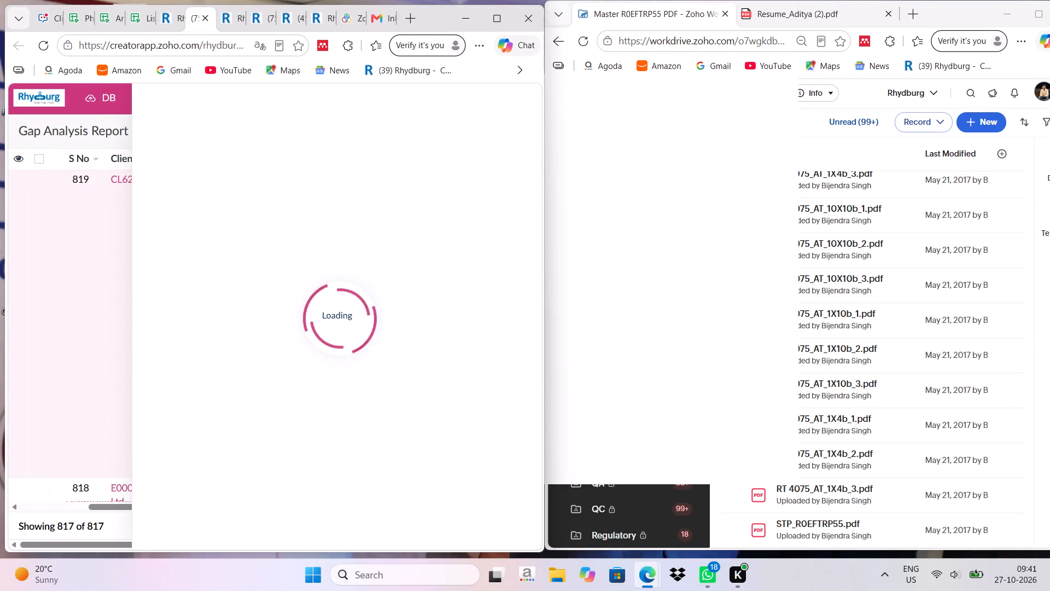
Close the loading record panel to return to the Gap Analysis Report list.
left_click(525, 101)
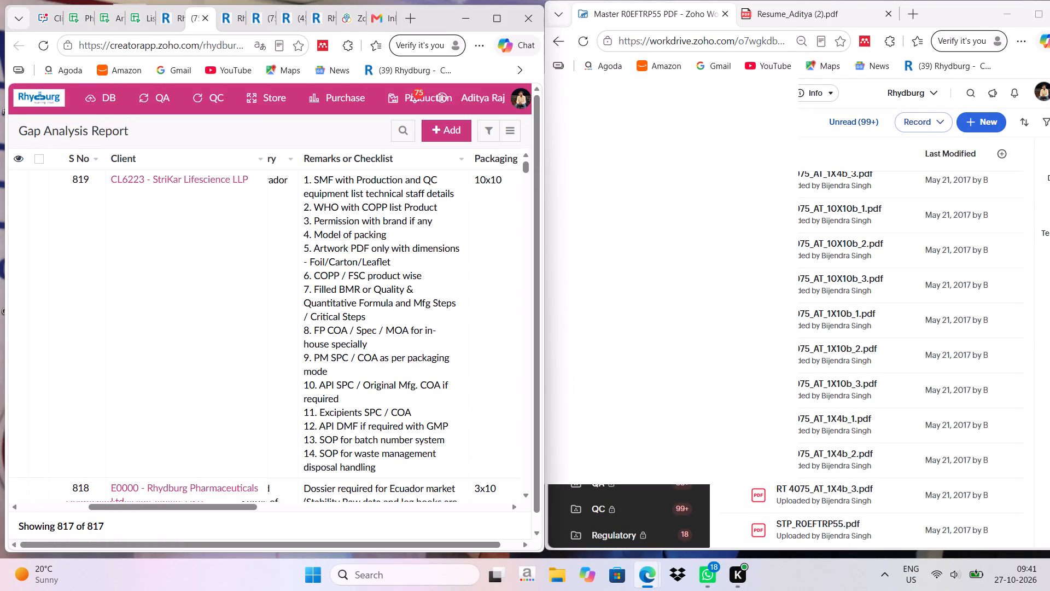
Sort the Master R0EFTRP55 PDF folder's files by name, reversing the sort order twice.
scroll(694, 377, "right", 2)
scroll(881, 381, "right", 1)
left_click(822, 148)
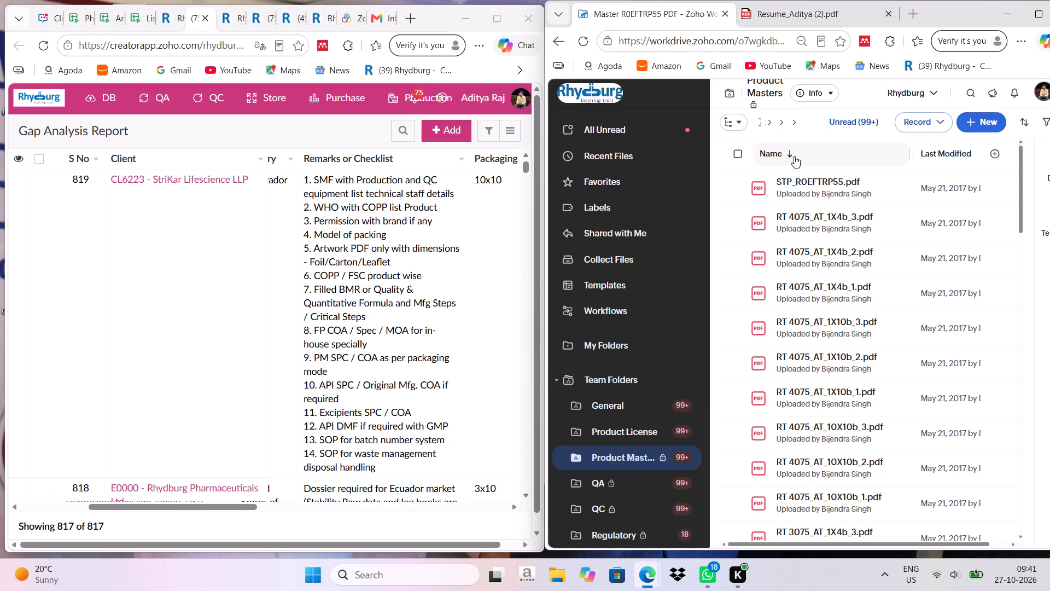
left_click(787, 155)
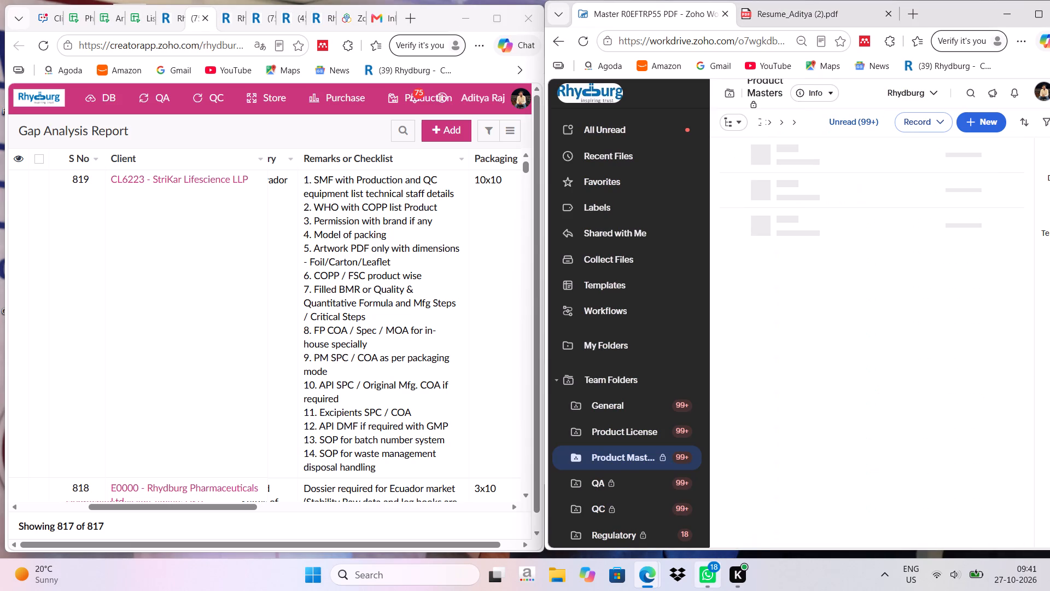
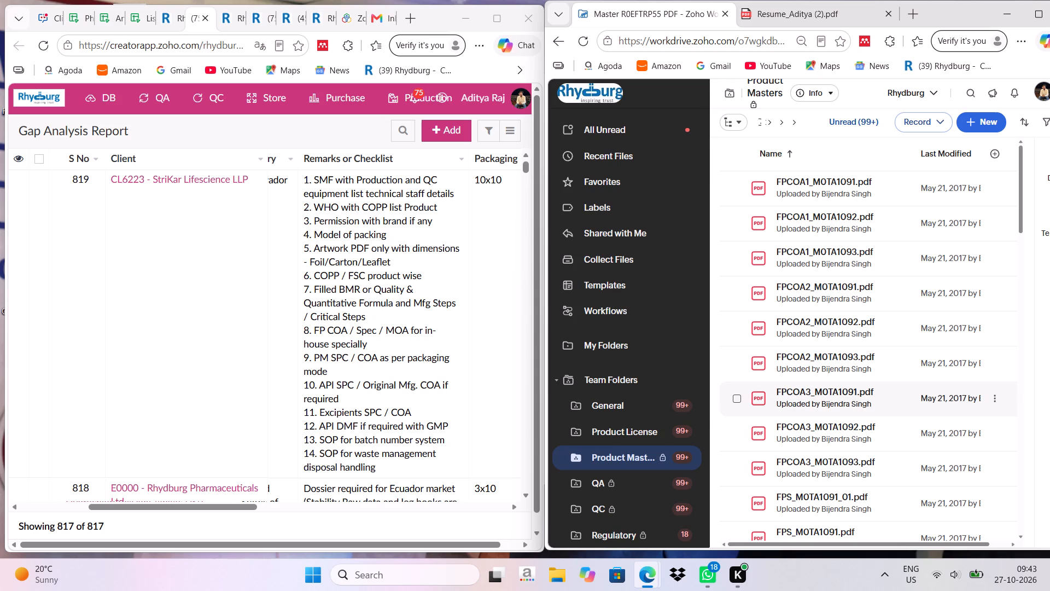
Look through the name-sorted PDF files in the Master R0EFTRP55 PDF folder down to its last file.
scroll(844, 411, "down", 2)
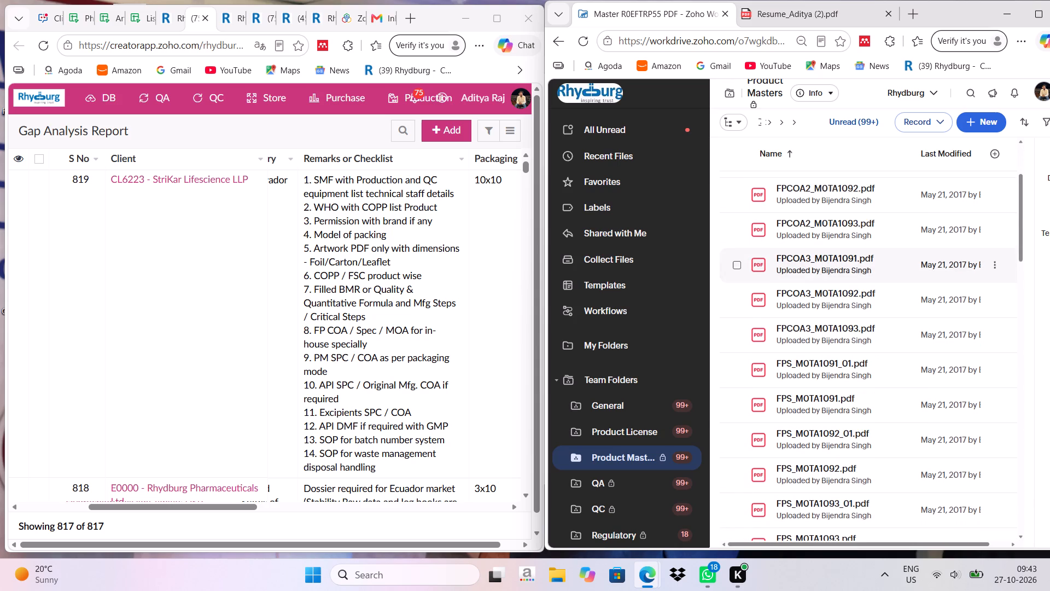
scroll(844, 411, "down", 8)
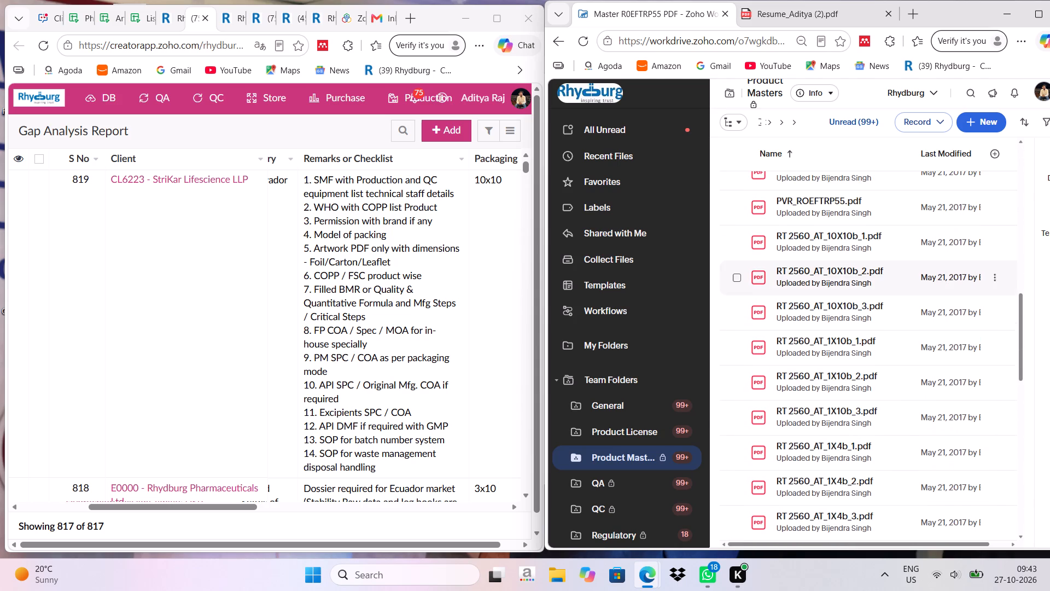
scroll(847, 412, "down", 15)
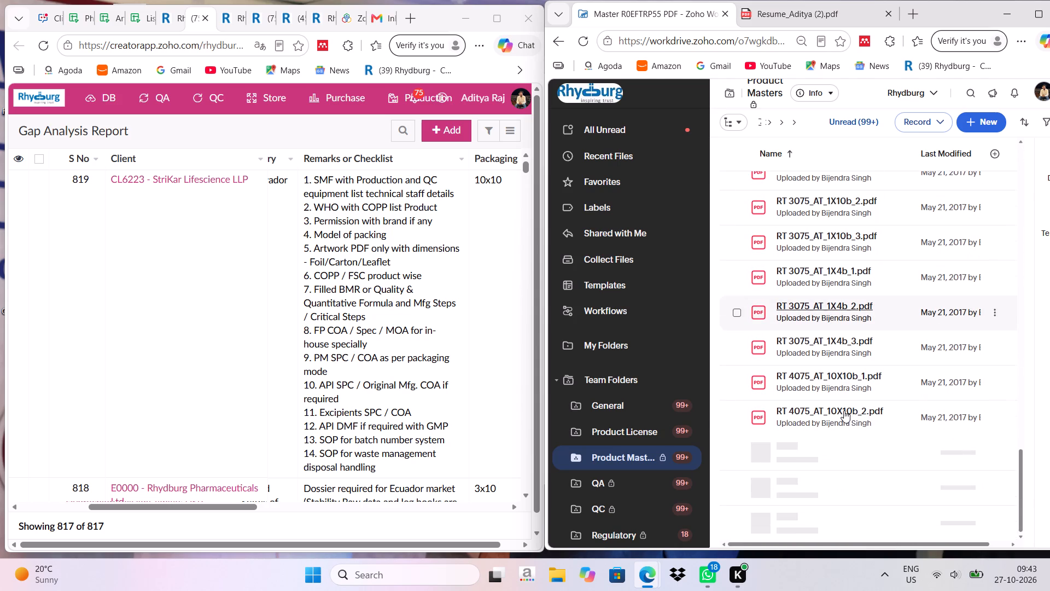
scroll(843, 410, "down", 19)
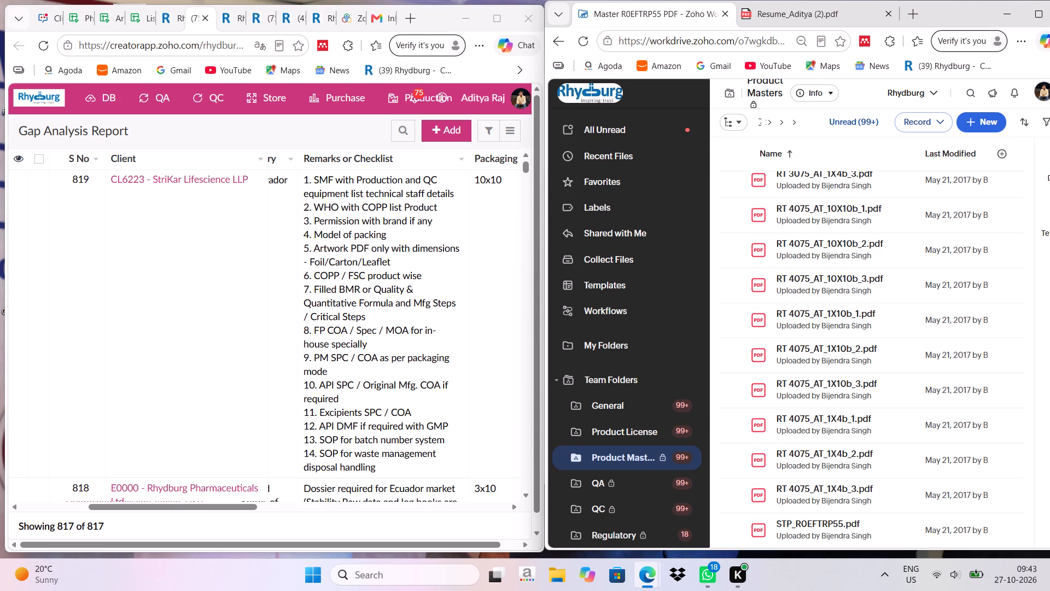
Return to the R0EFTRP55 folder search results and open the Primary - R0EFTRP55 Clarithromycin Tablets folder.
left_click(555, 40)
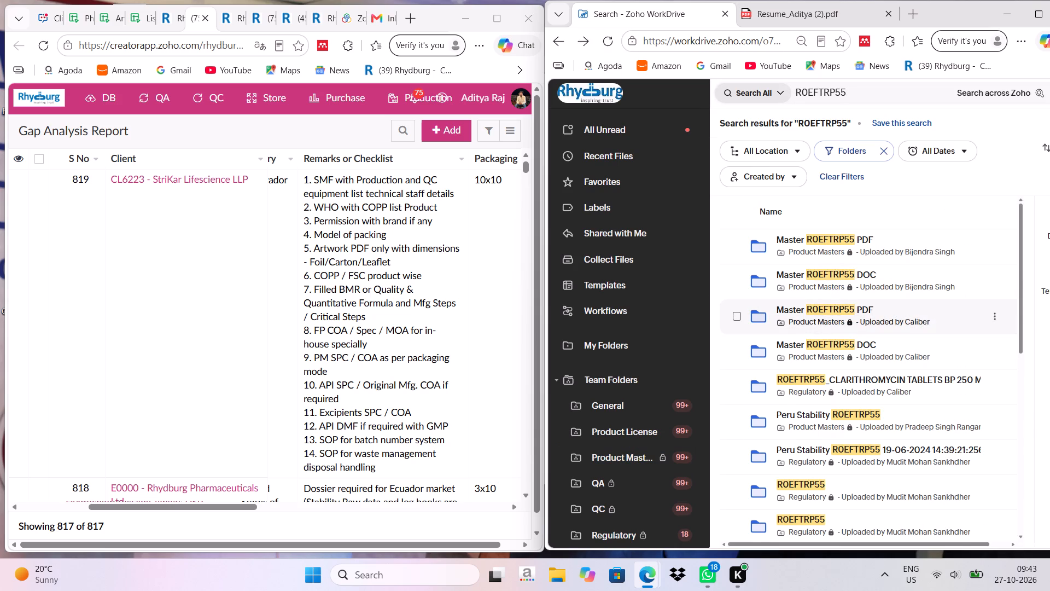
scroll(865, 342, "down", 18)
scroll(865, 352, "down", 8)
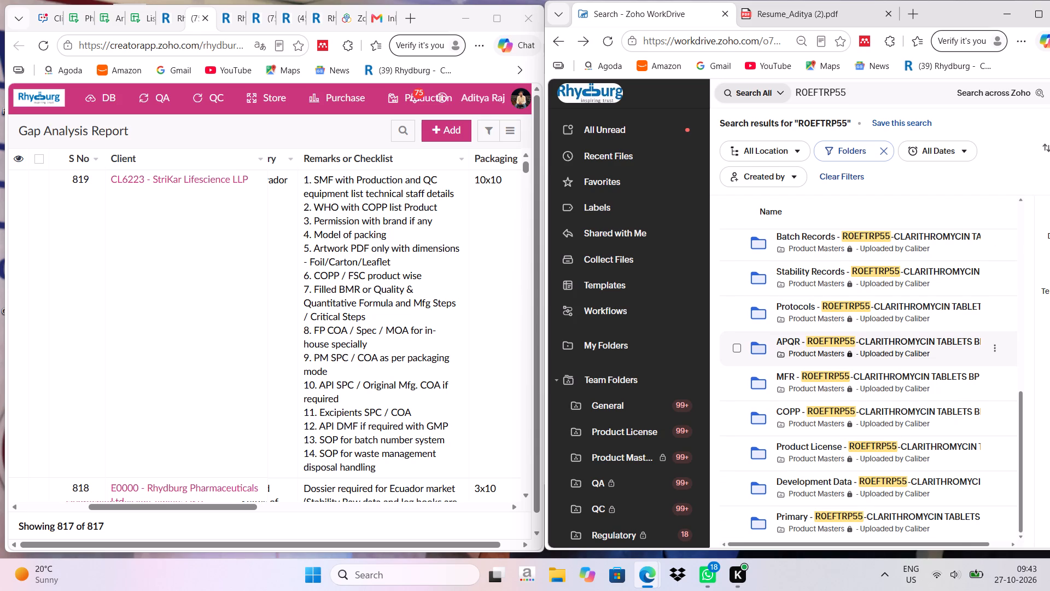
scroll(865, 352, "down", 7)
left_click(864, 518)
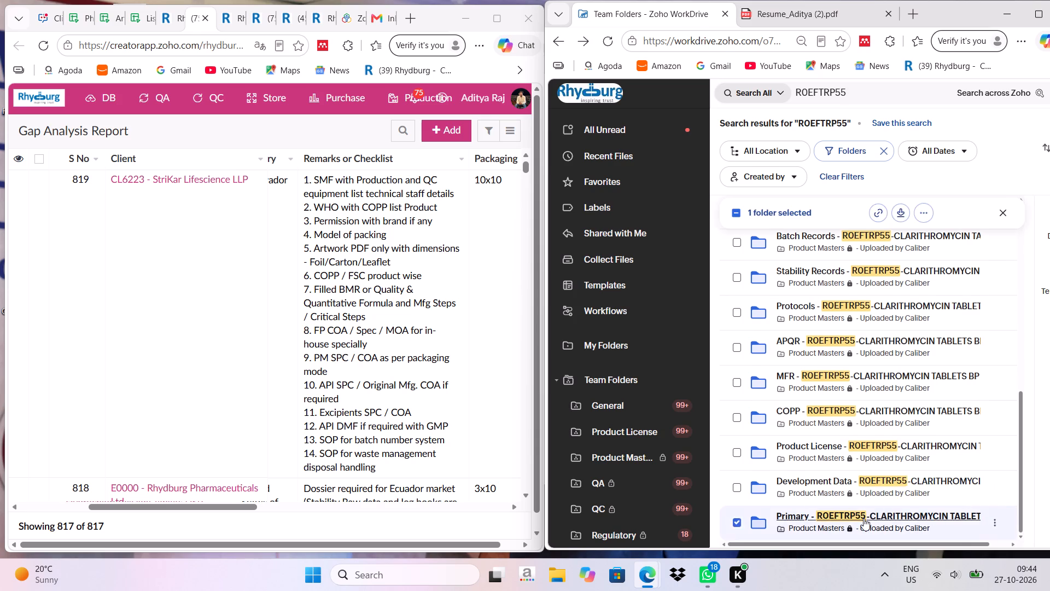
Check the contents of the COPP, Stability Records, Protocols and MFR subfolders in the Primary R0EFTRP55 folder.
left_click(798, 177)
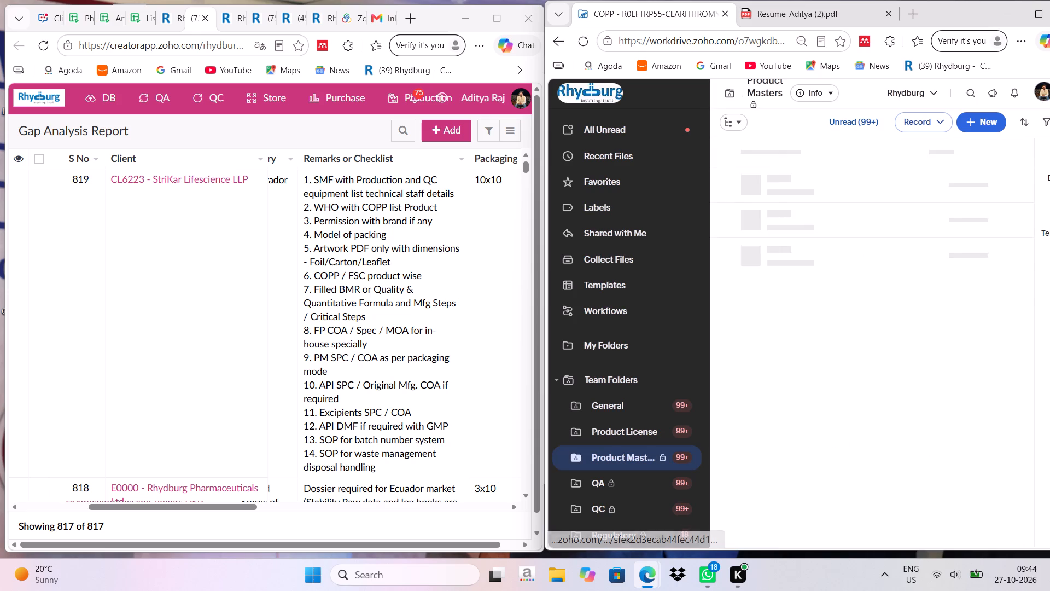
left_click(560, 41)
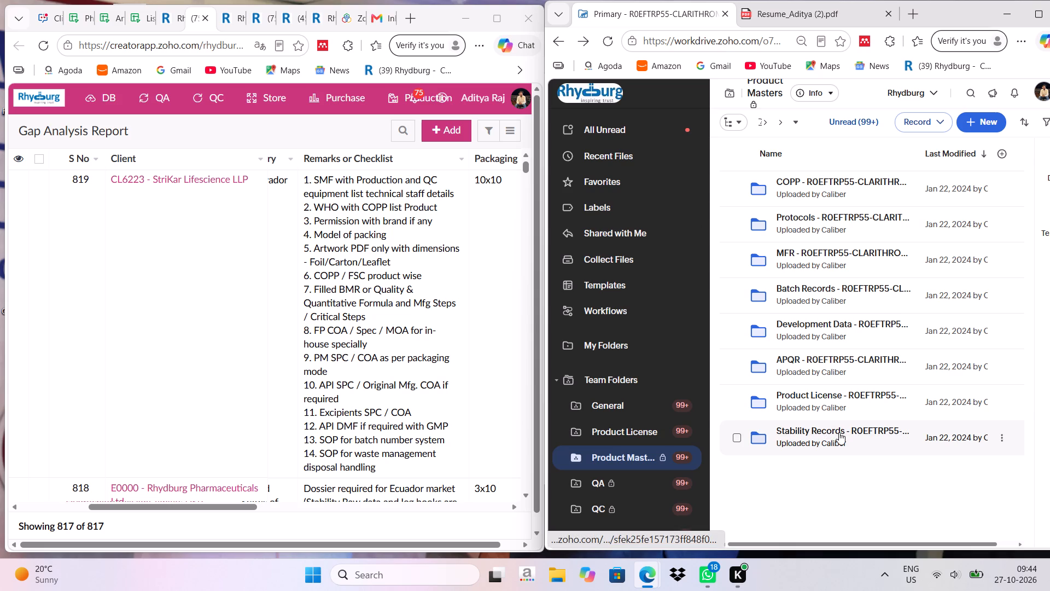
left_click(839, 432)
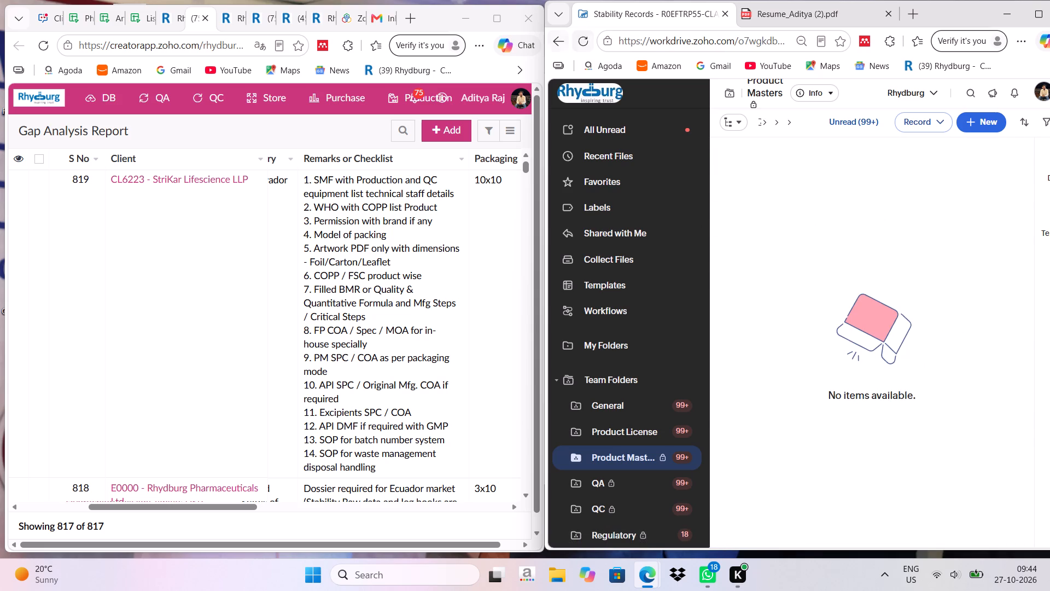
left_click(556, 39)
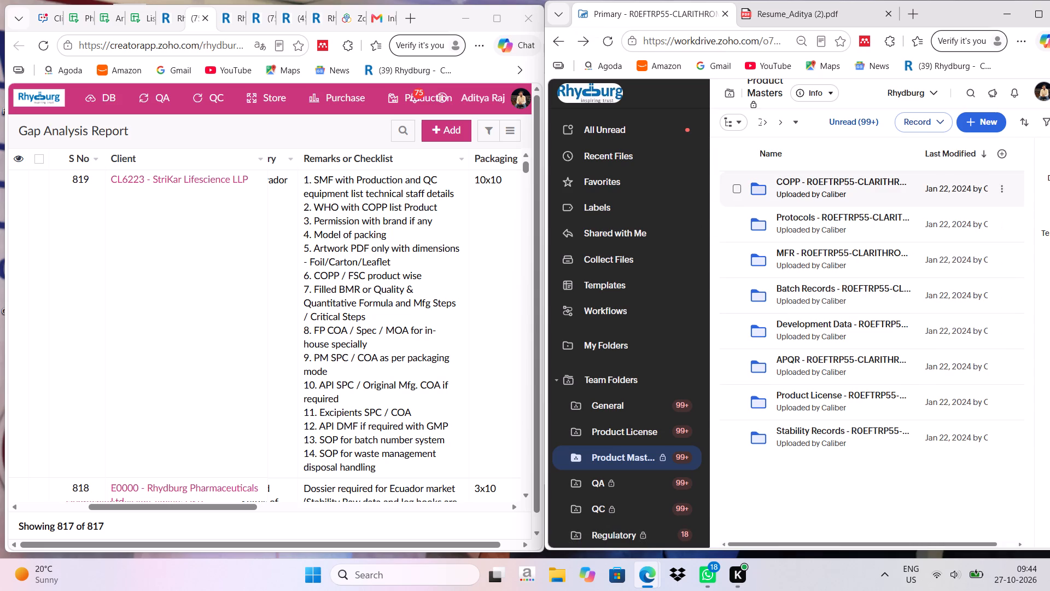
left_click(790, 176)
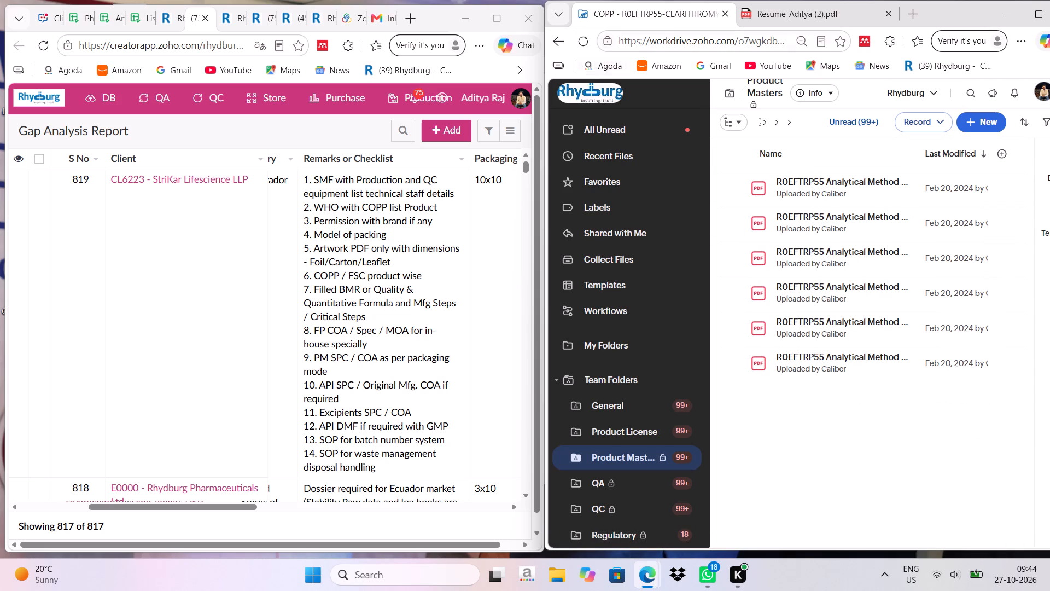
left_click(558, 41)
left_click(796, 217)
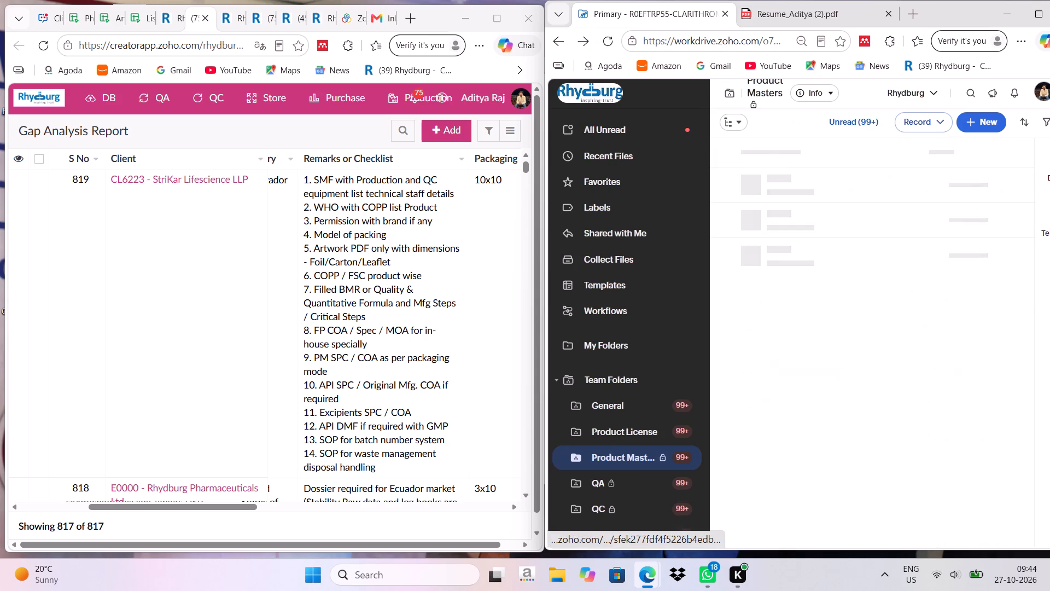
left_click(557, 45)
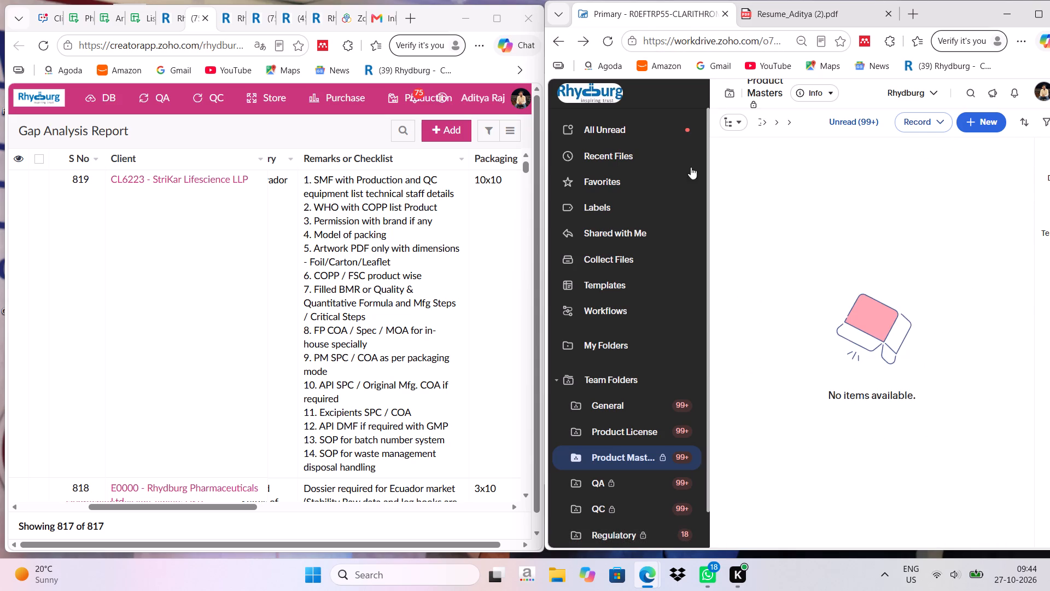
left_click(810, 254)
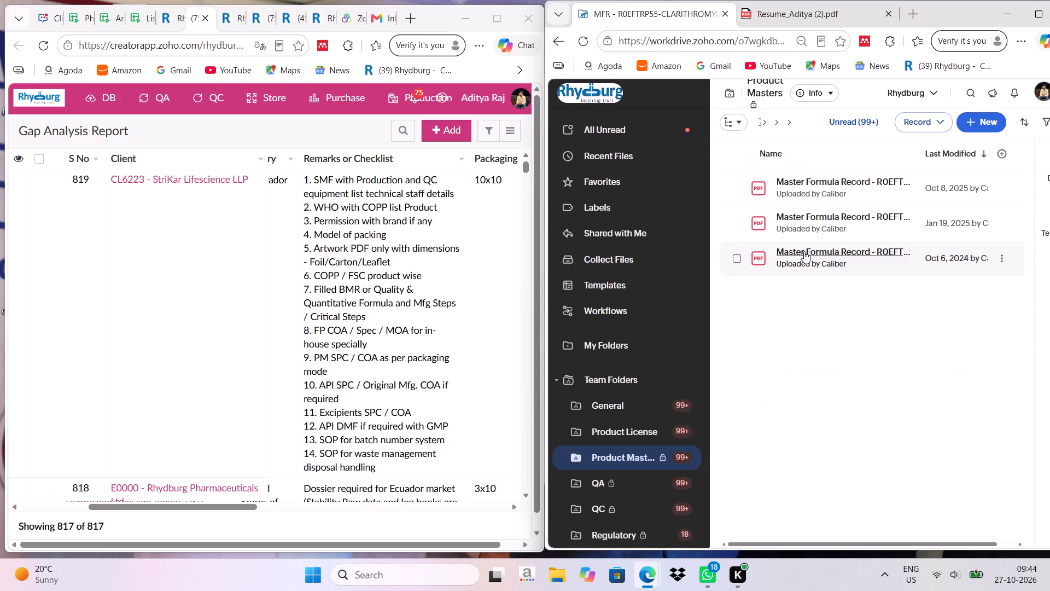
left_click(558, 42)
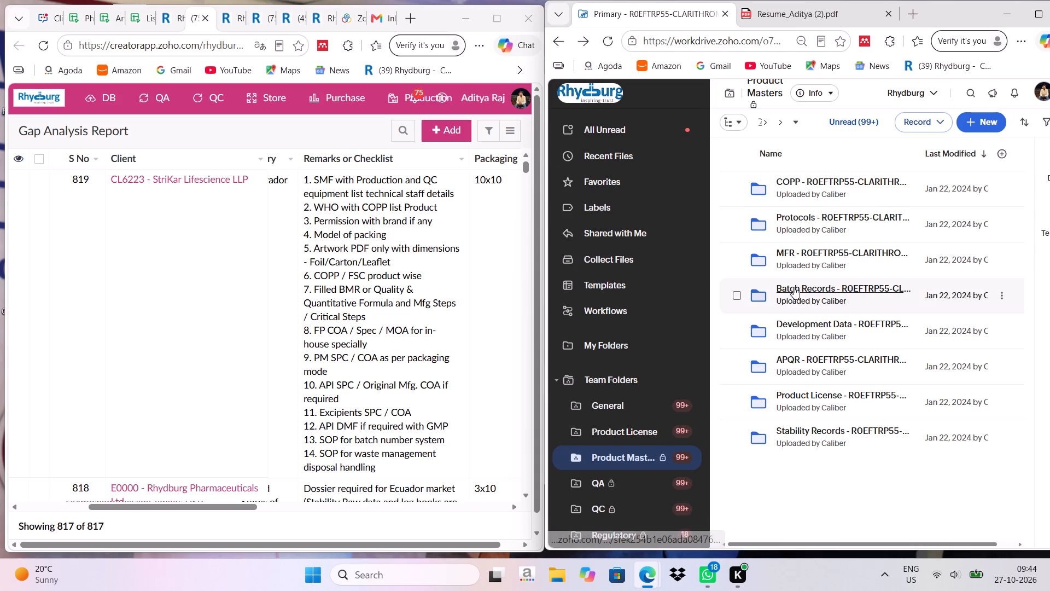
Open the Batch Records subfolder, check the contents of MB - BC9208, and return to the batch list.
left_click(794, 287)
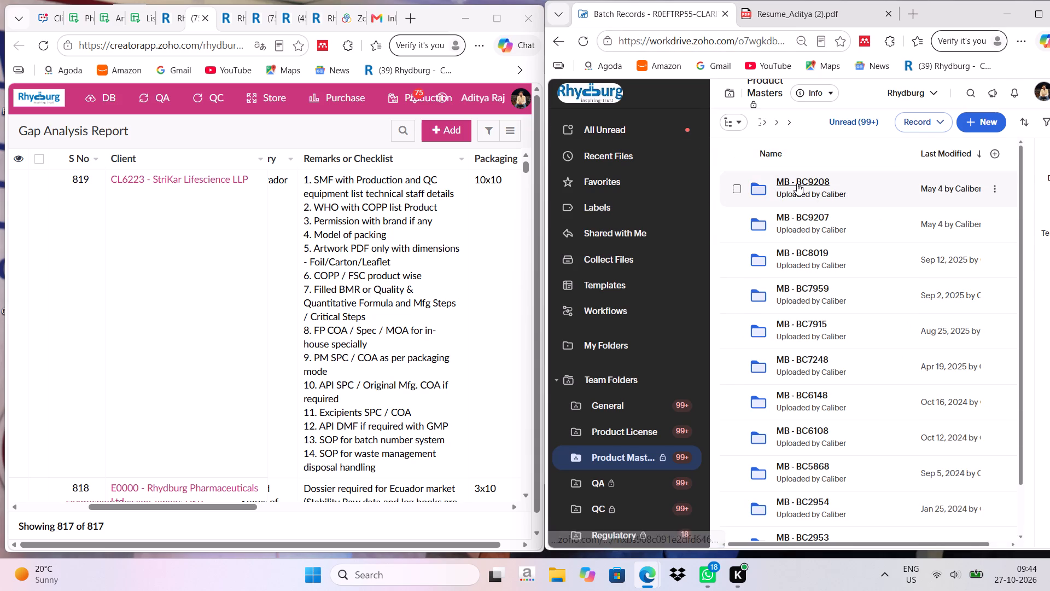
left_click(797, 183)
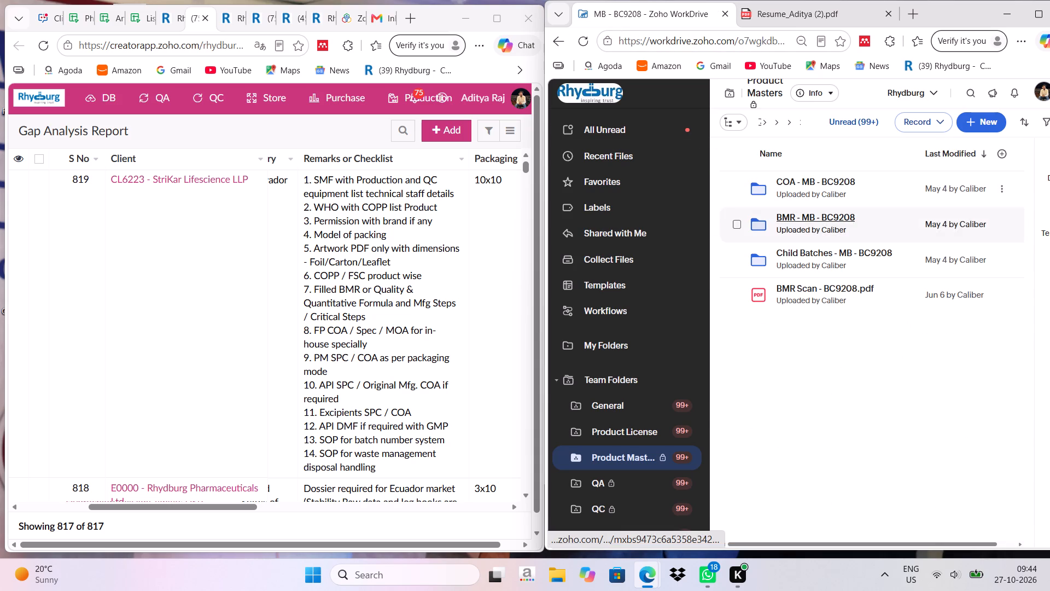
left_click(559, 43)
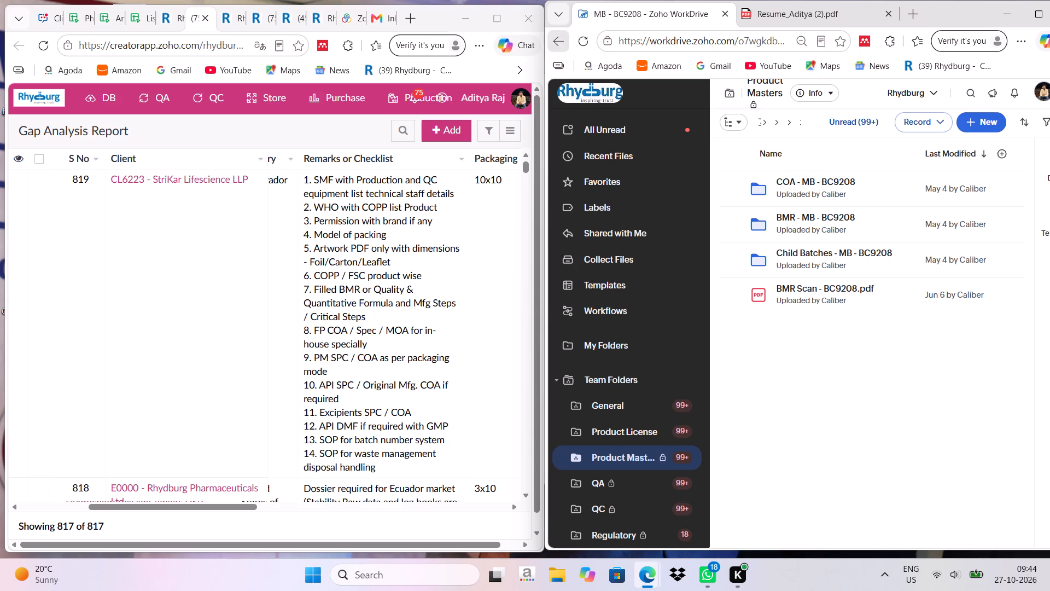
Examine the MB - BC9207 batch folder, checking child batch CB - TE2605281 and the BMR and COA subfolders.
left_click(802, 216)
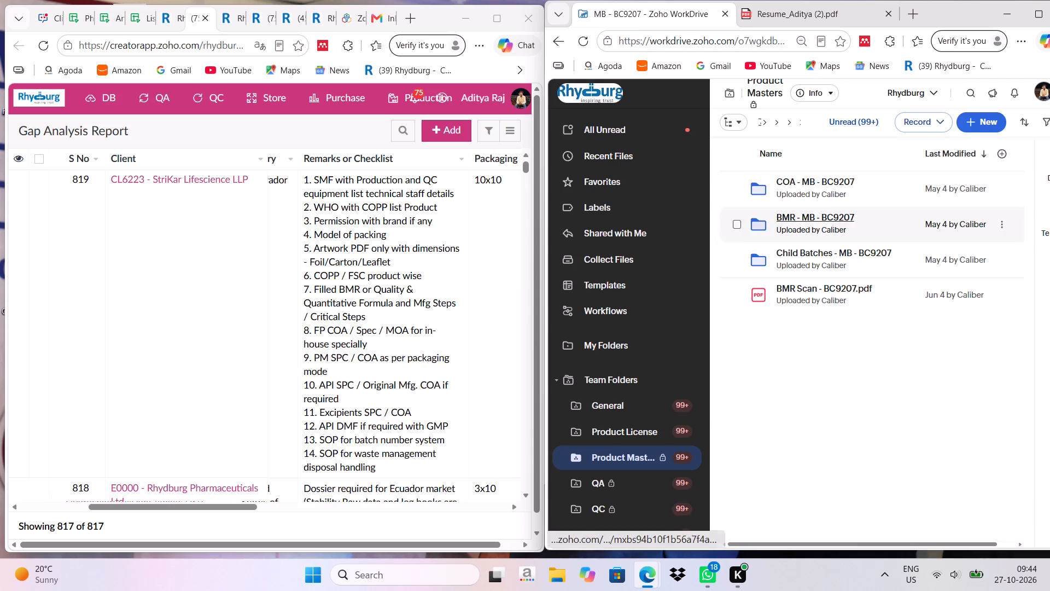
left_click(822, 253)
left_click(802, 181)
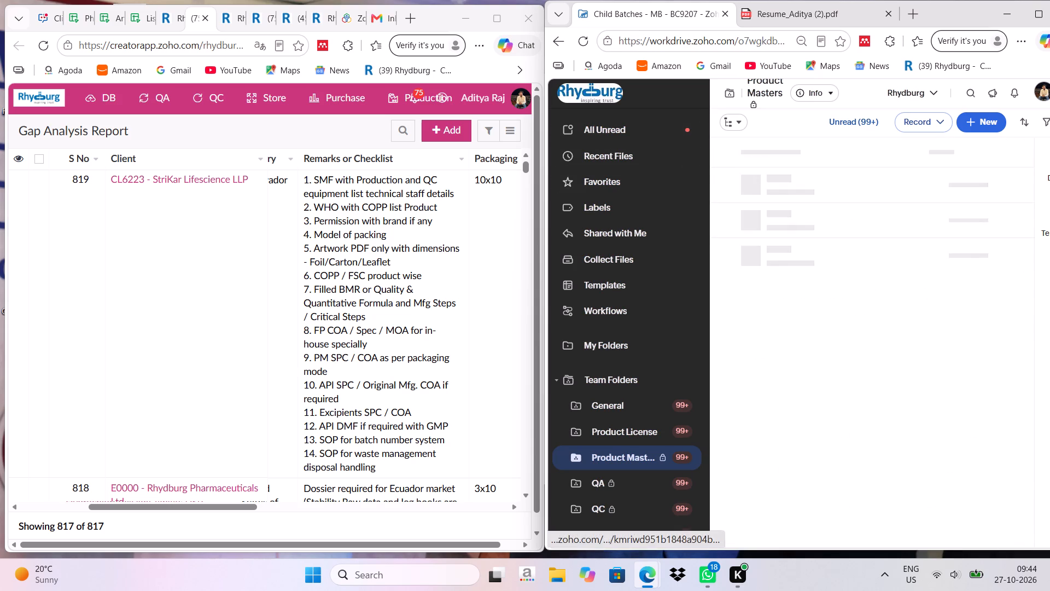
left_click(557, 40)
left_click(563, 44)
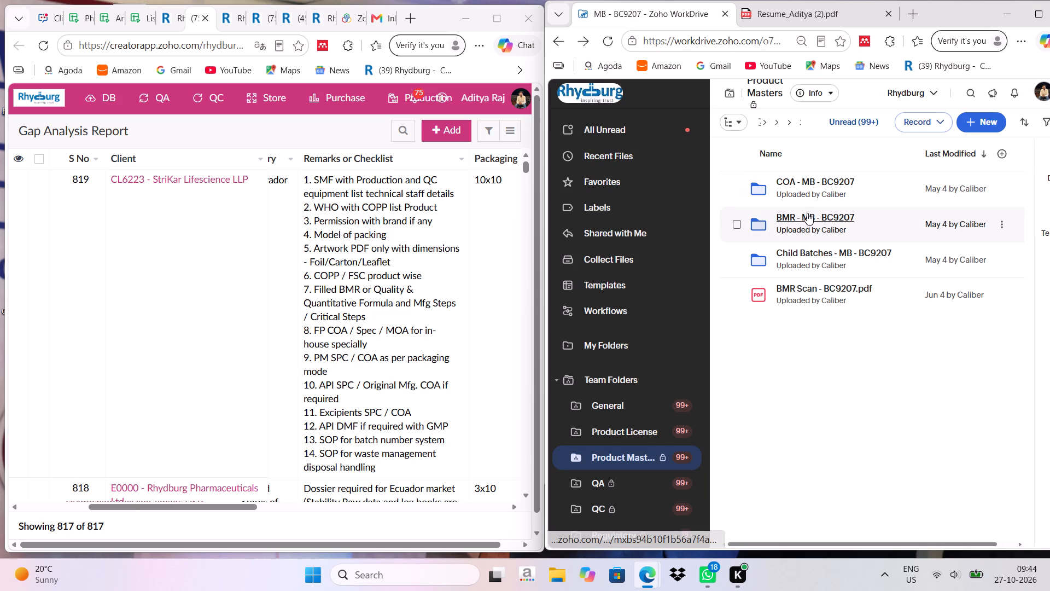
left_click(807, 216)
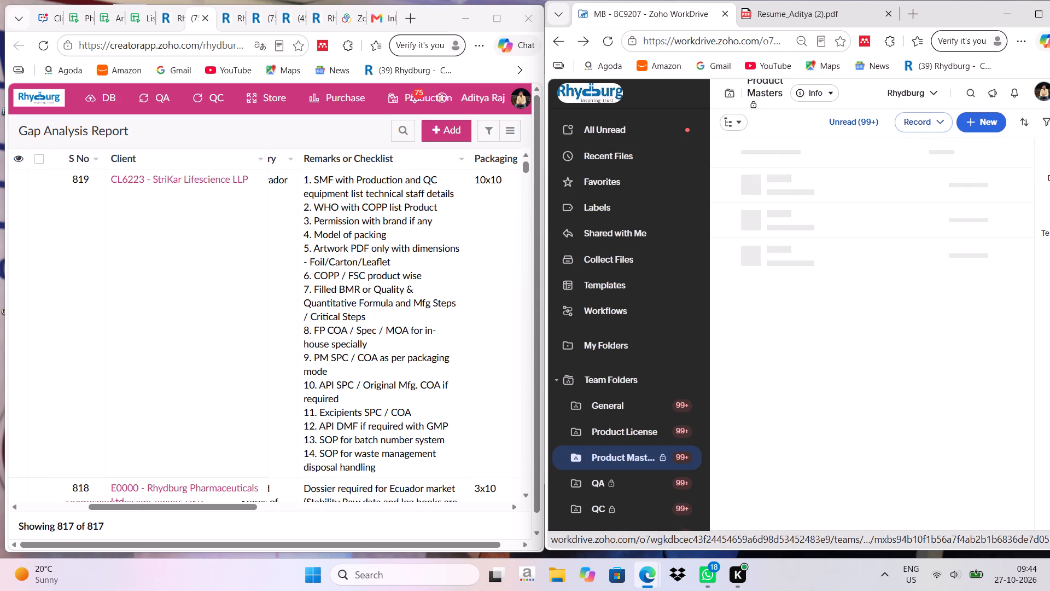
left_click(556, 45)
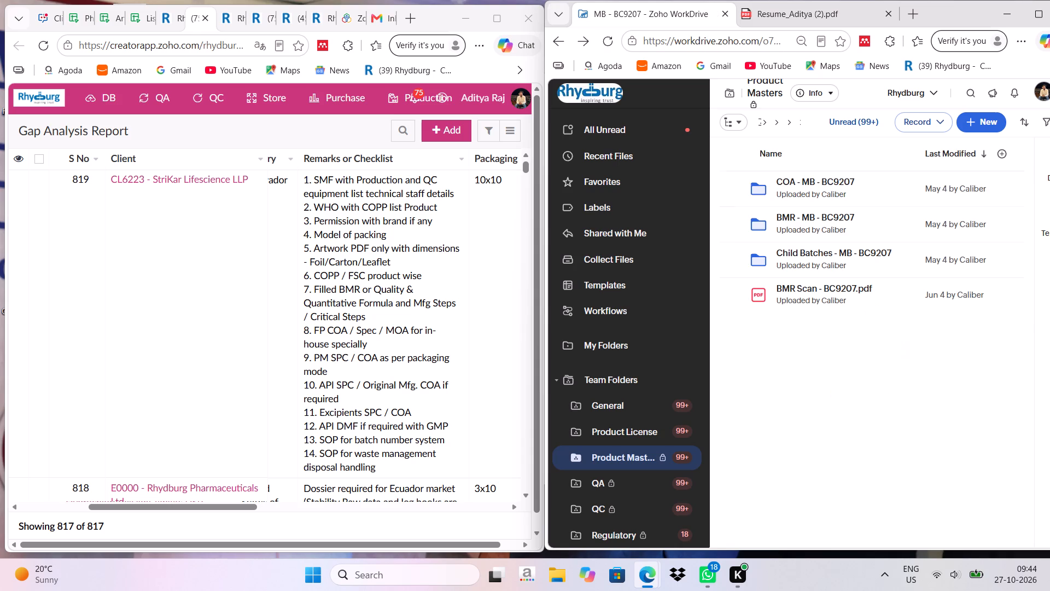
left_click(793, 182)
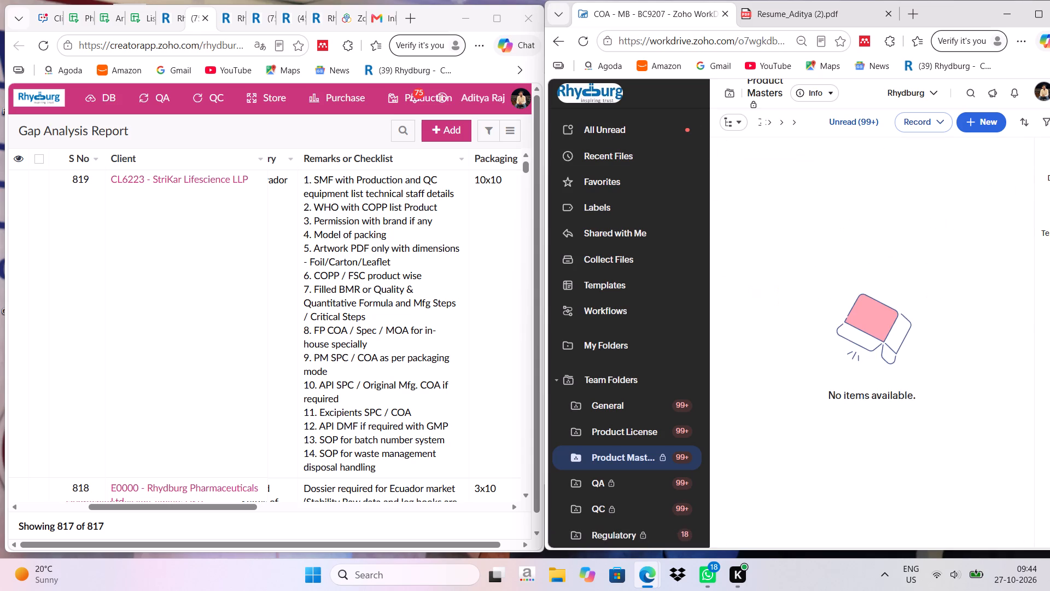
Return from the MB - BC9207 COA folder to the Batch Records list and look through the older batches.
left_click(561, 39)
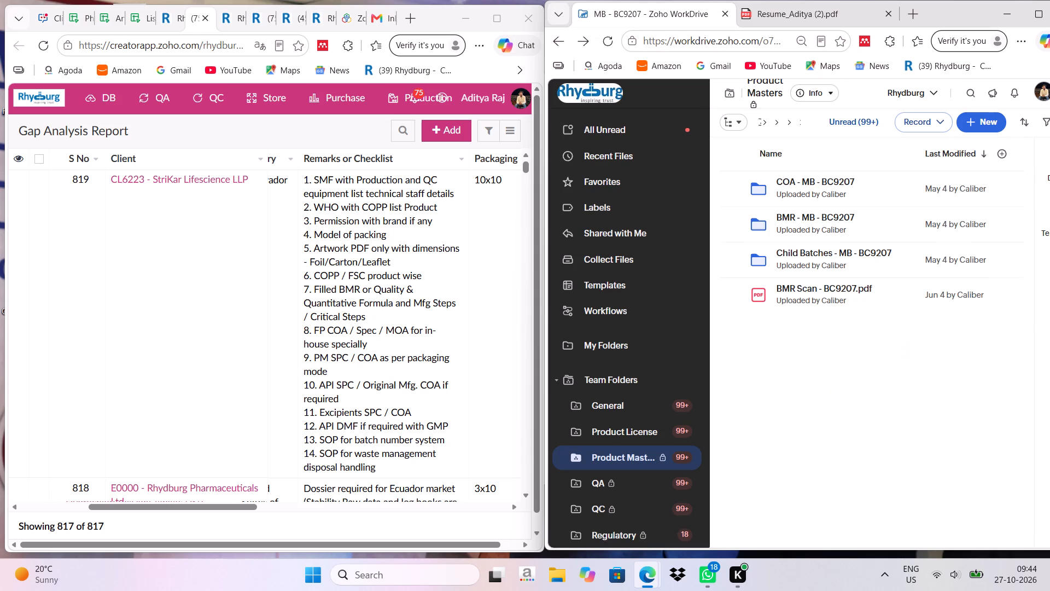
left_click(563, 41)
scroll(869, 418, "down", 4)
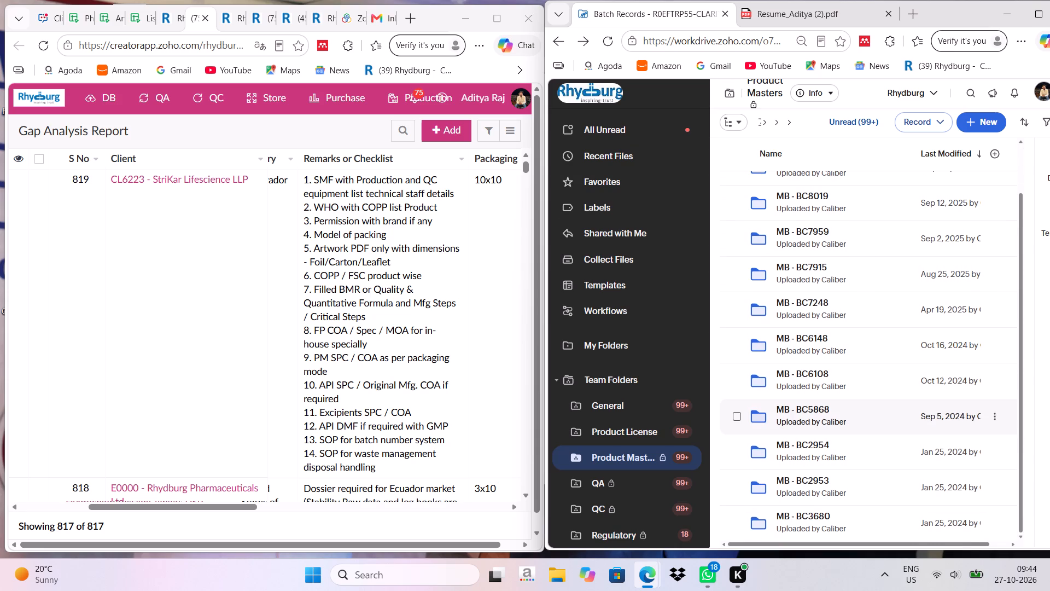
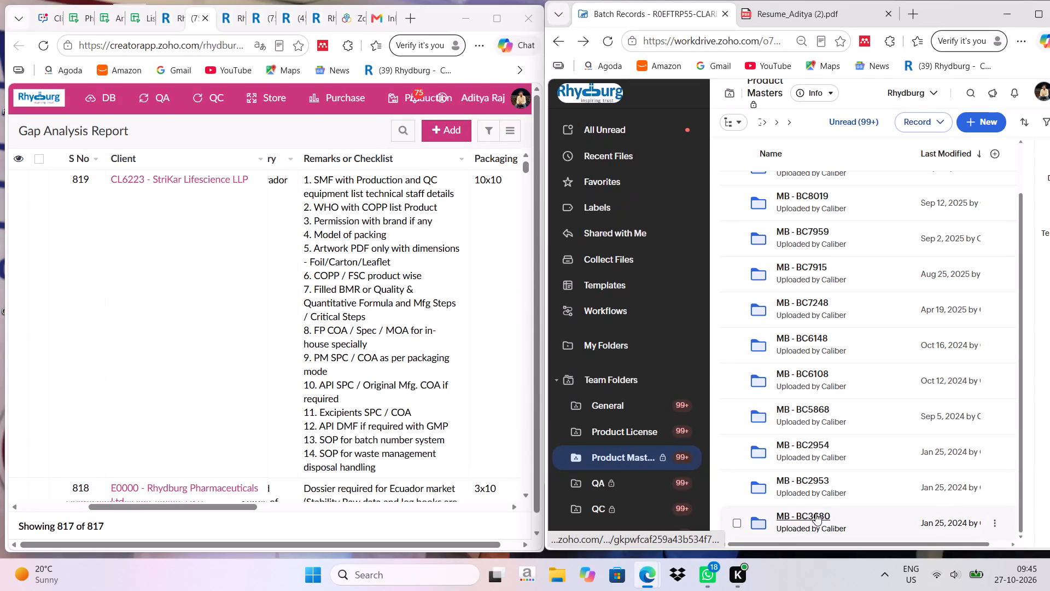
Open the MB - BC3680 batch folder and view the BPR Scan - TE2302068.pdf in its child batch CB - TE2302068.
left_click(815, 513)
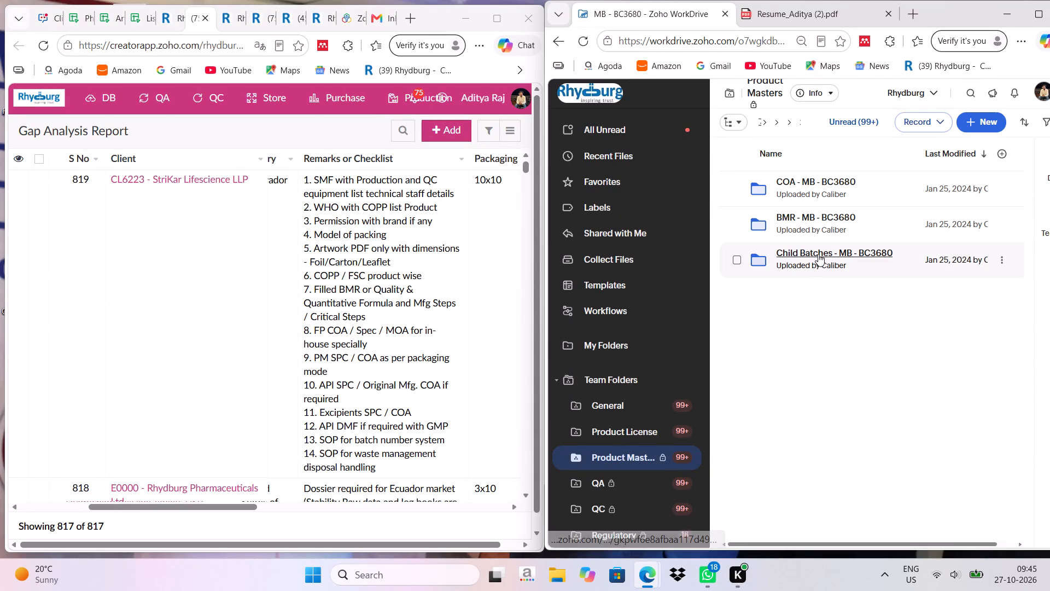
left_click(820, 255)
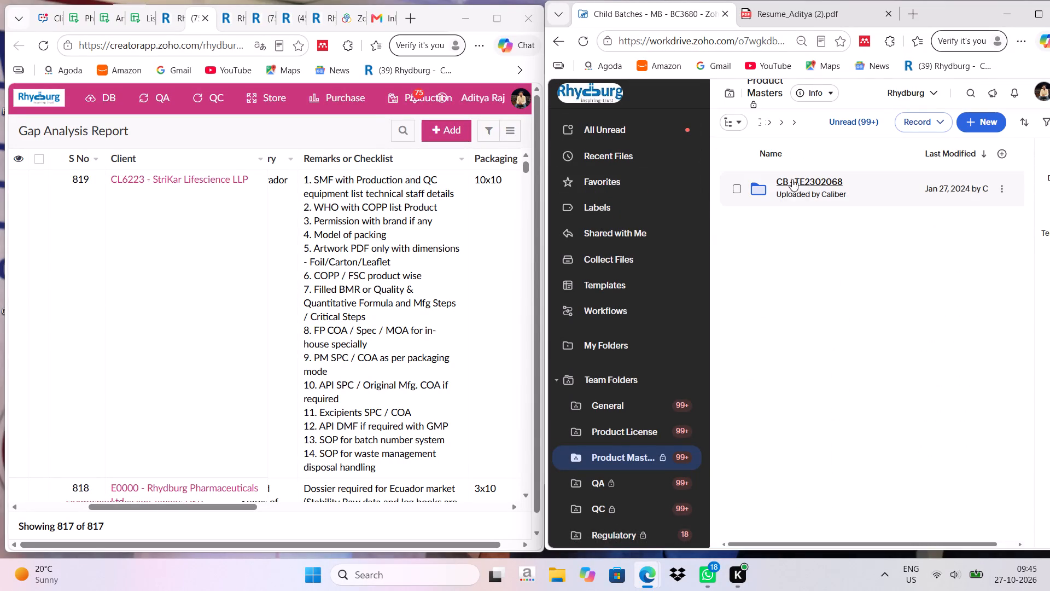
left_click(793, 181)
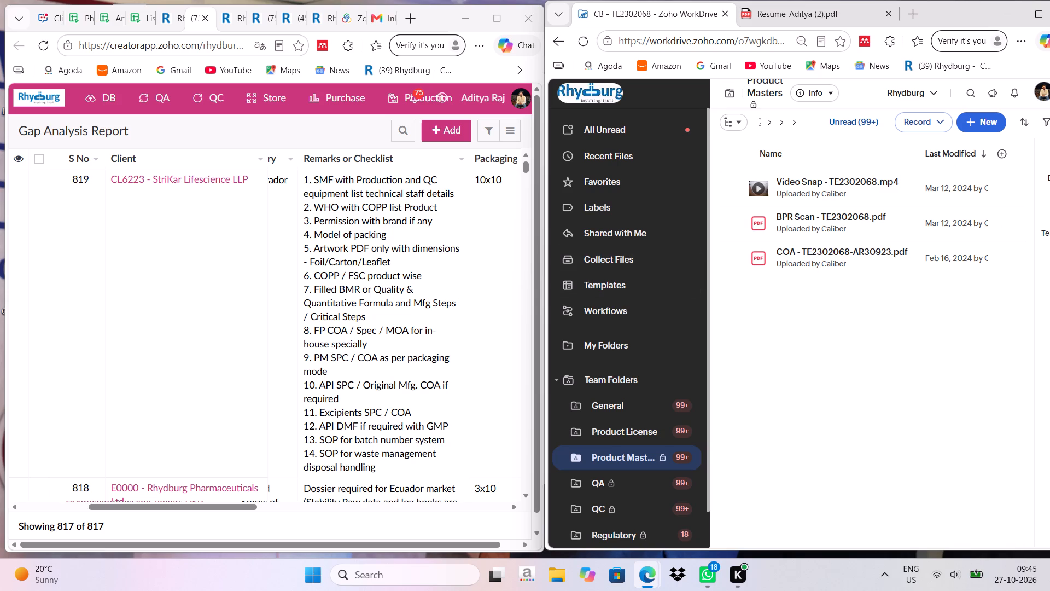
left_click(807, 215)
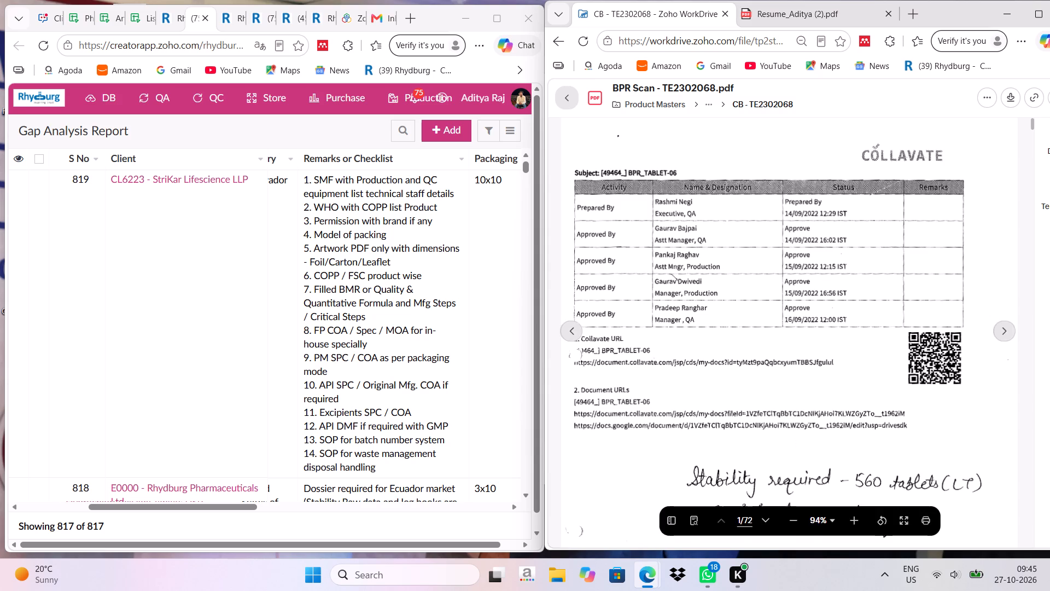
Close the BPR Scan - TE2302068.pdf preview, return to the CB - TE2302068 folder's file list and clear the file selection.
left_click(571, 102)
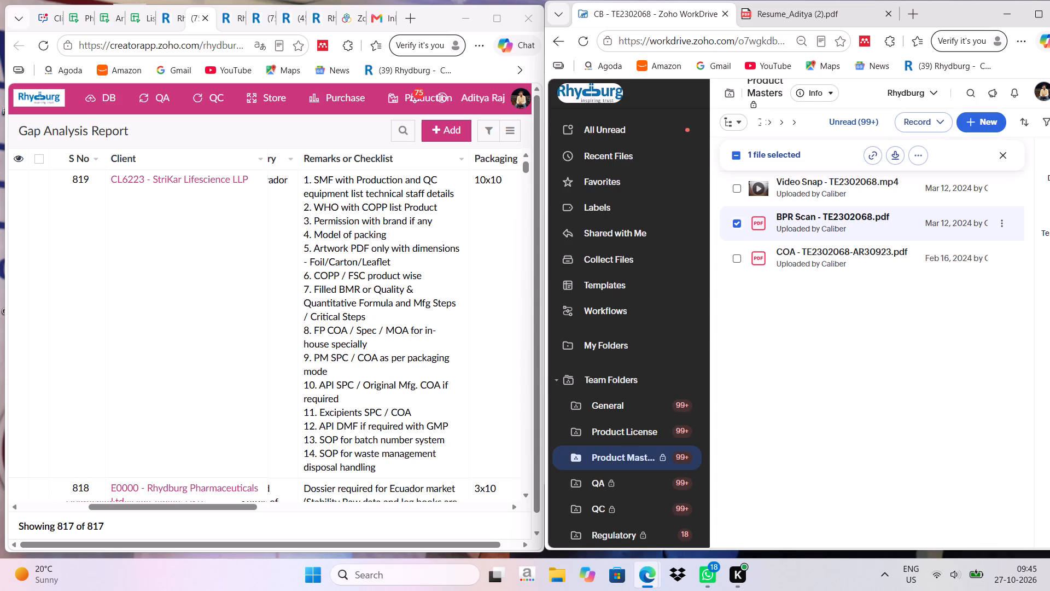
left_click(558, 43)
left_click(561, 101)
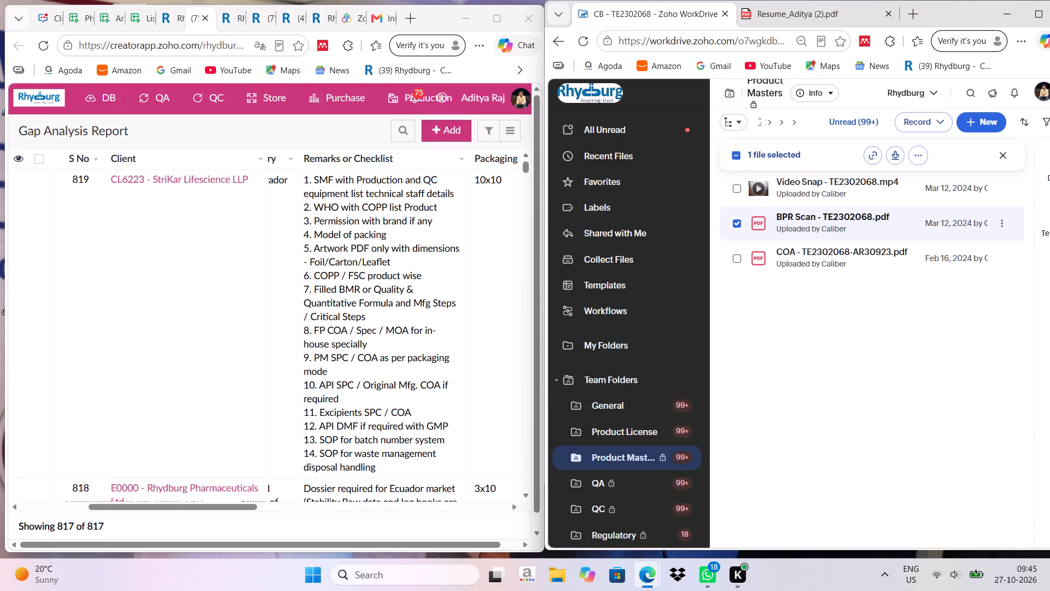
left_click(557, 45)
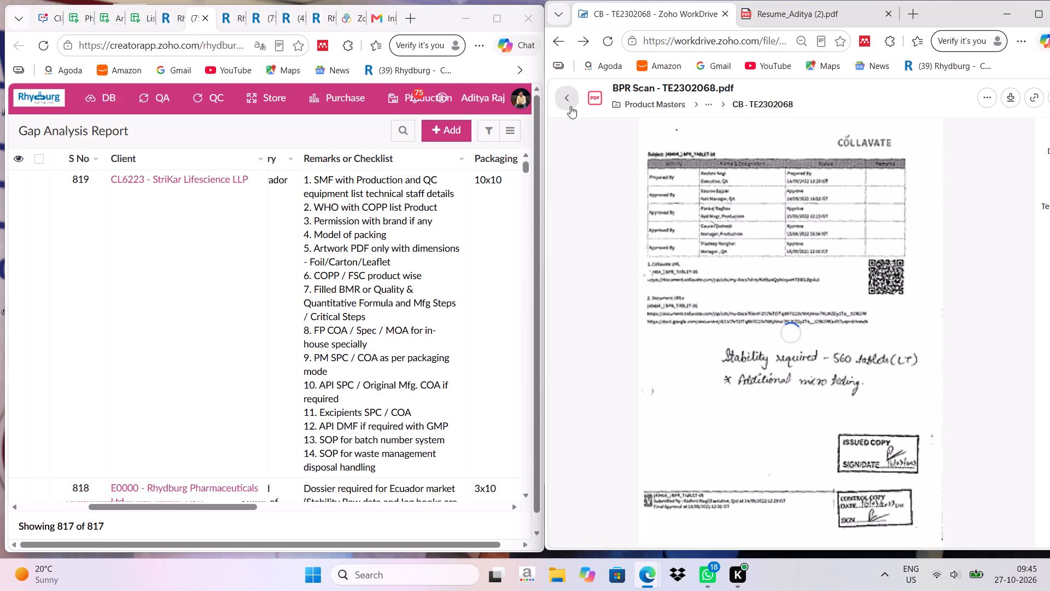
left_click(557, 99)
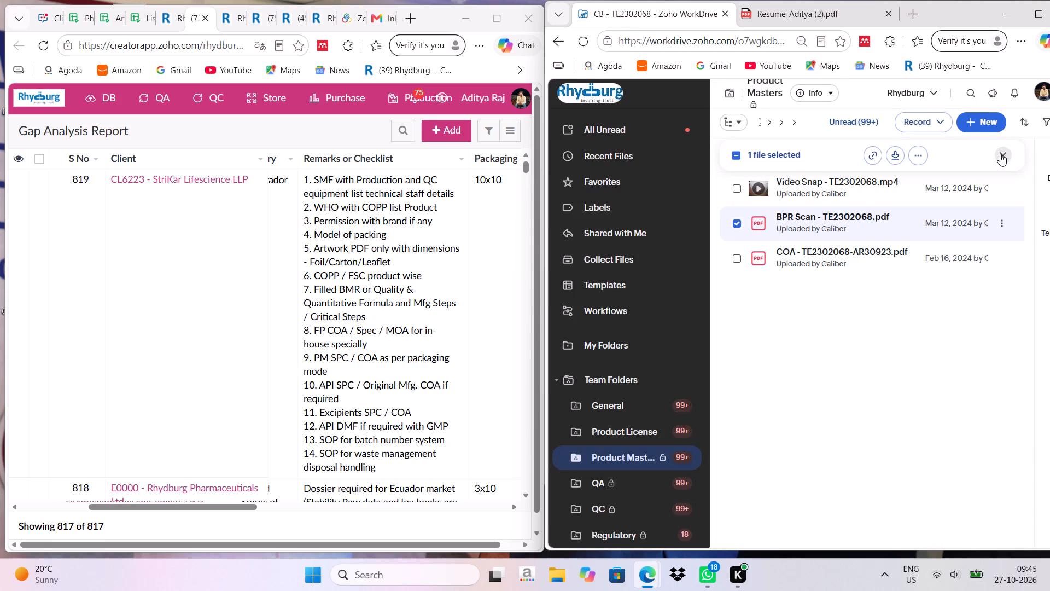
left_click(1006, 157)
left_click(558, 37)
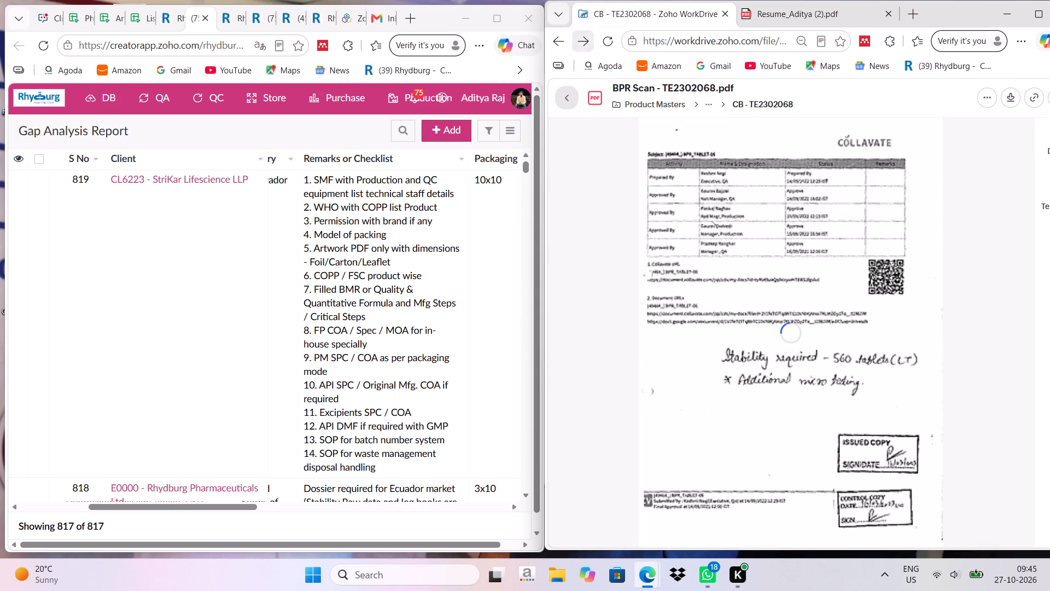
left_click(569, 97)
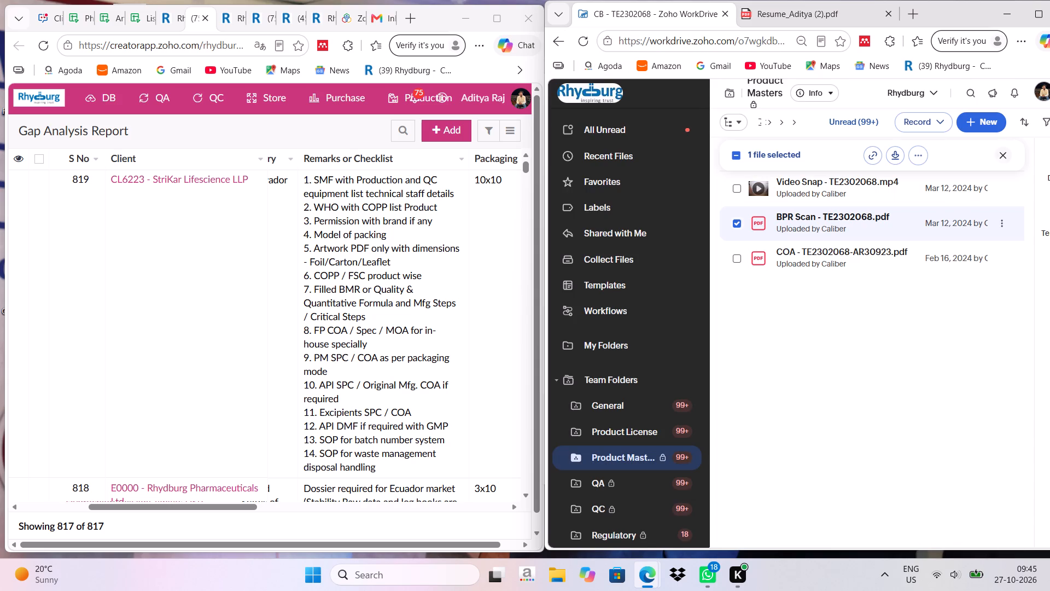
left_click(1017, 149)
left_click(1006, 153)
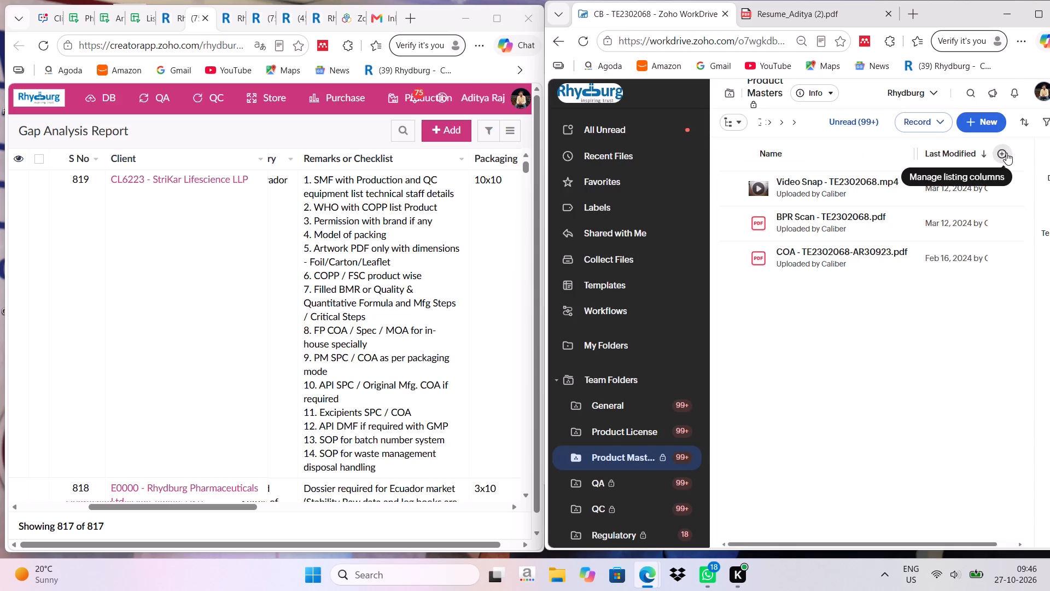
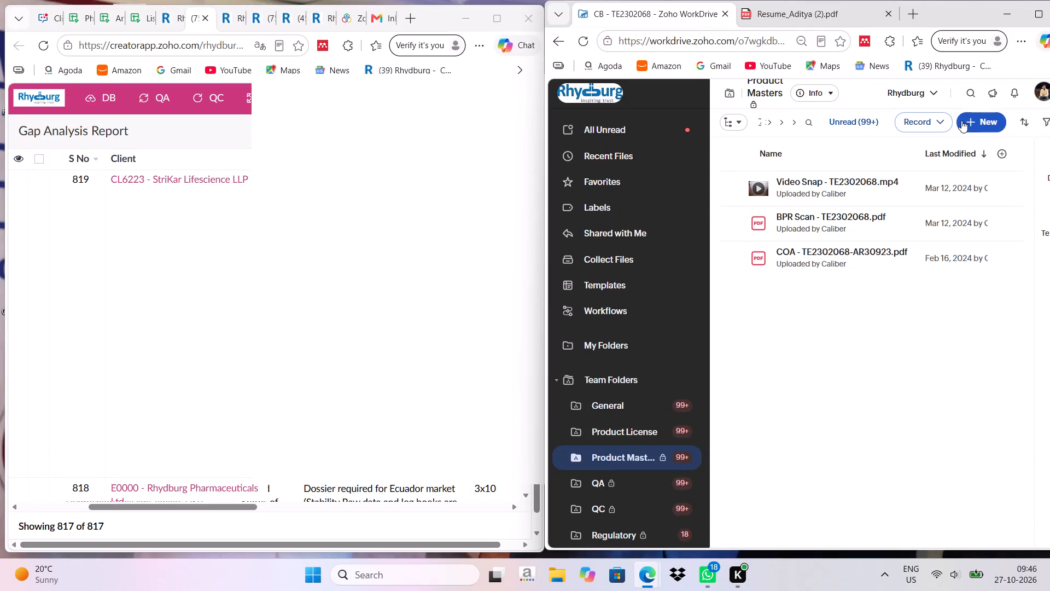
Search all of WorkDrive for the recent term R0EFTRP55 and filter the results to folders only.
scroll(809, 140, "up", 4)
left_click(970, 94)
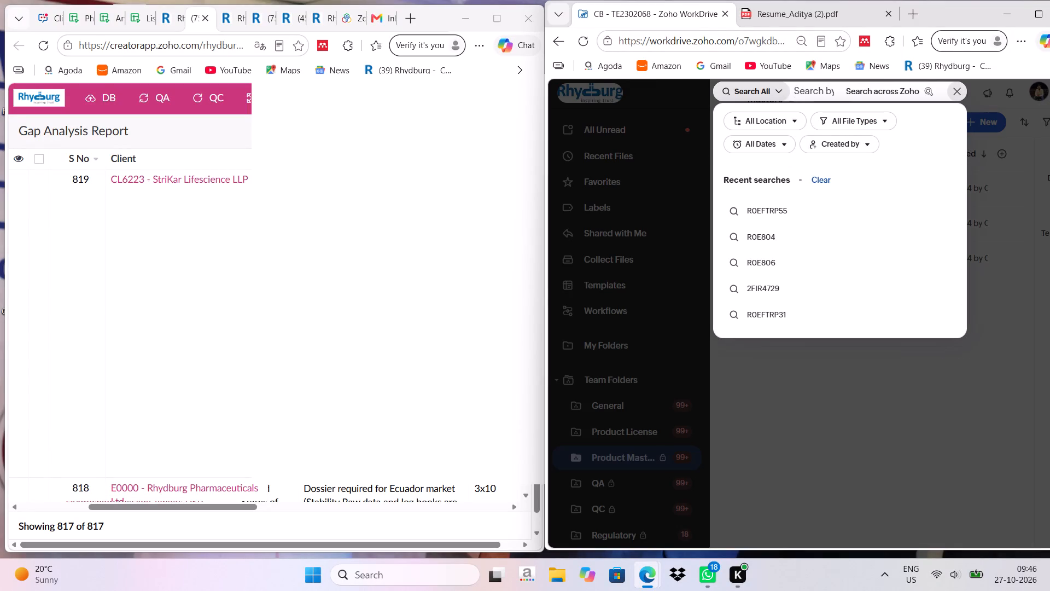
left_click_drag(742, 211, 773, 211)
left_click_drag(773, 211, 791, 213)
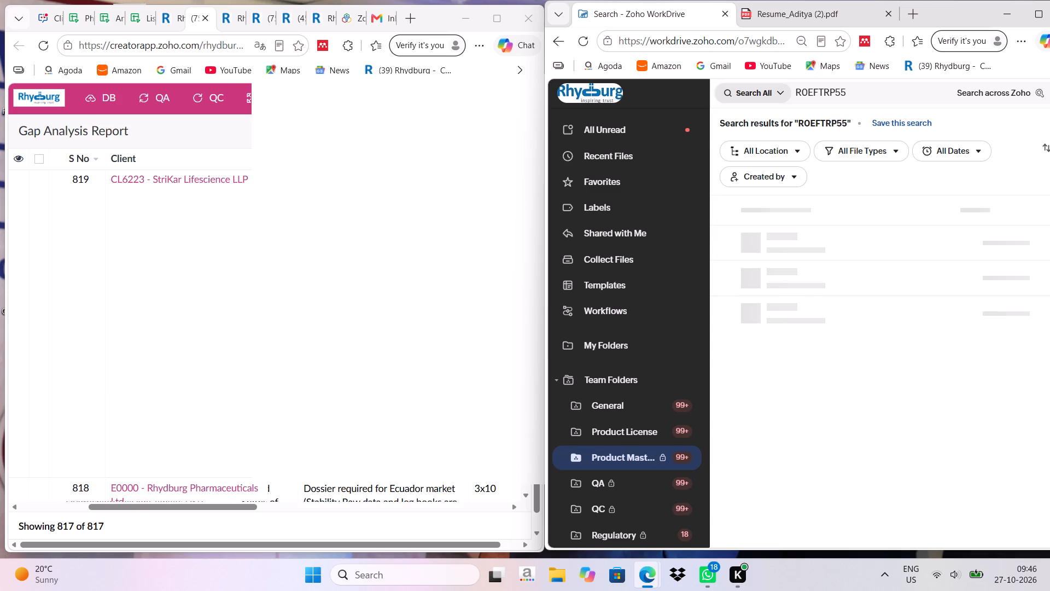
left_click(859, 154)
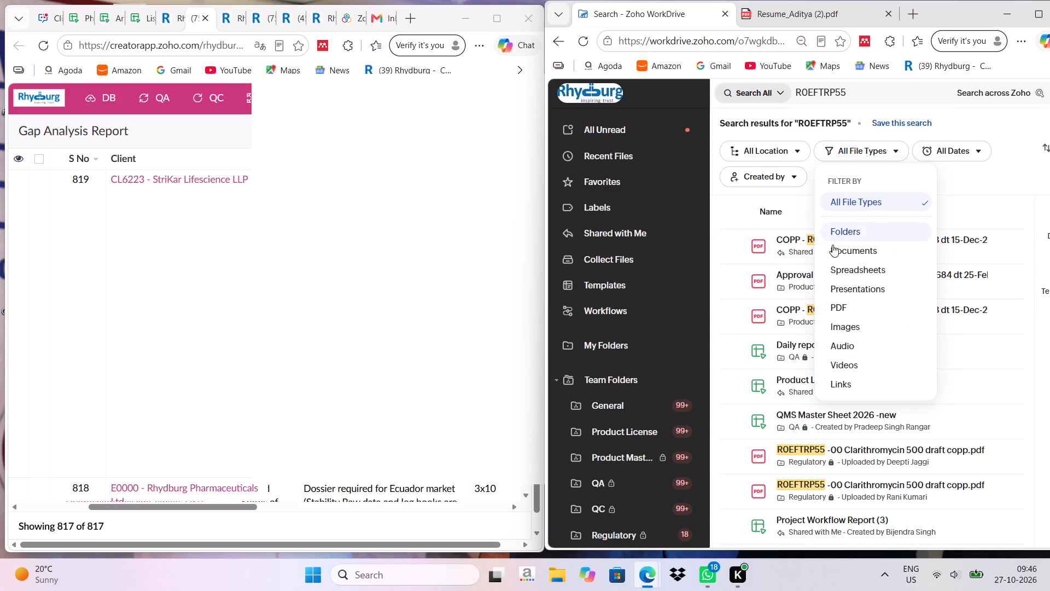
left_click(845, 234)
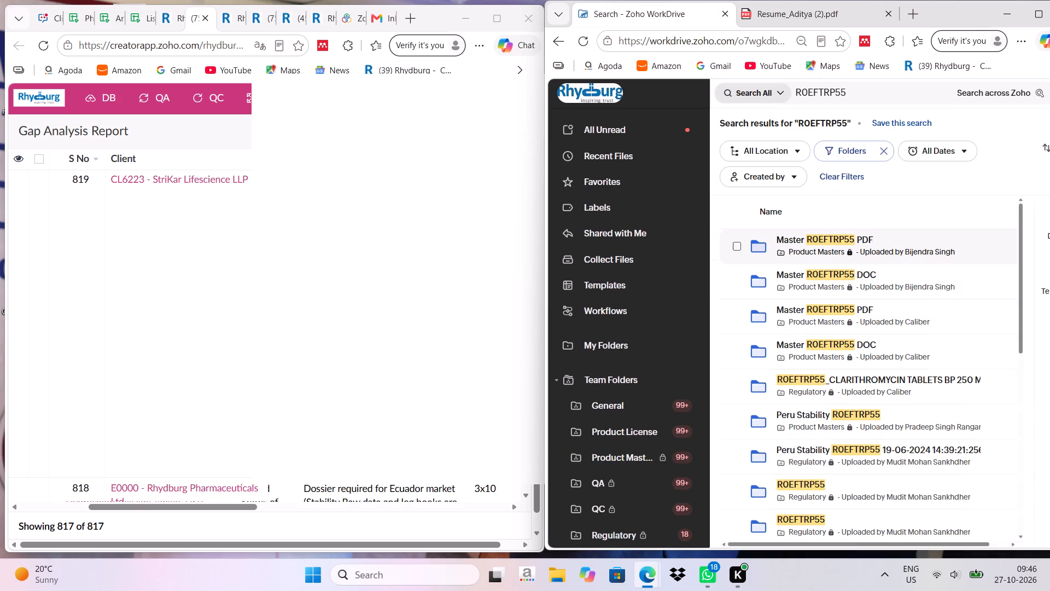
Find the Primary - R0EFTRP55 Clarithromycin Tablets folder among the search results and open it.
scroll(887, 350, "down", 12)
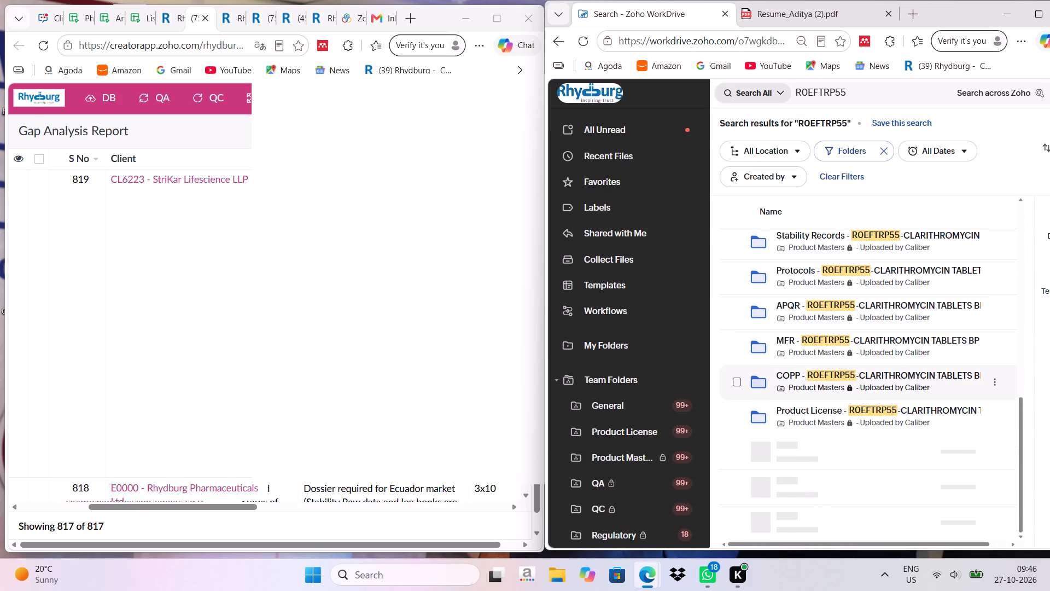
scroll(886, 367, "down", 20)
scroll(832, 478, "down", 5)
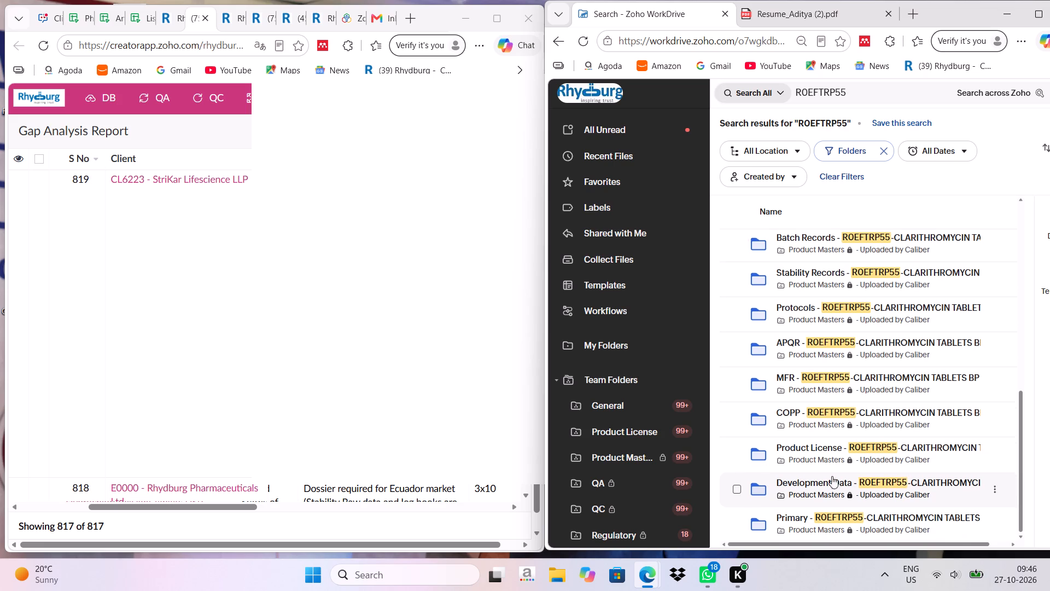
left_click(850, 513)
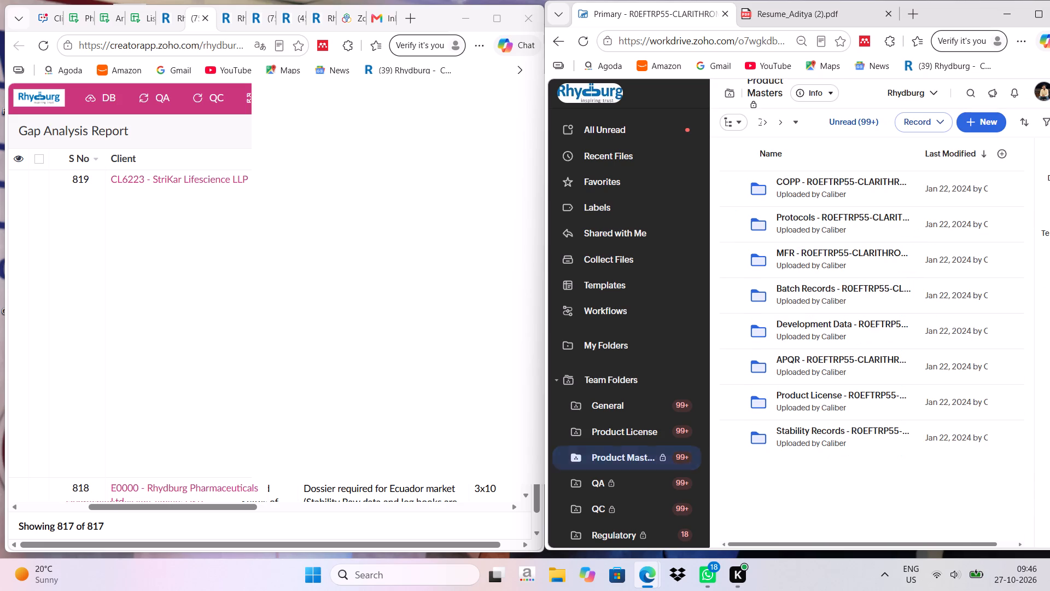
Check the contents of the Stability Records, Product License, APQR, Development Data and Batch Records subfolders, returning to the Primary folder after each.
left_click(804, 430)
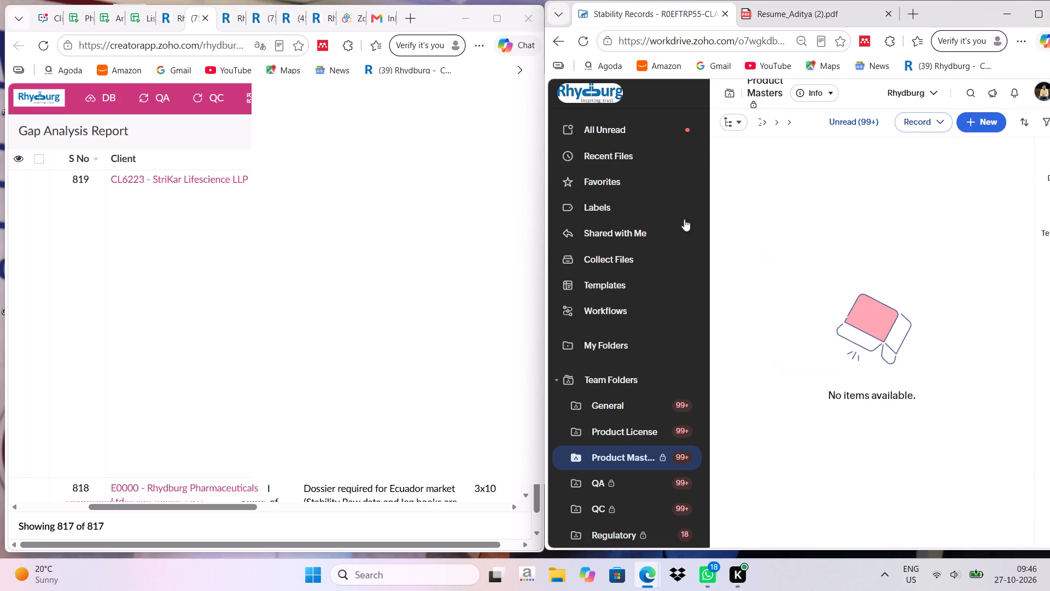
left_click(557, 36)
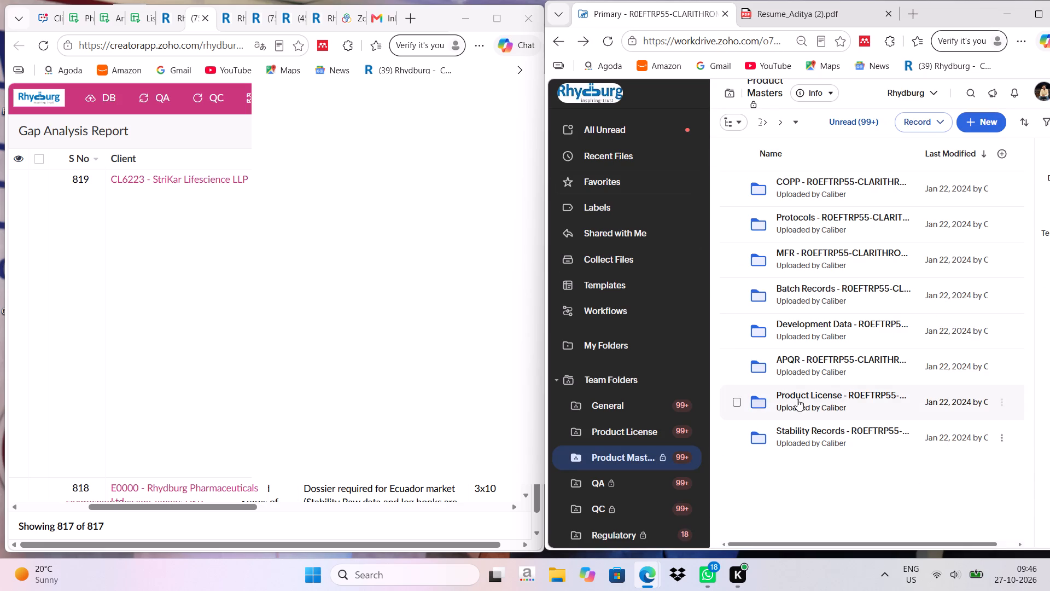
left_click(800, 392)
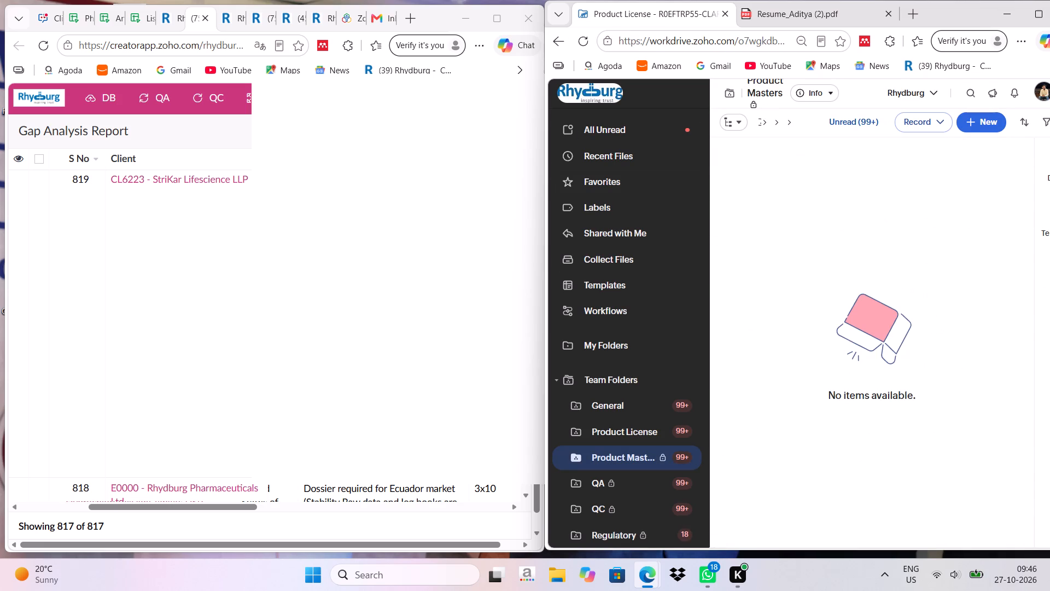
left_click(556, 43)
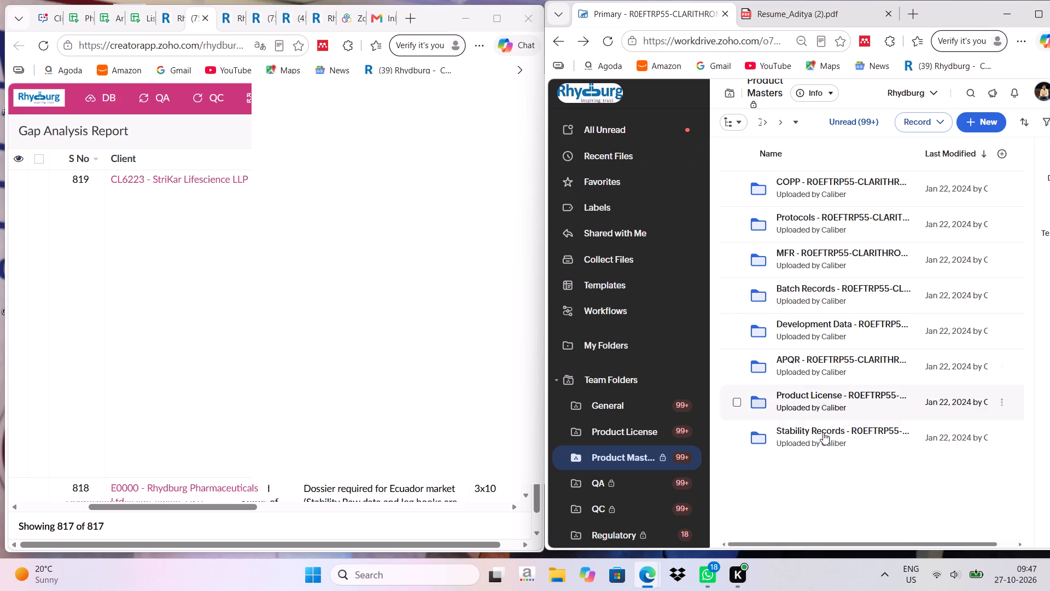
left_click(811, 357)
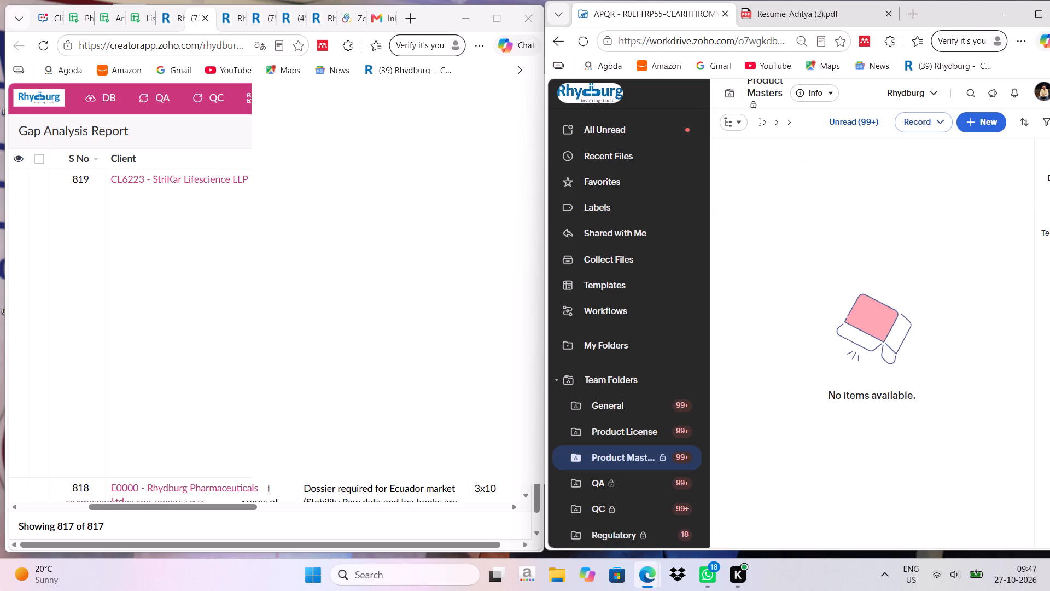
left_click(554, 49)
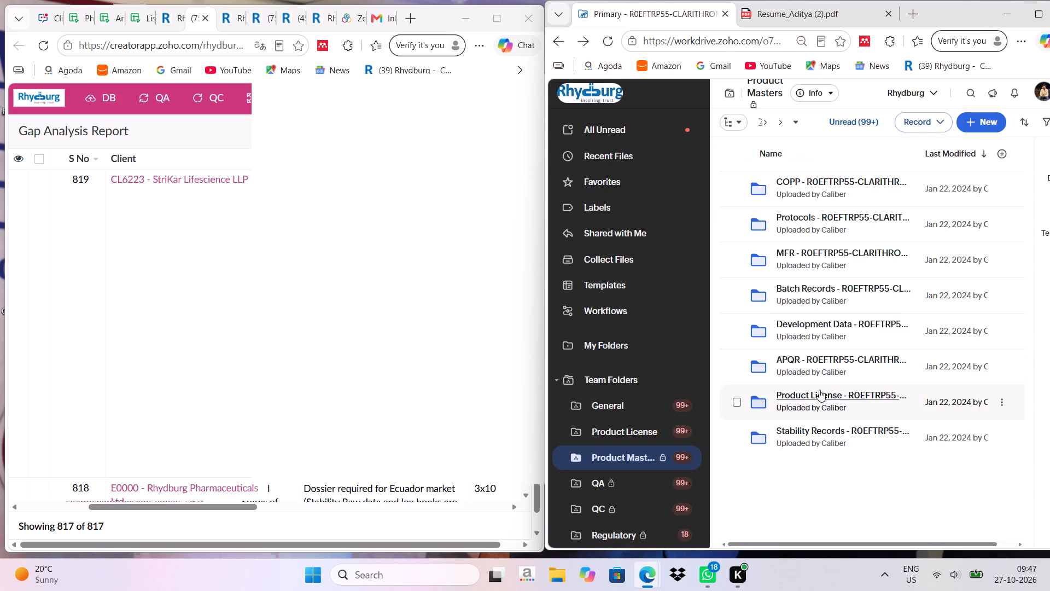
left_click(796, 321)
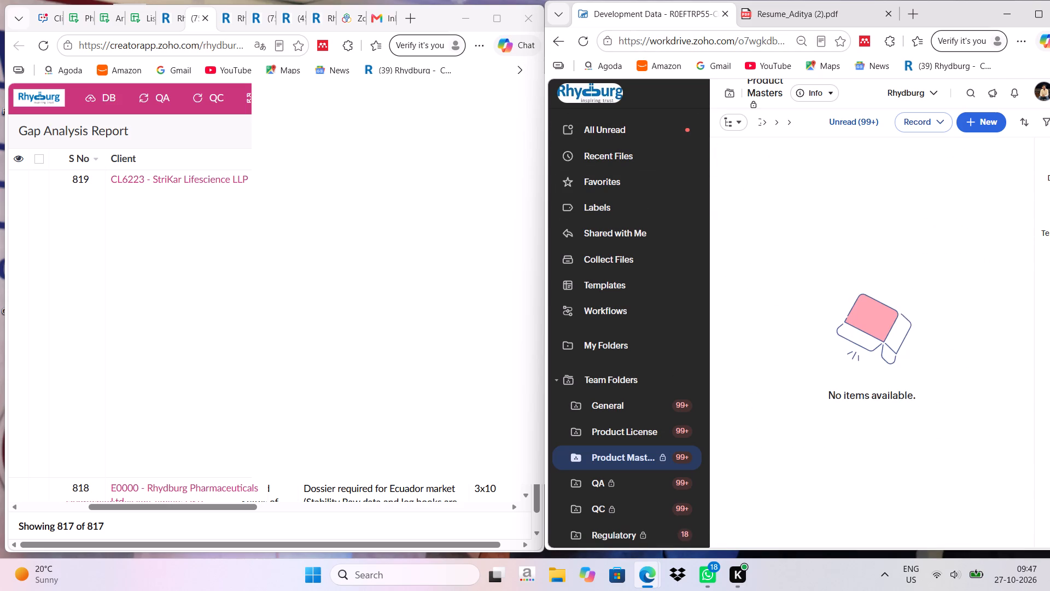
left_click(559, 34)
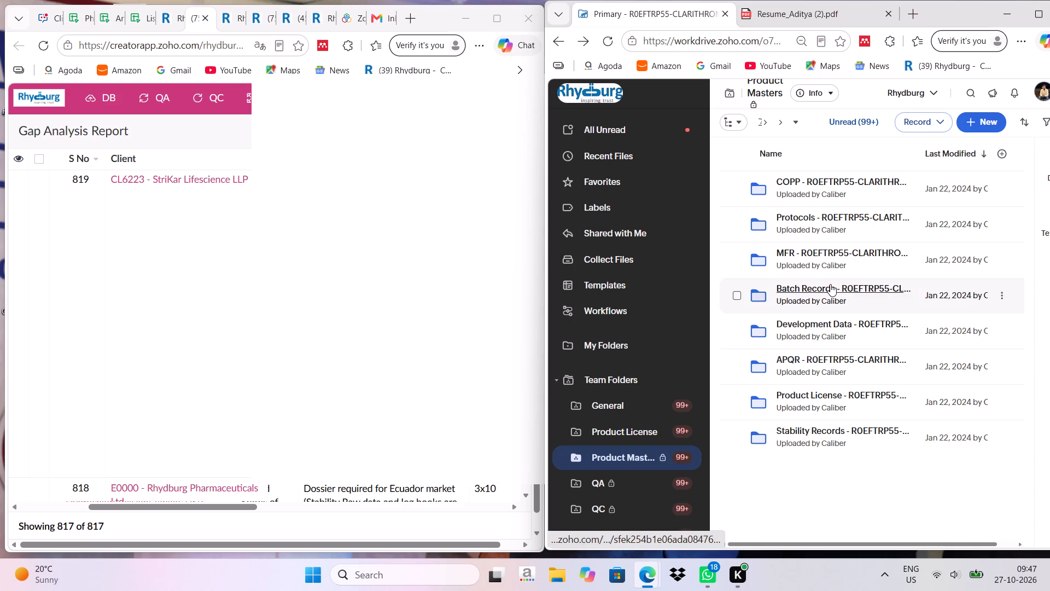
left_click(832, 285)
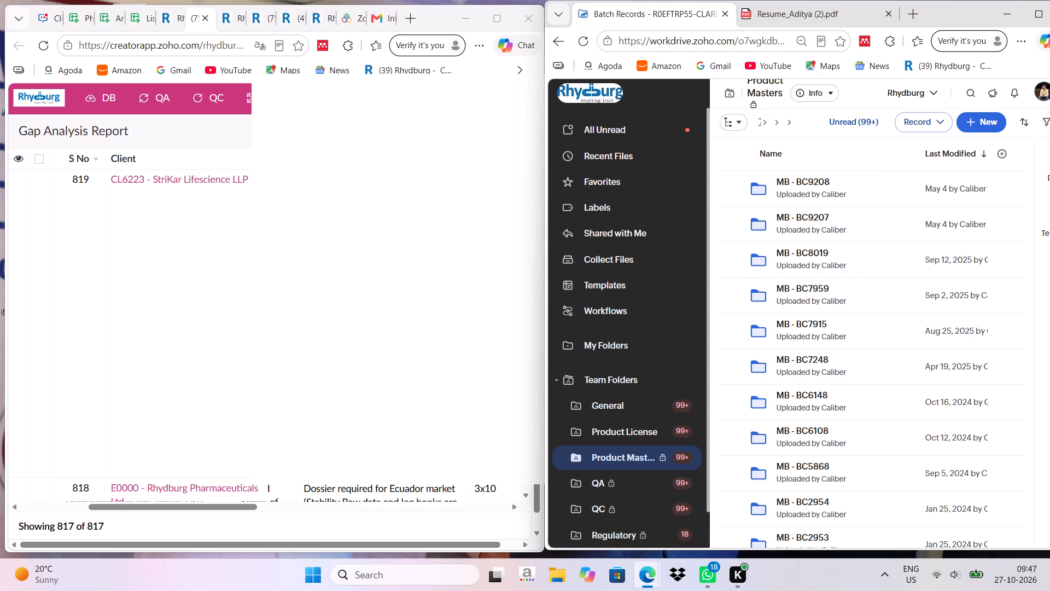
left_click(557, 44)
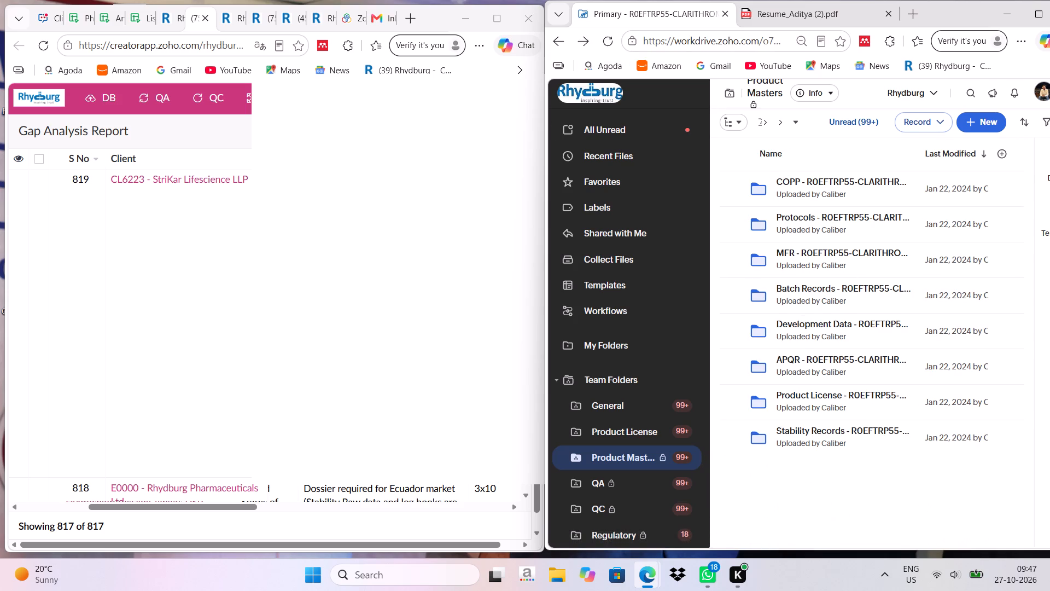
Bring the Remarks or Checklist column of entry 819 into view in the Gap Analysis Report and read its required documents.
scroll(250, 346, "left", 7)
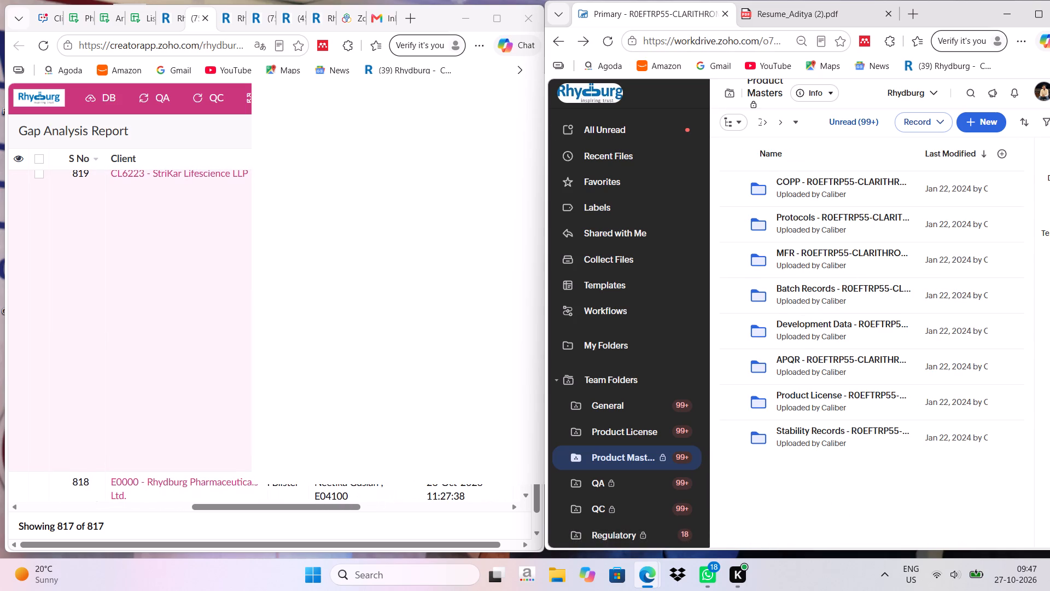
scroll(147, 361, "right", 1)
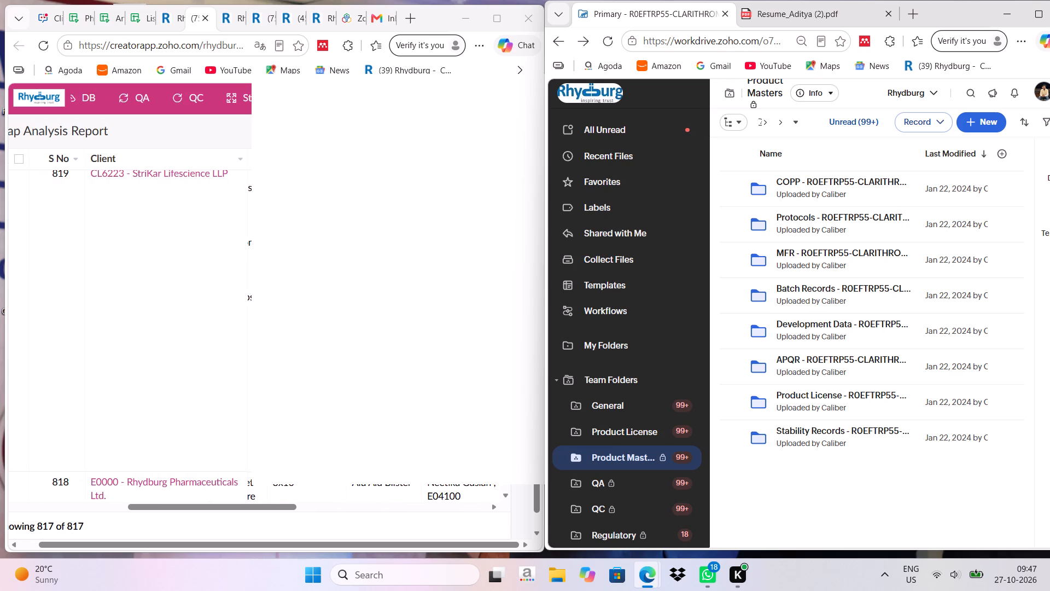
left_click(221, 121)
scroll(371, 343, "up", 1)
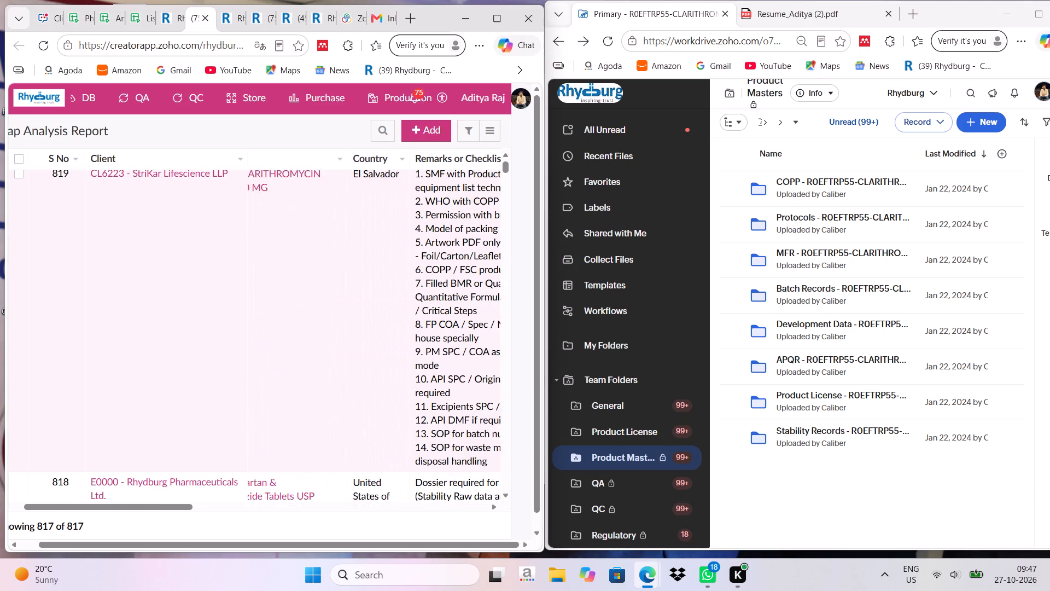
scroll(371, 343, "up", 1)
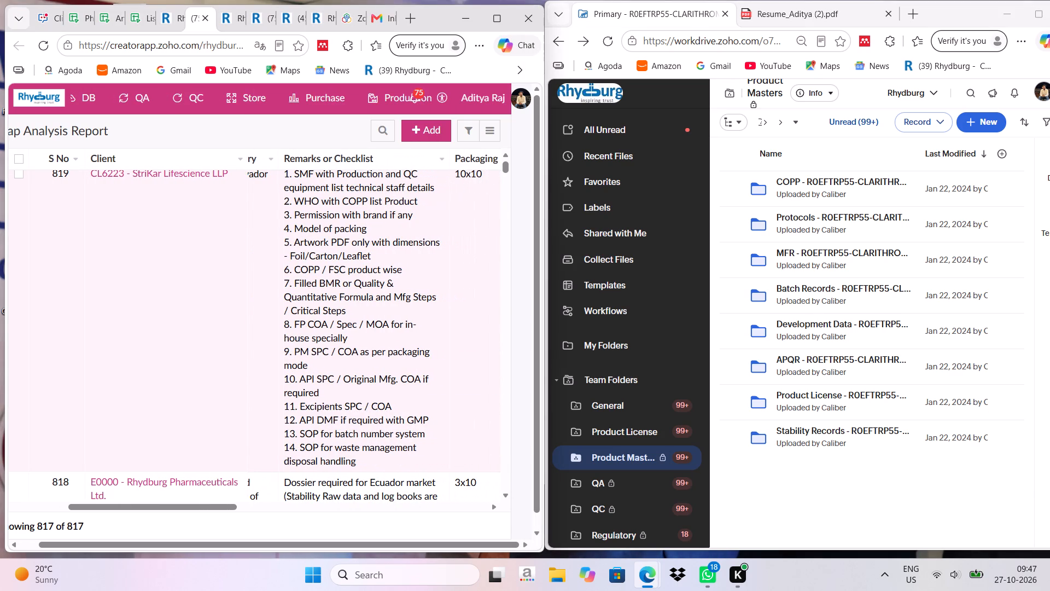
scroll(371, 343, "up", 1)
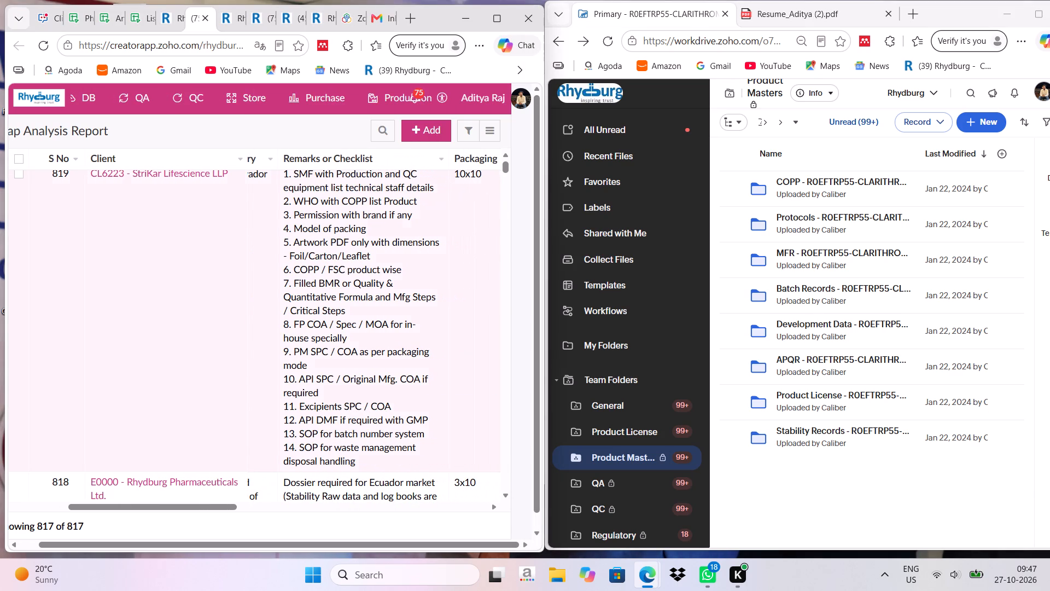
Check the COPP, Protocols and Batch Records subfolders of the Primary - R0EFTRP55 folder against the checklist, returning to the Primary folder after each.
left_click(804, 180)
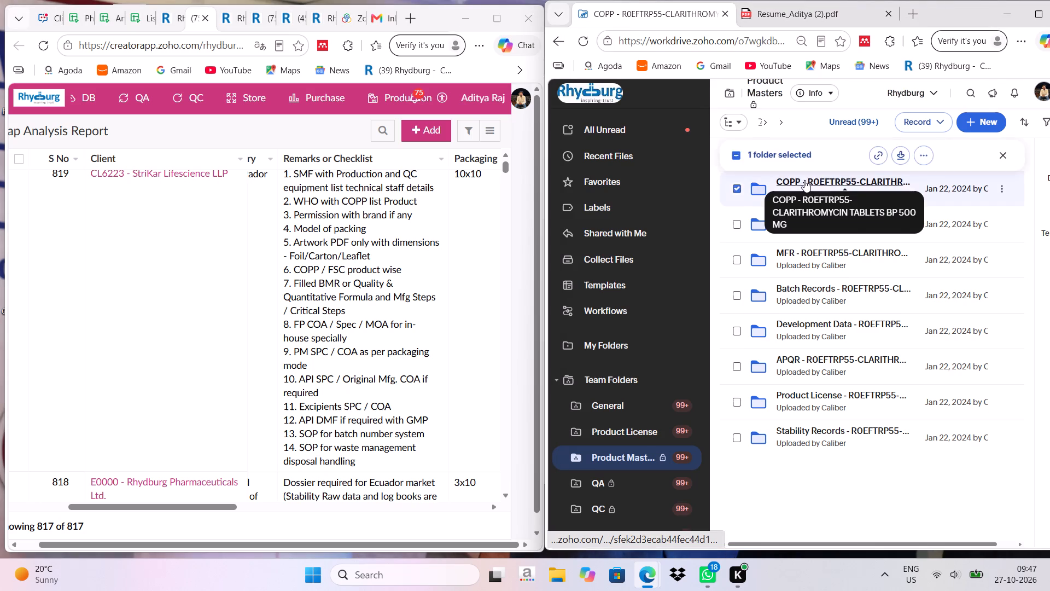
left_click(558, 36)
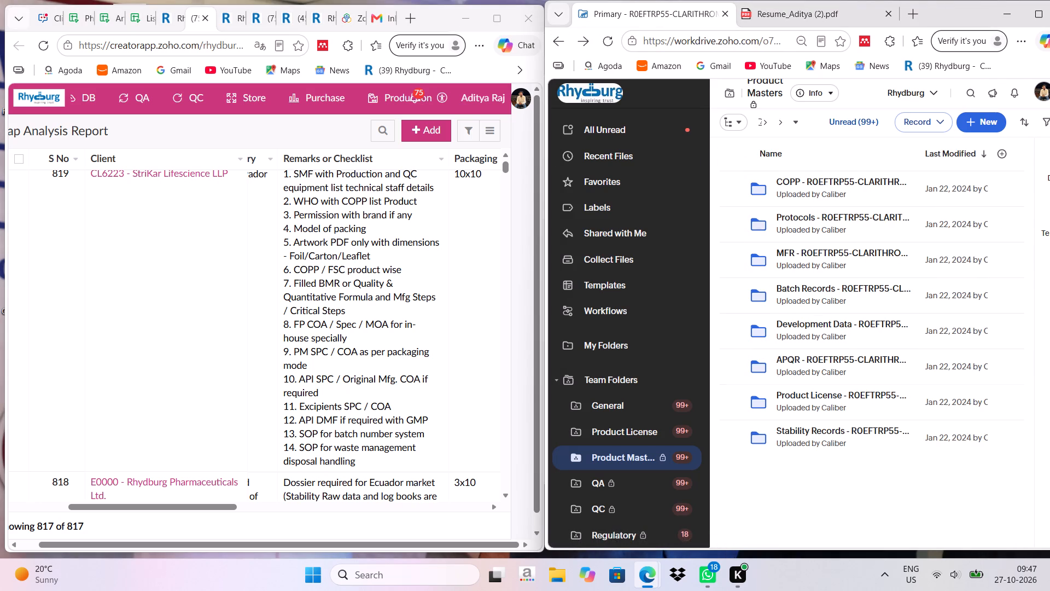
left_click(798, 218)
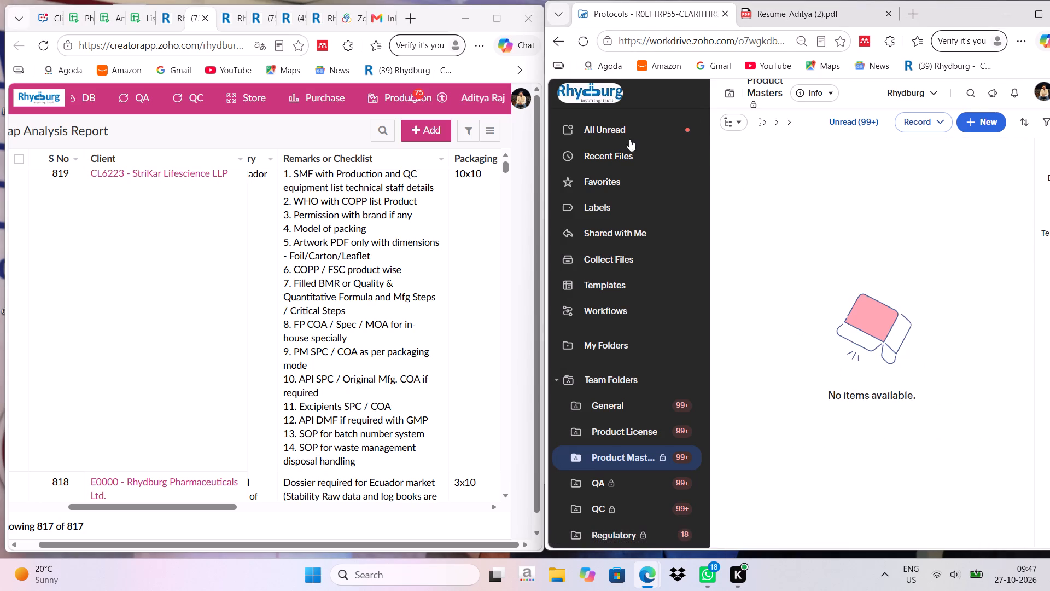
left_click(559, 34)
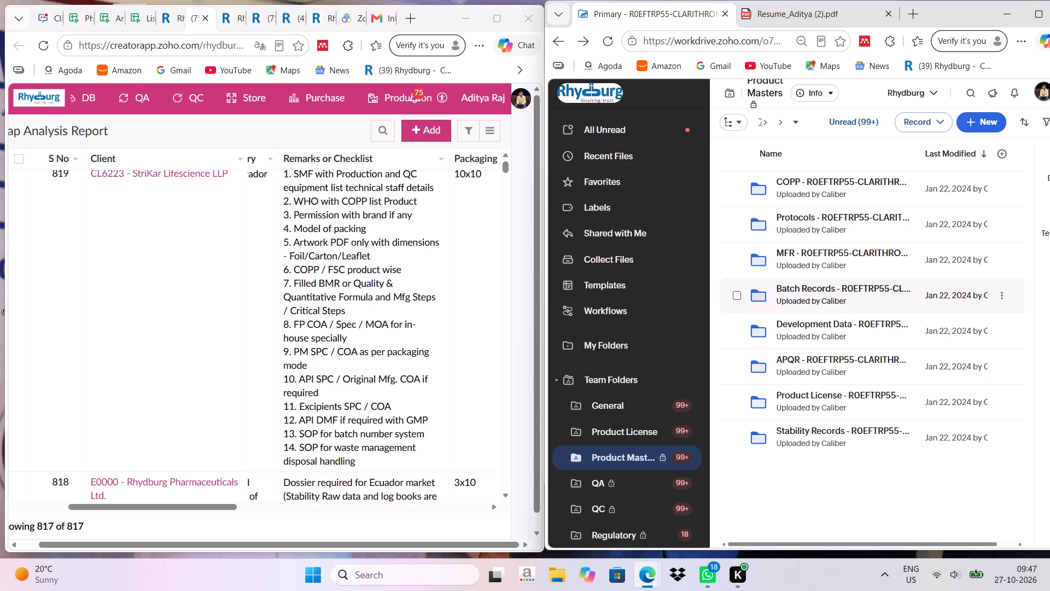
left_click(892, 288)
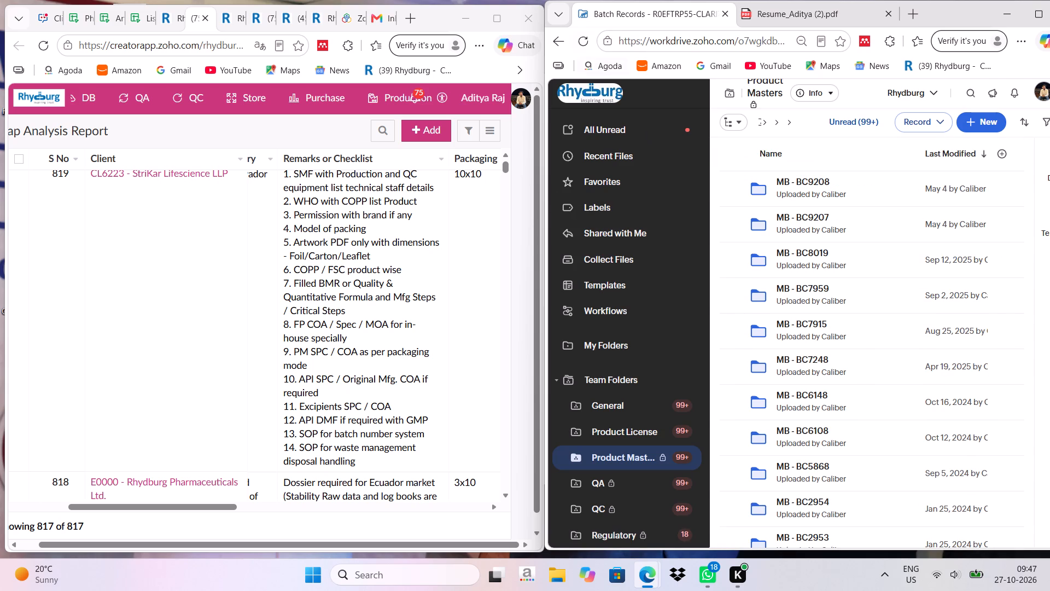
left_click(551, 39)
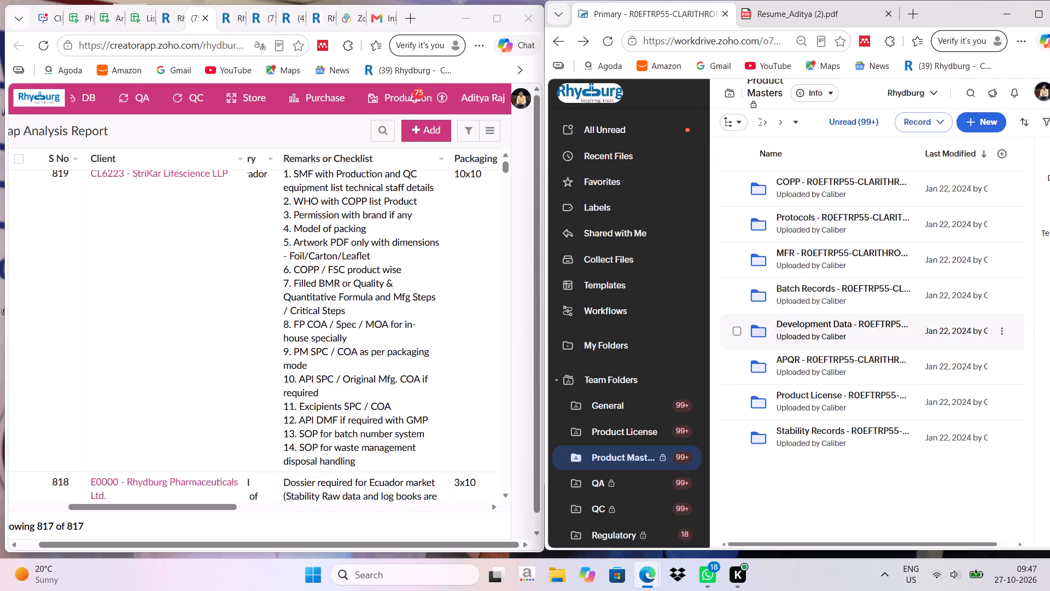
Recheck the APQR, Product License and Stability Records subfolders for checklist documents and return to the Primary - R0EFTRP55 folder.
left_click(796, 360)
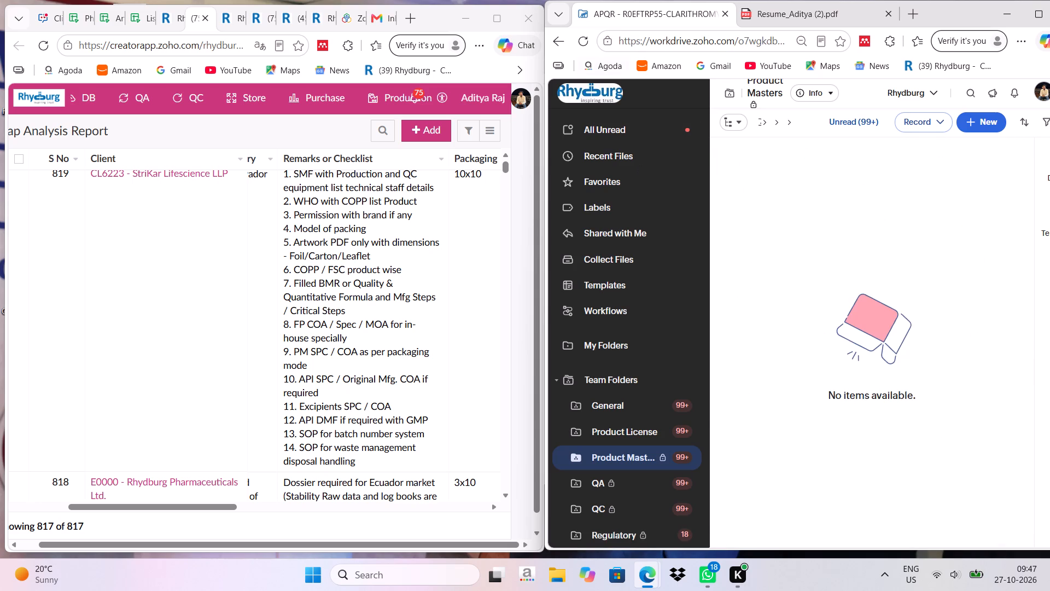
left_click(555, 44)
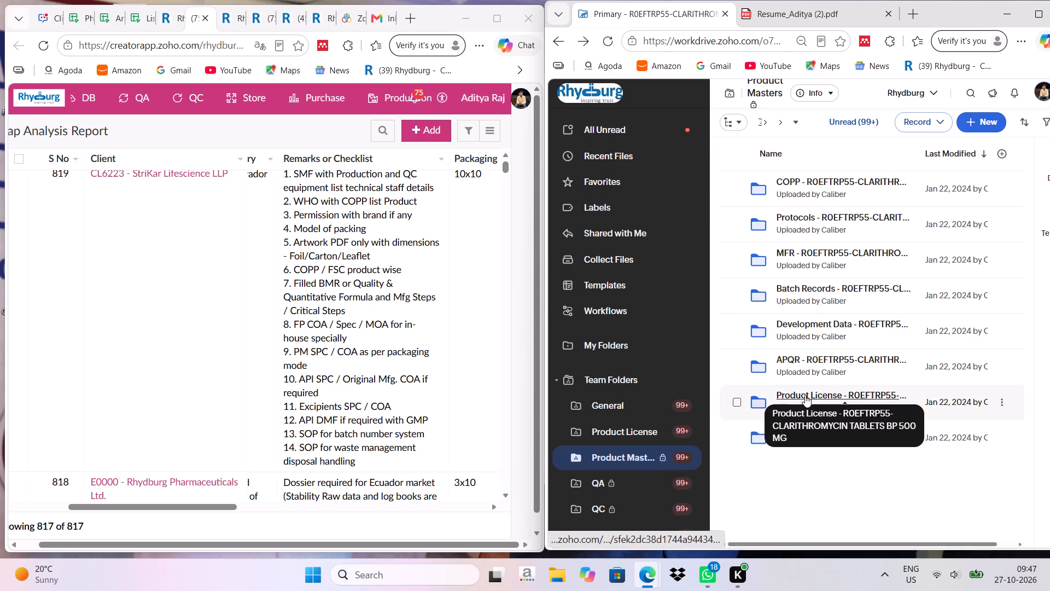
left_click(805, 395)
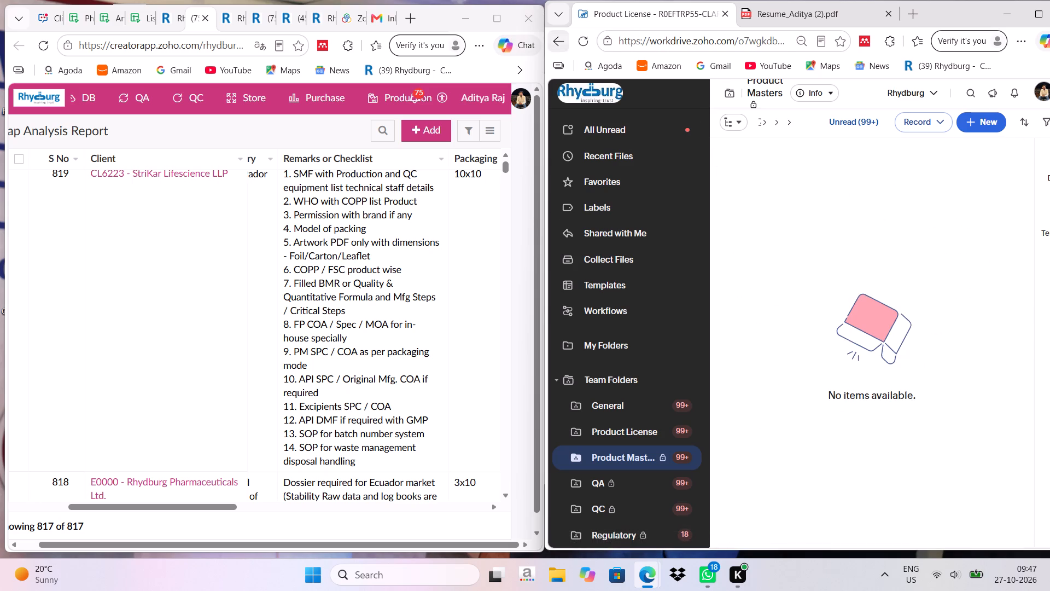
left_click(555, 38)
left_click(793, 425)
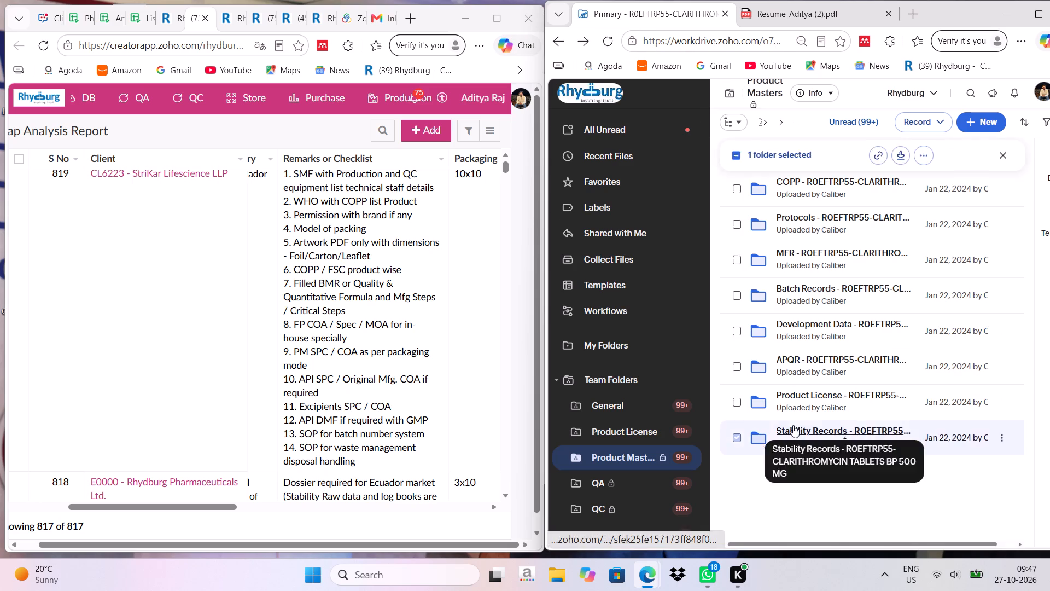
left_click(558, 39)
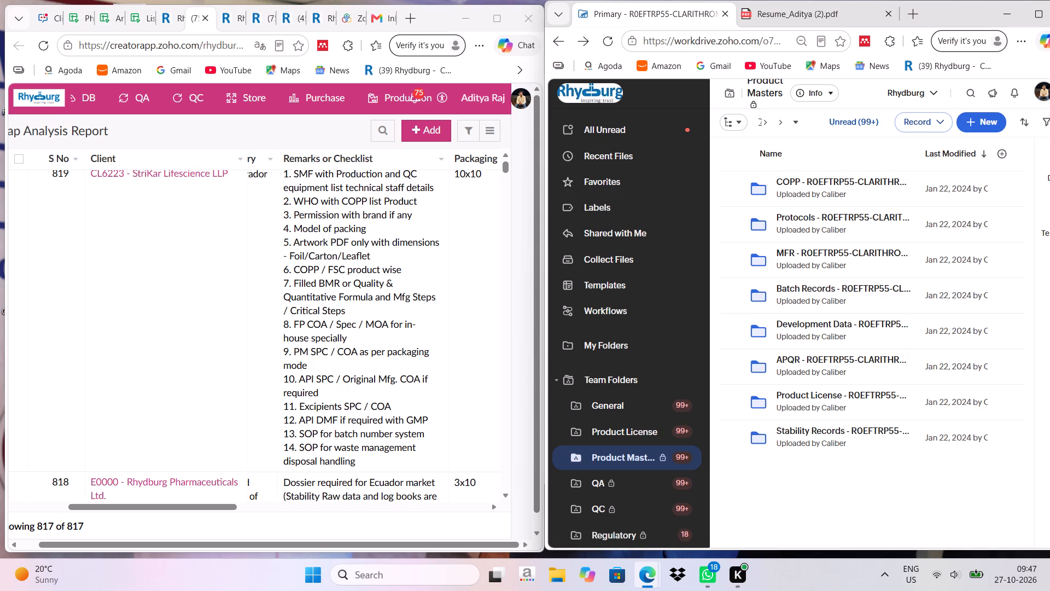
Go back to the ROEFTRP55 folder search results, recheck the Primary - ROEFTRP55 folder's contents, and return to the results.
left_click(558, 39)
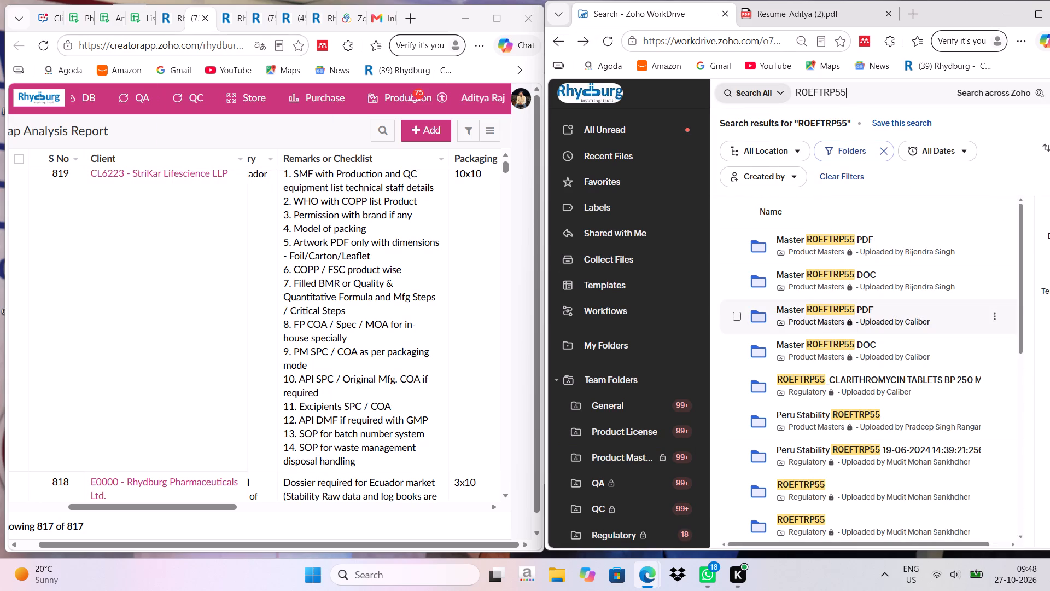
scroll(824, 407, "down", 16)
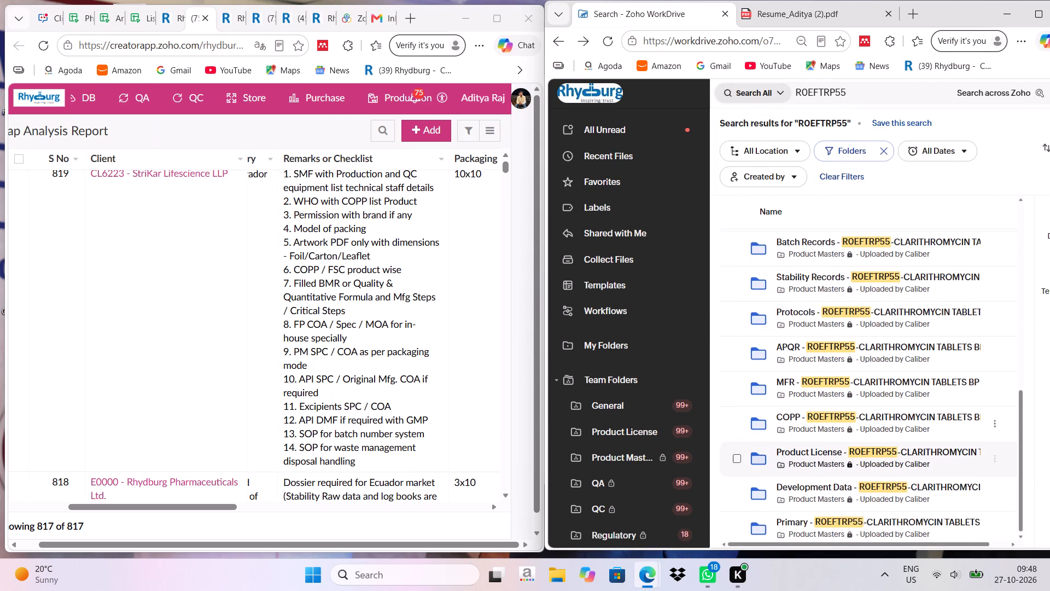
scroll(797, 445, "down", 7)
scroll(827, 518, "down", 5)
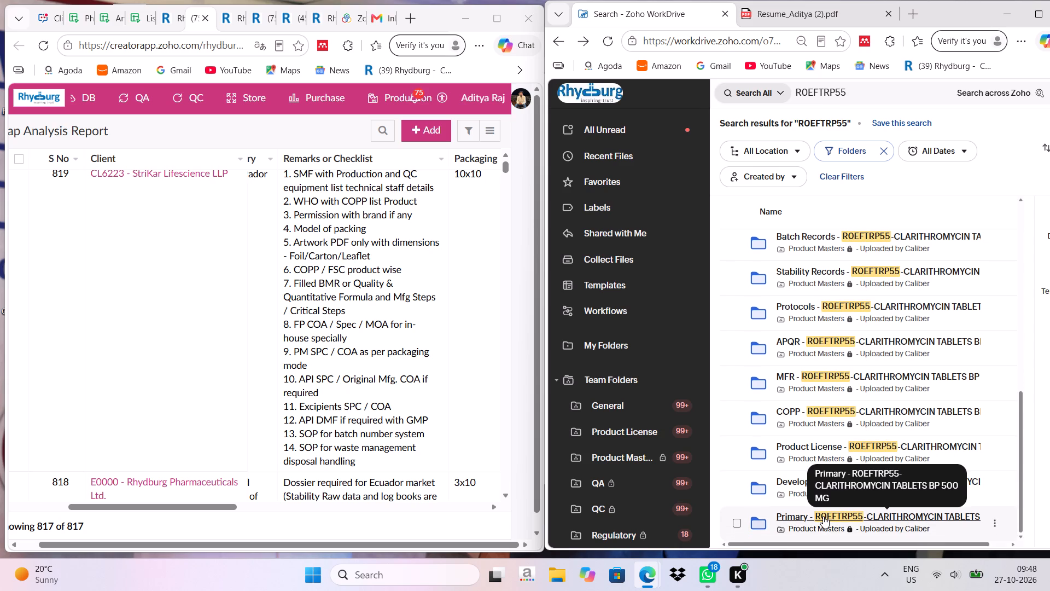
left_click(823, 516)
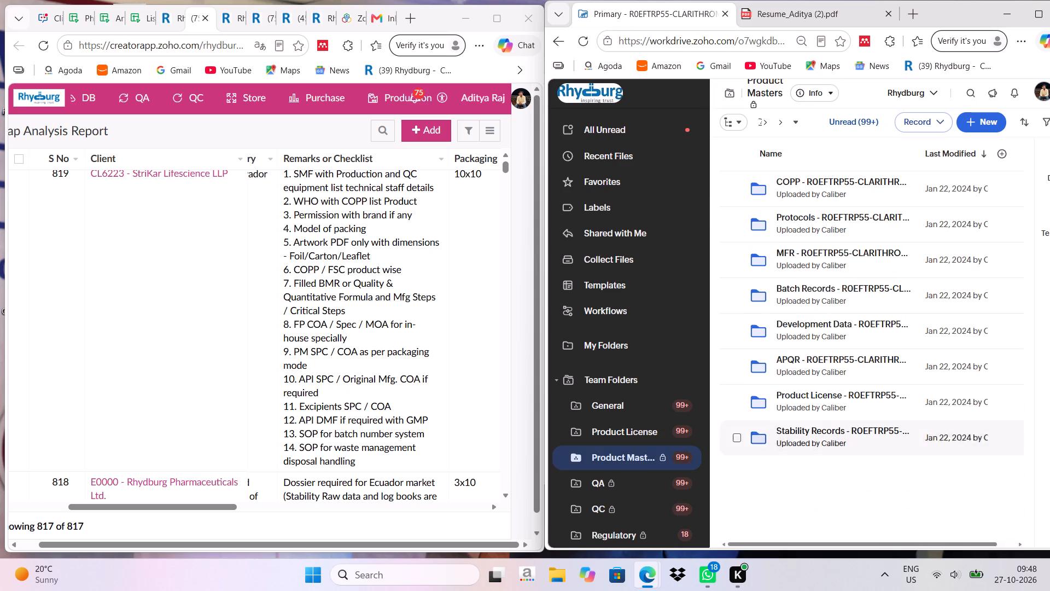
left_click(559, 42)
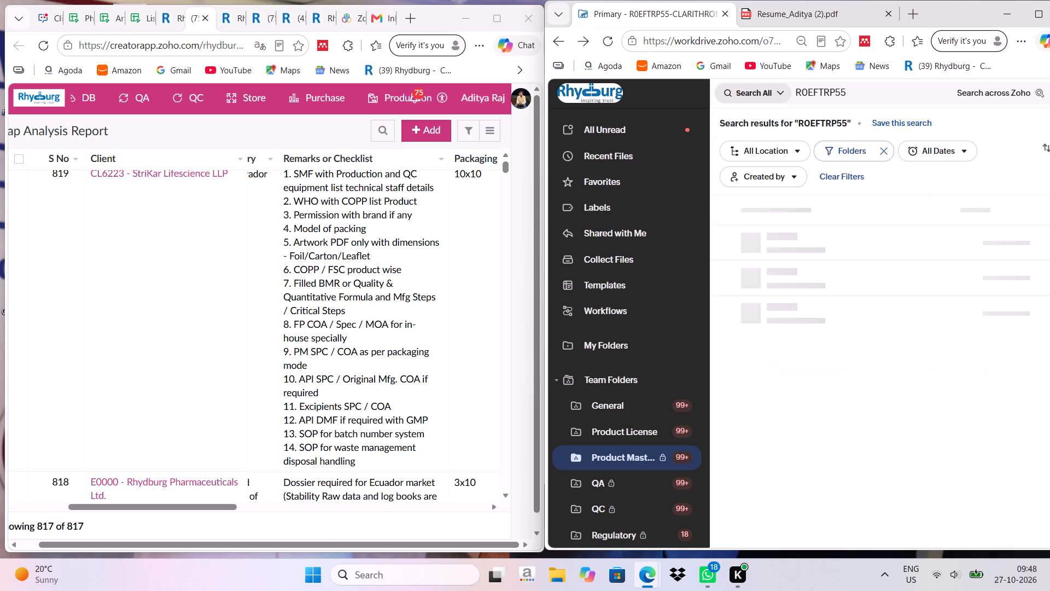
Check the Development Data - ROEFTRP55 folder from the search results for checklist documents and return to the results.
scroll(812, 420, "down", 15)
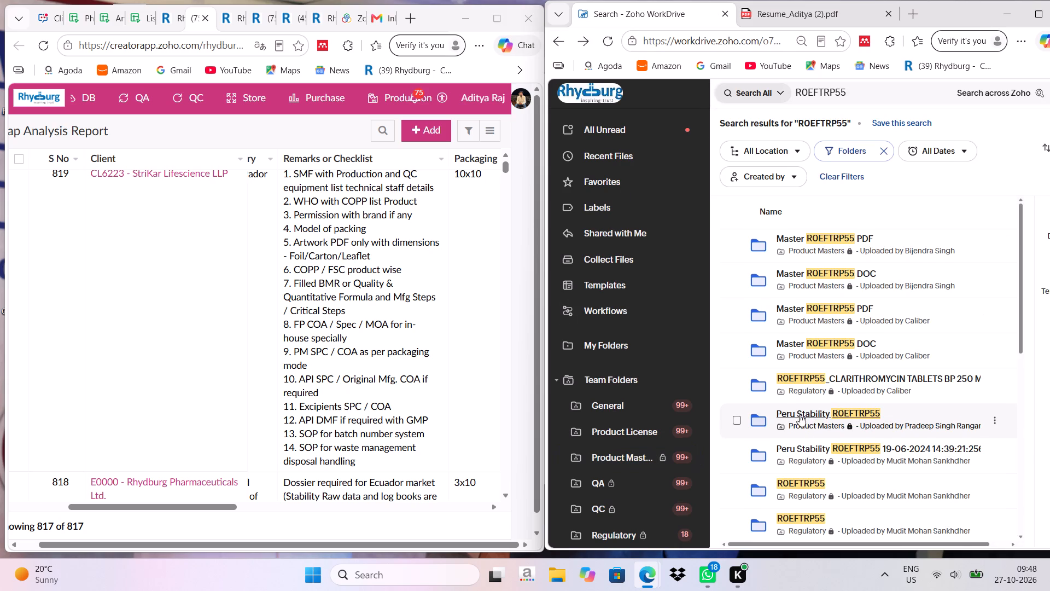
scroll(800, 414, "down", 18)
left_click(850, 482)
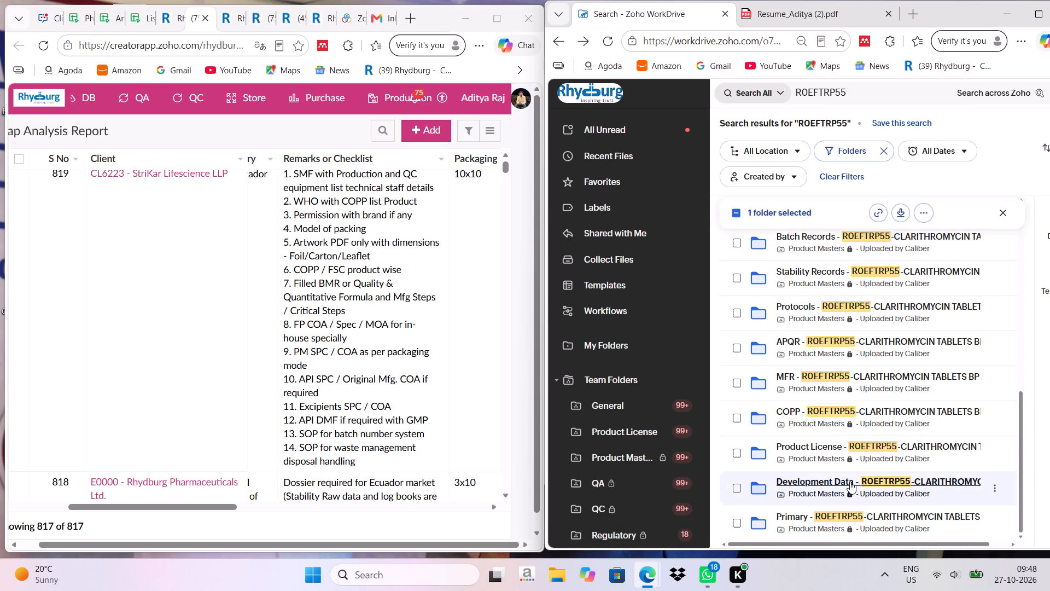
left_click(557, 42)
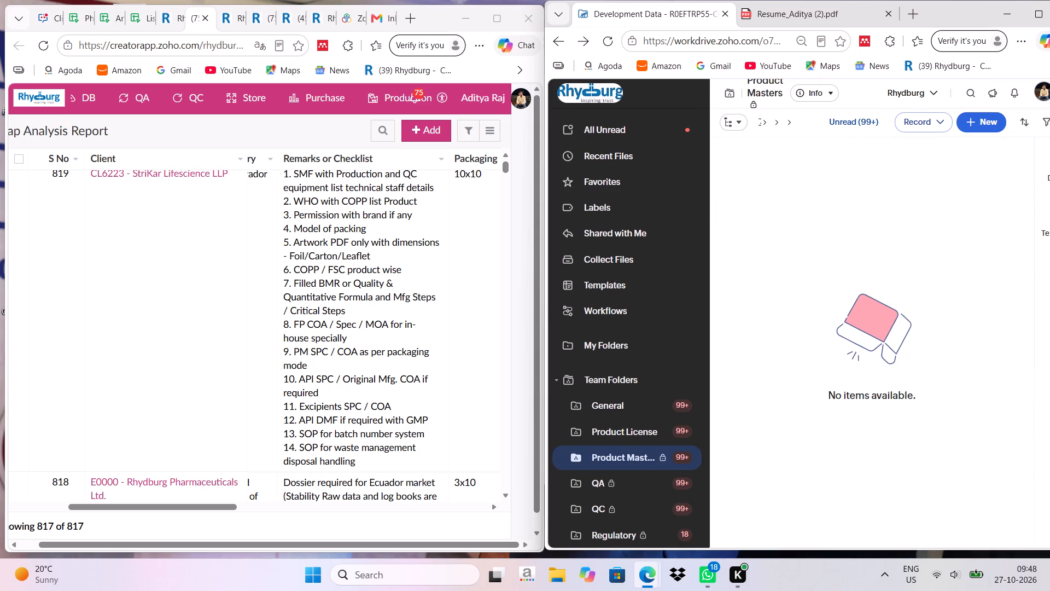
Check the Product License - ROEFTRP55 folder from the search results for checklist documents and return to the results.
scroll(787, 383, "down", 16)
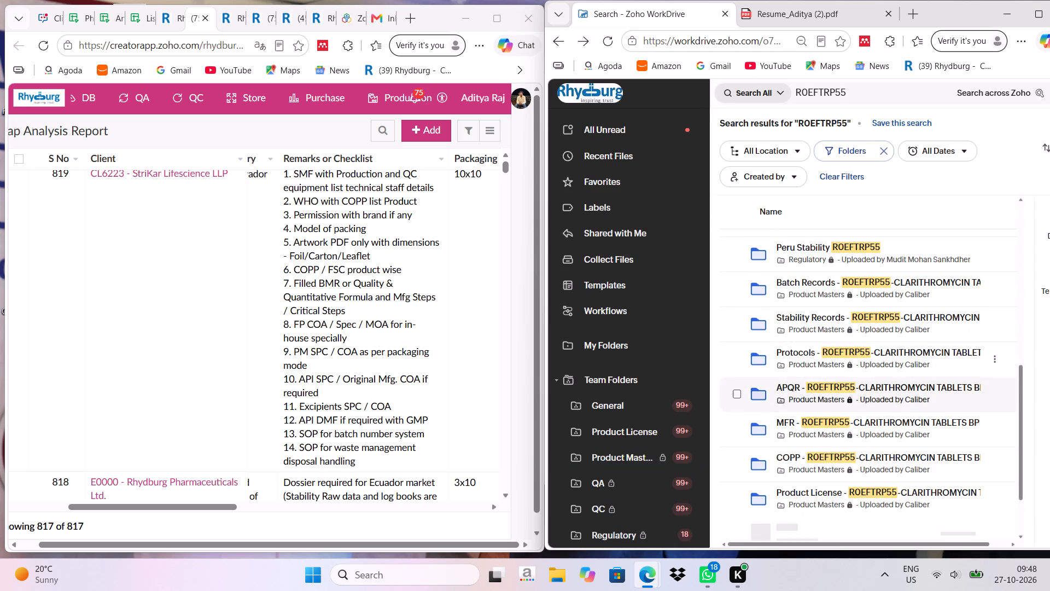
scroll(795, 380, "down", 12)
left_click(842, 449)
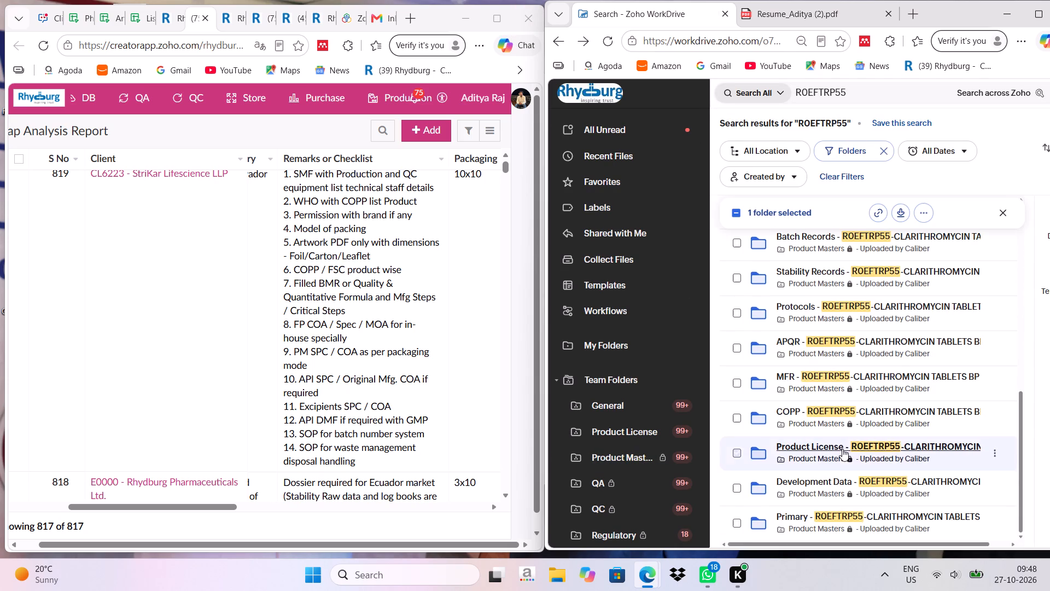
left_click(558, 43)
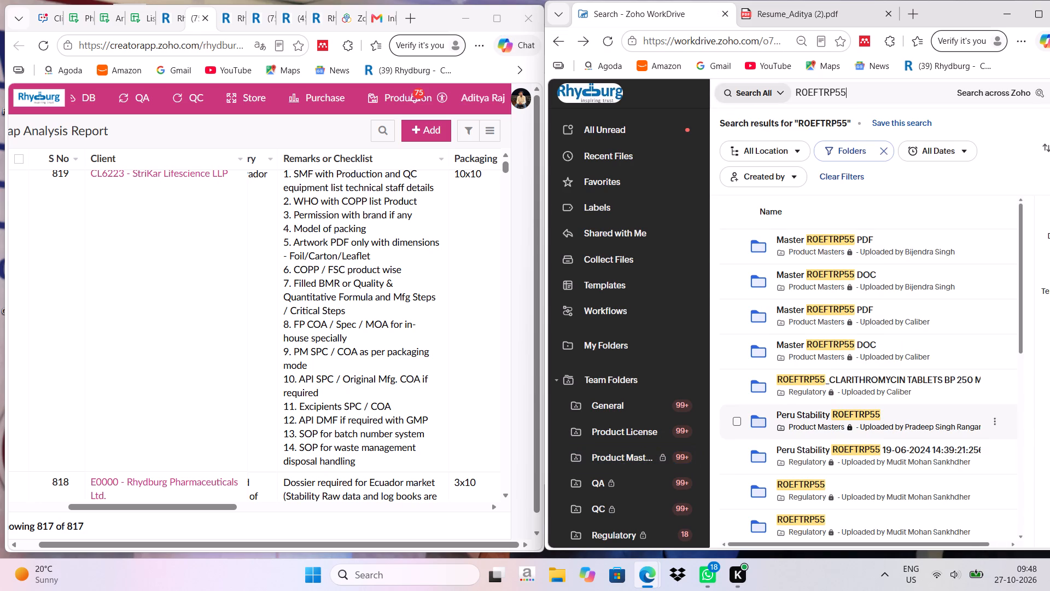
Check the COPP - ROEFTRP55 folder from the search results for checklist documents and return to the results.
scroll(847, 431, "down", 18)
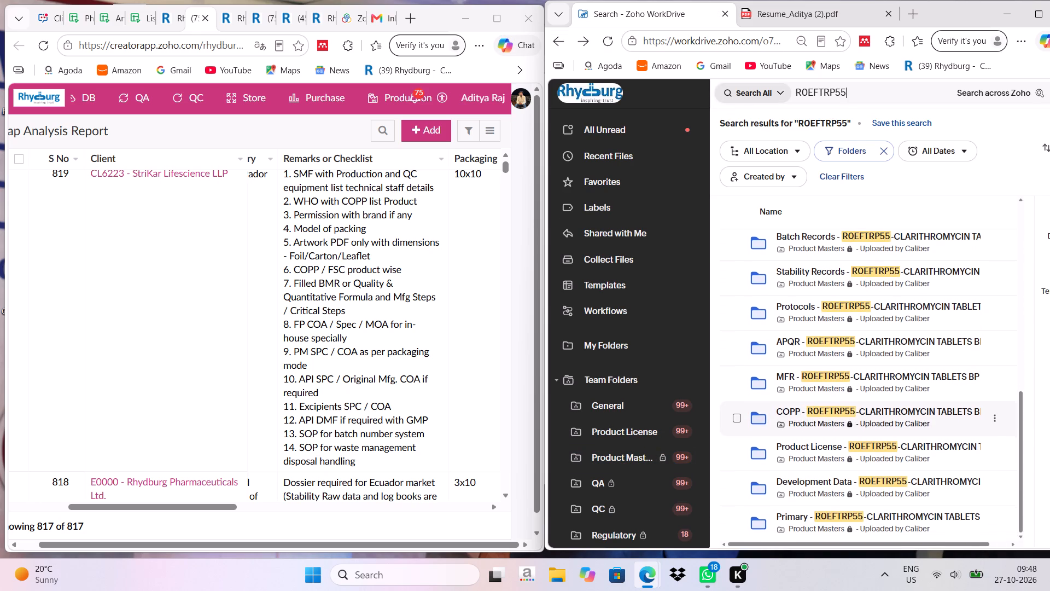
scroll(839, 444, "down", 4)
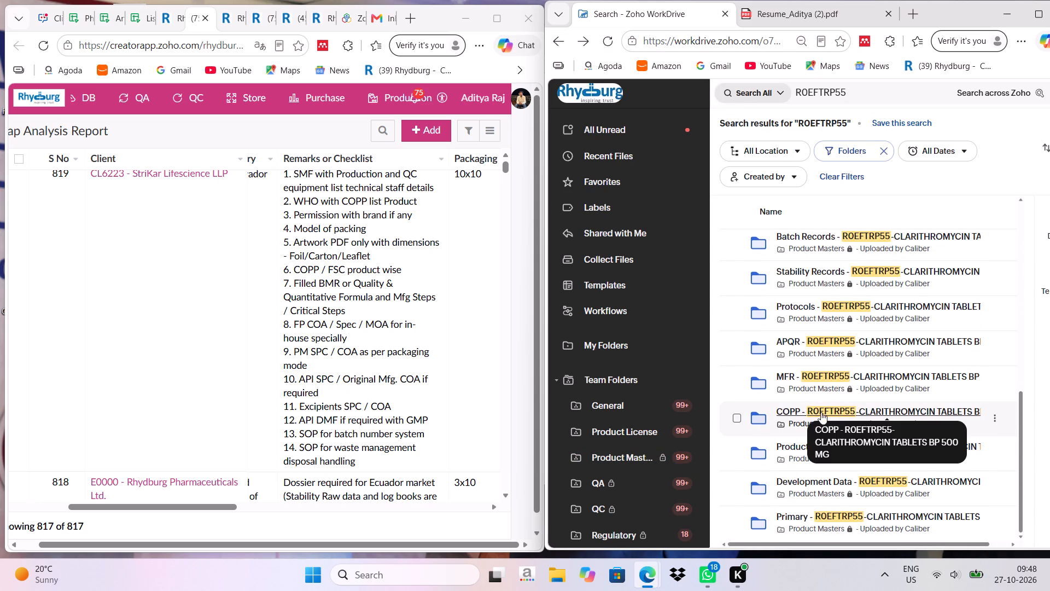
left_click(816, 409)
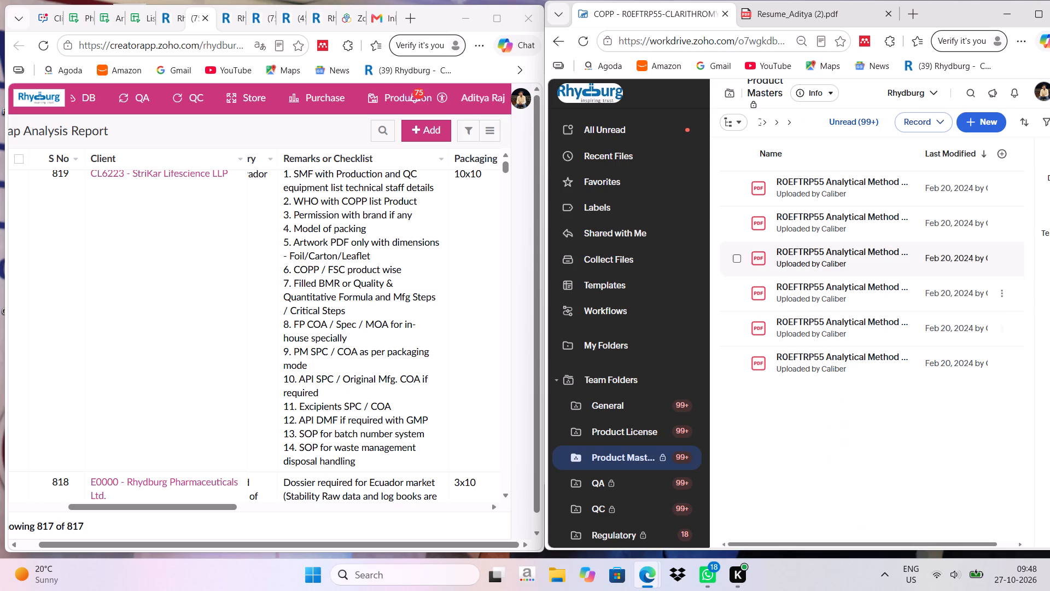
left_click(552, 40)
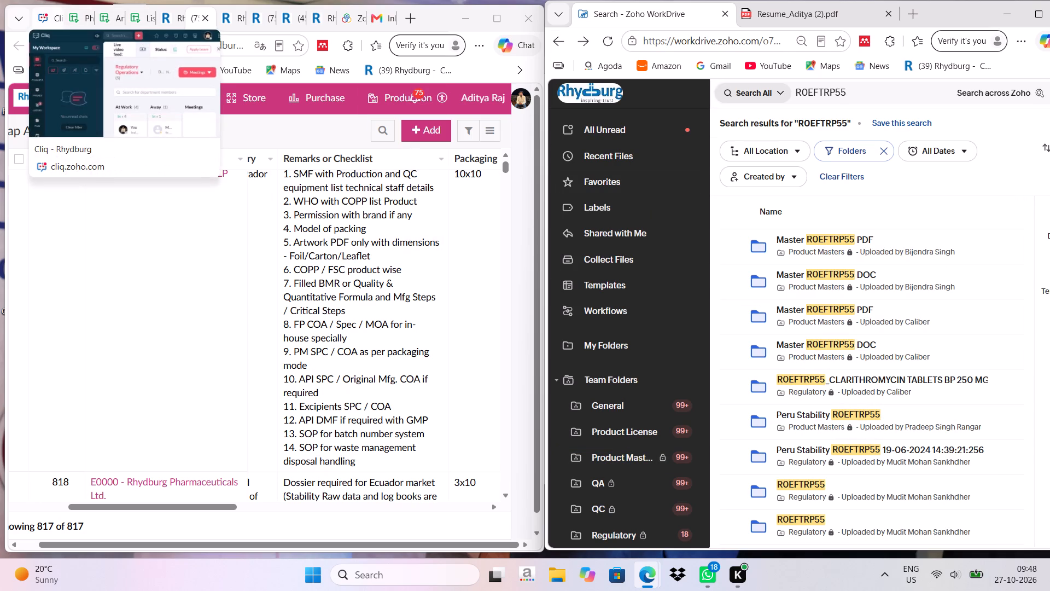
Switch to the List of impacted as per new Notification sheet, maximize its window, and view the H2 G.S.R. 506(E)- Narcotics list.
left_click(148, 18)
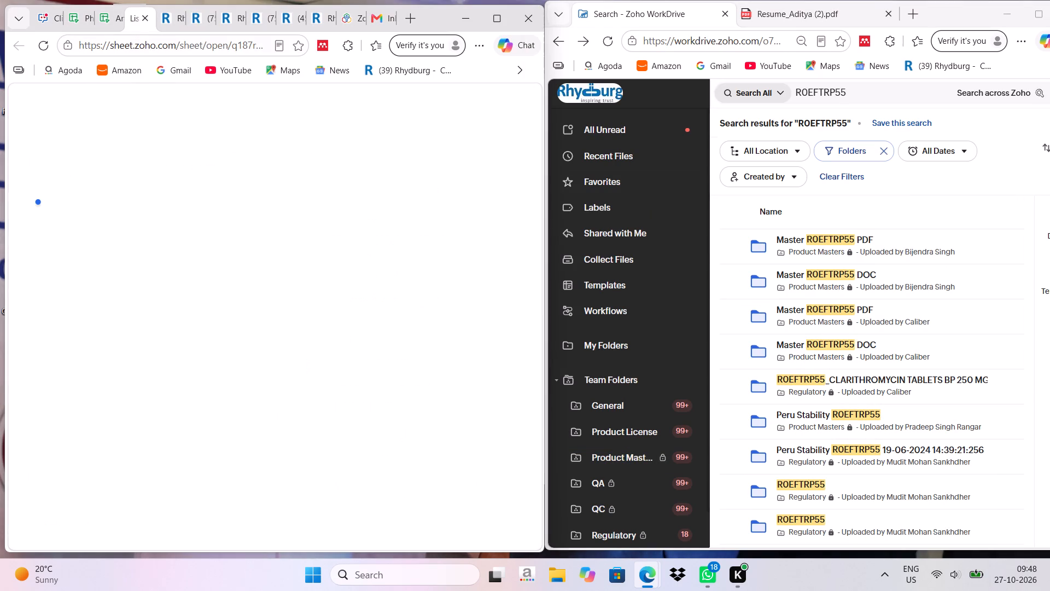
left_click(491, 20)
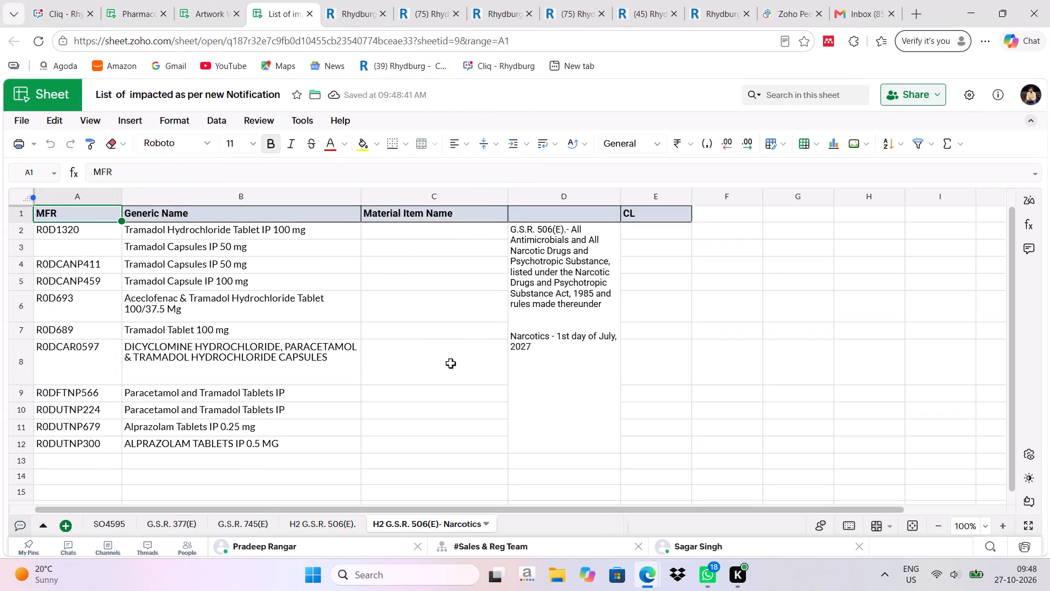
scroll(544, 392, "left", 1)
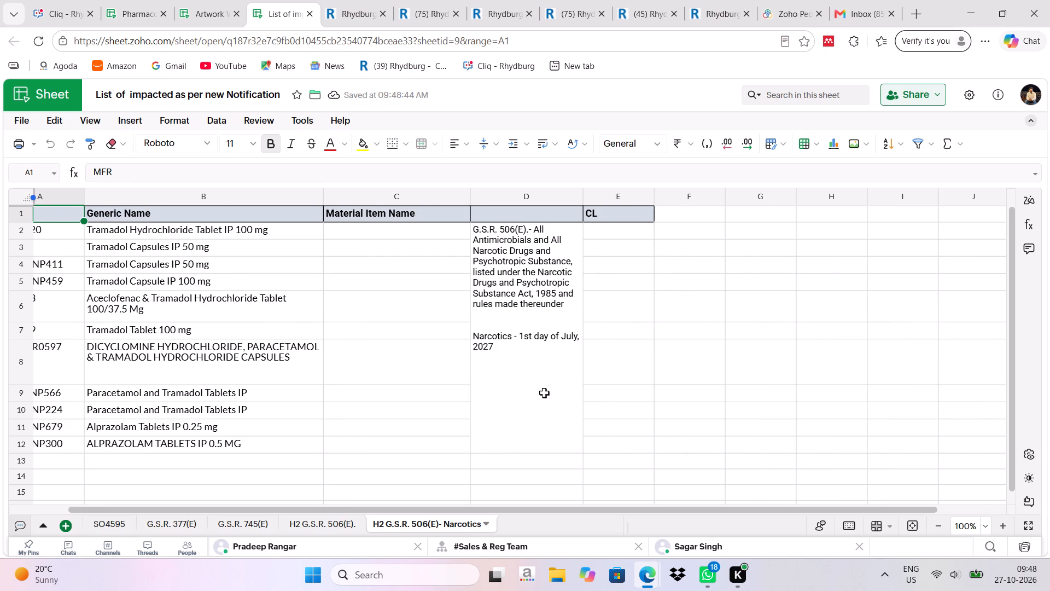
scroll(544, 392, "right", 3)
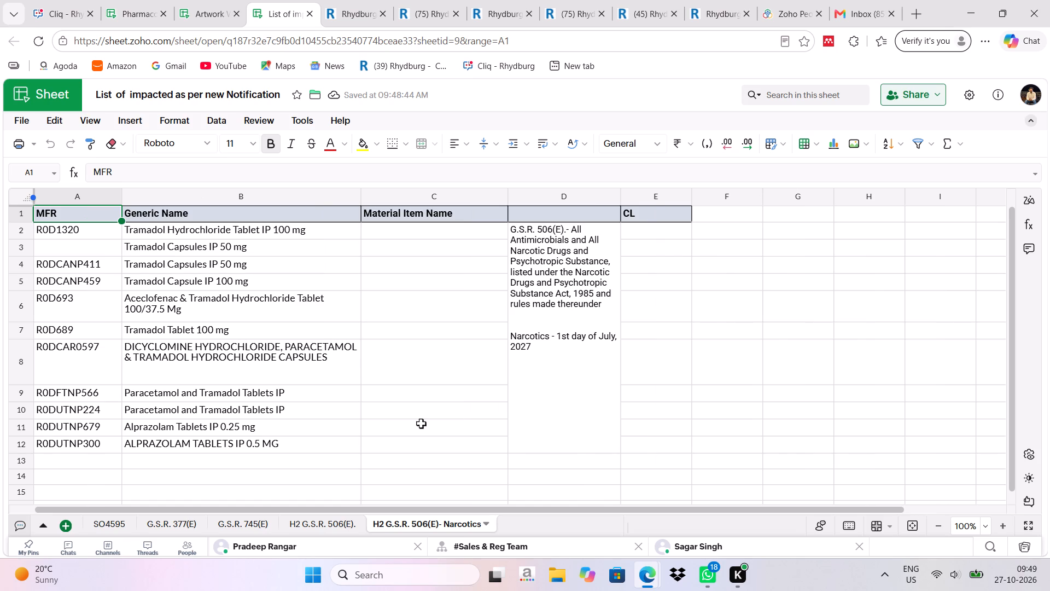